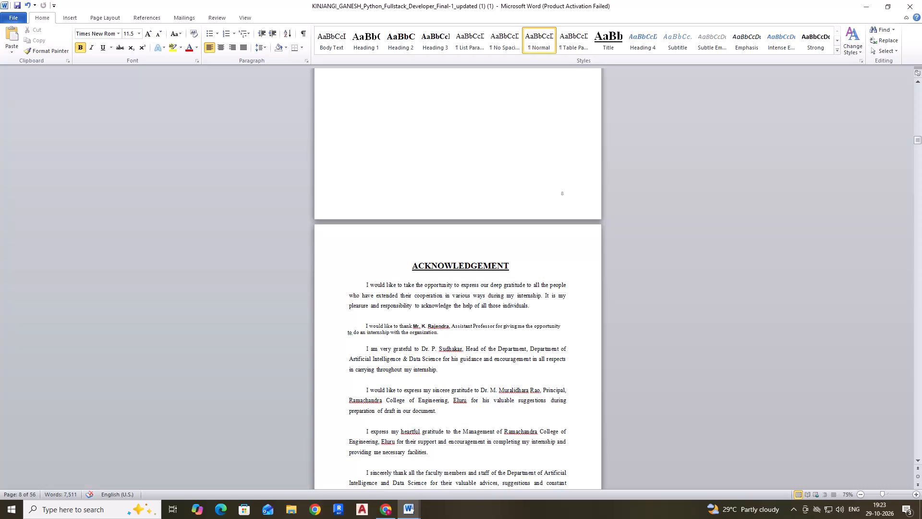
Review the student declaration, internship certificate, index and registration form pages back to the internship request letter.
scroll(529, 302, up, 16)
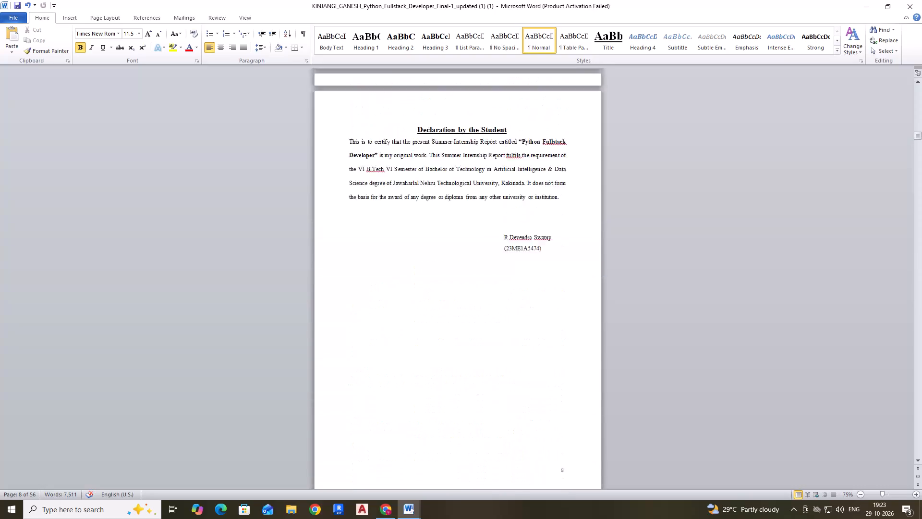
scroll(529, 302, up, 14)
scroll(529, 302, down, 14)
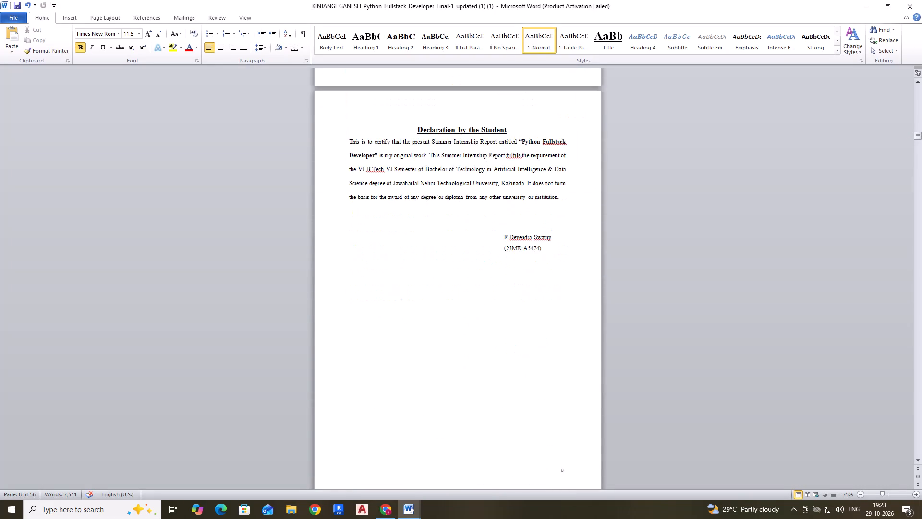
scroll(529, 302, down, 2)
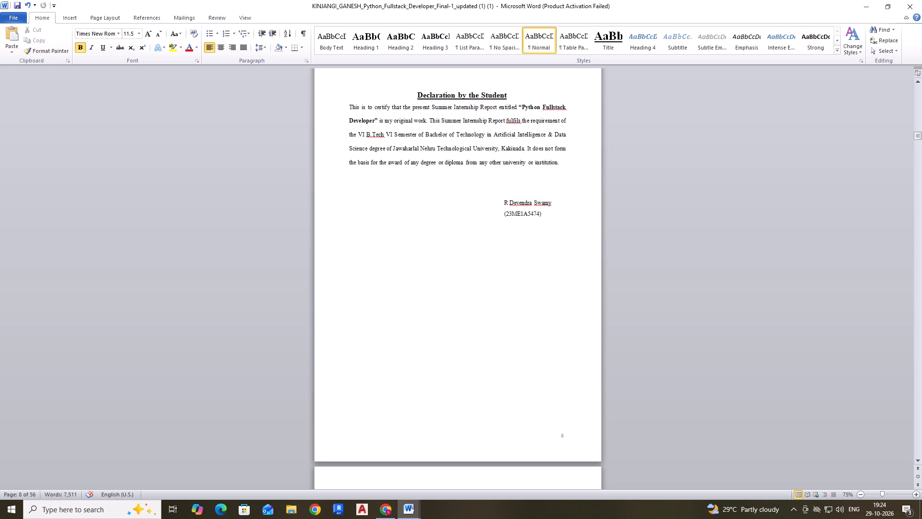
click(505, 201)
click(509, 201)
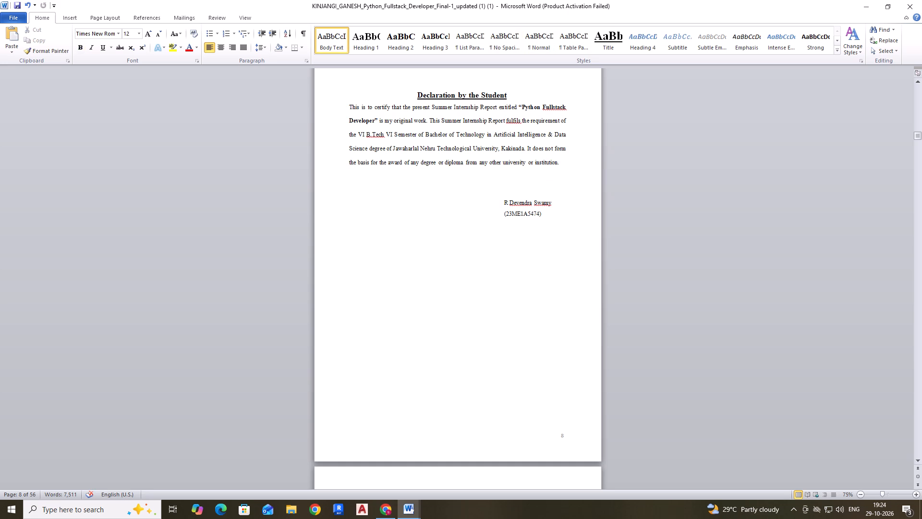
click(508, 201)
scroll(508, 201, up, 20)
scroll(508, 201, up, 10)
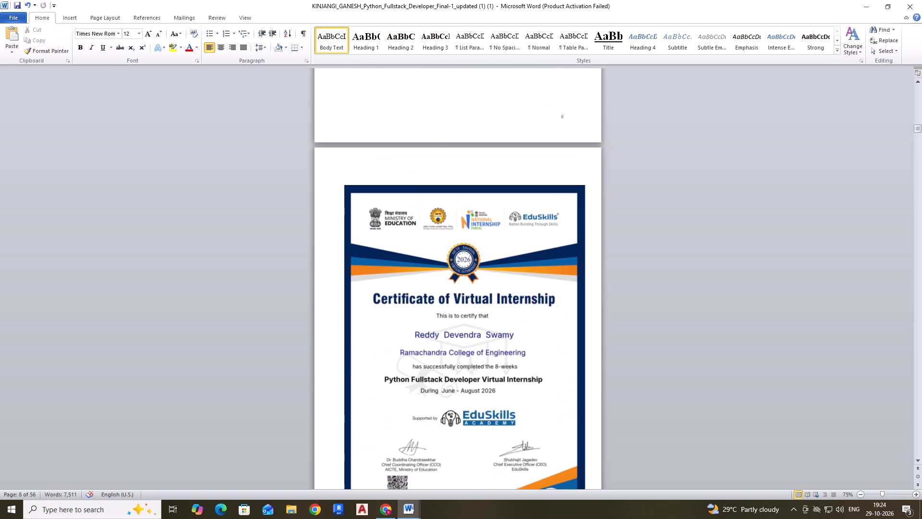
scroll(508, 201, up, 20)
scroll(508, 201, up, 20)
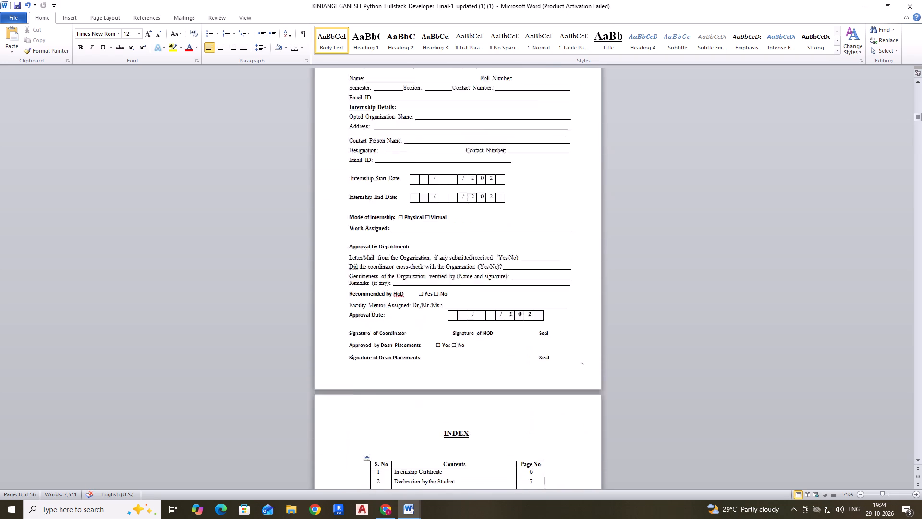
scroll(508, 201, up, 20)
scroll(508, 201, up, 20)
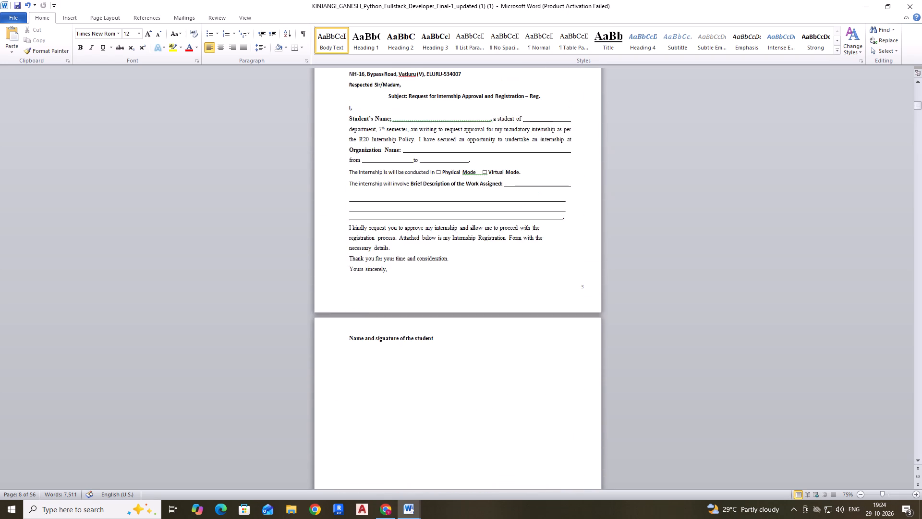
Bring the "Name and signature of the student" line onto the request letter page, directly below "Yours sincerely,".
scroll(508, 201, up, 12)
scroll(508, 201, down, 10)
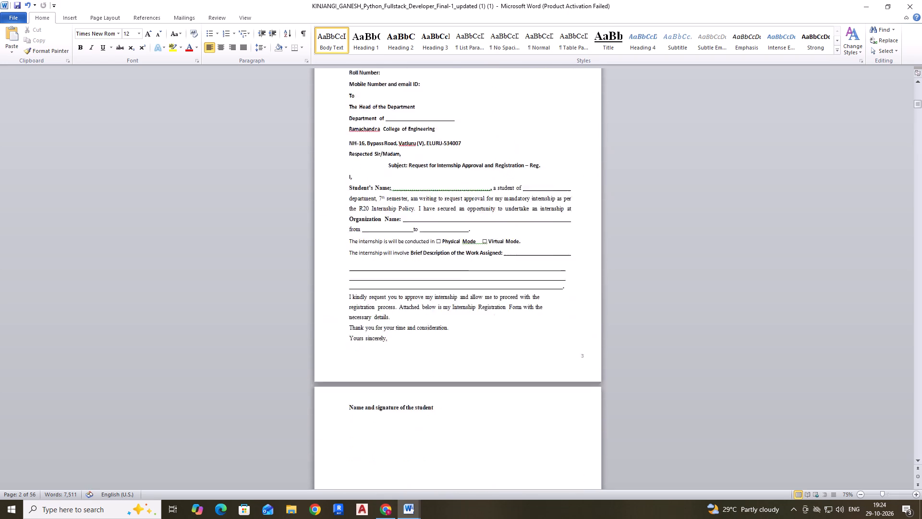
scroll(508, 201, down, 2)
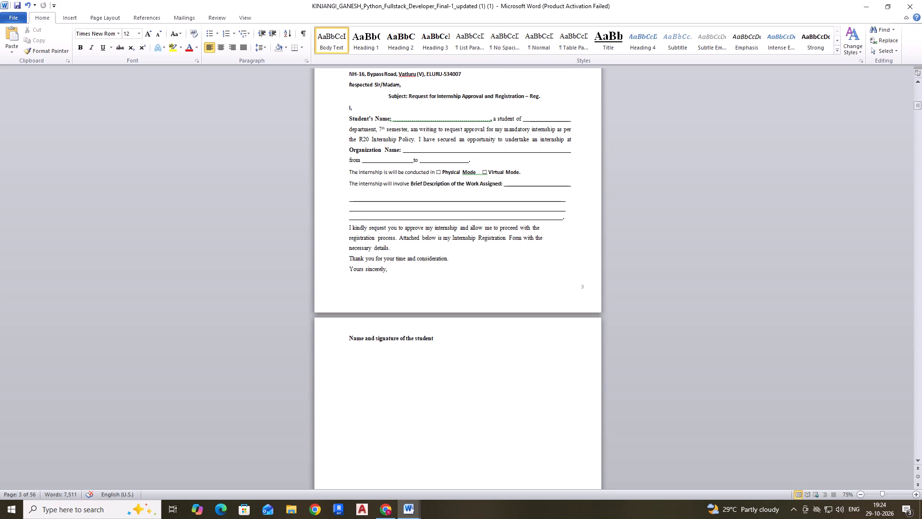
scroll(508, 201, up, 2)
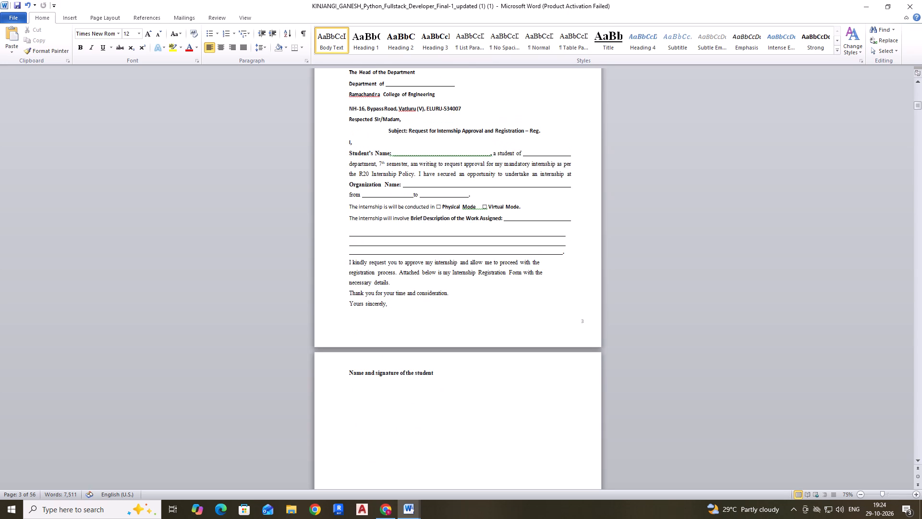
scroll(397, 299, up, 8)
scroll(397, 299, down, 2)
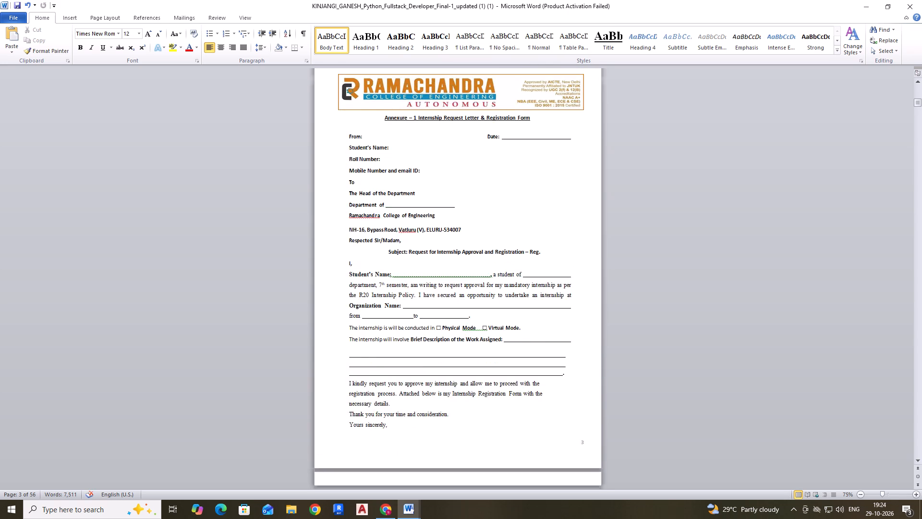
scroll(397, 299, down, 7)
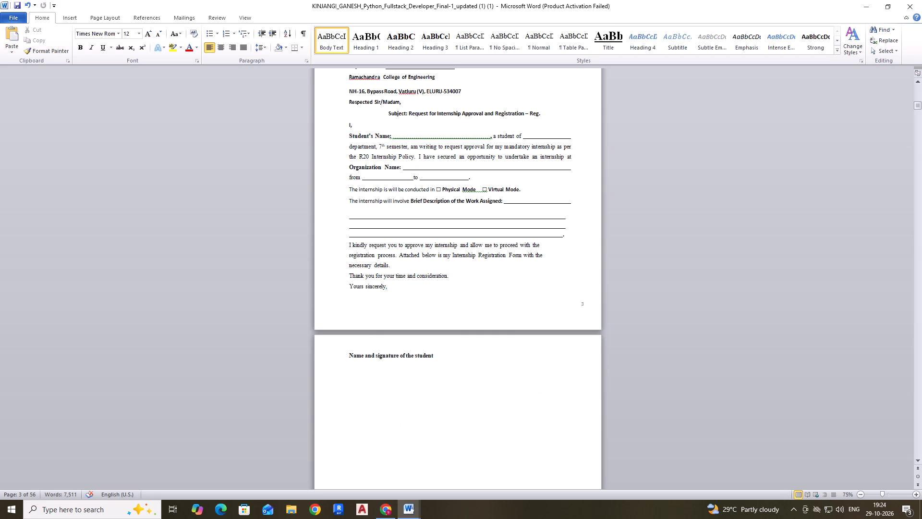
click(392, 288)
key(BackSpace)
key(comma)
key(Delete)
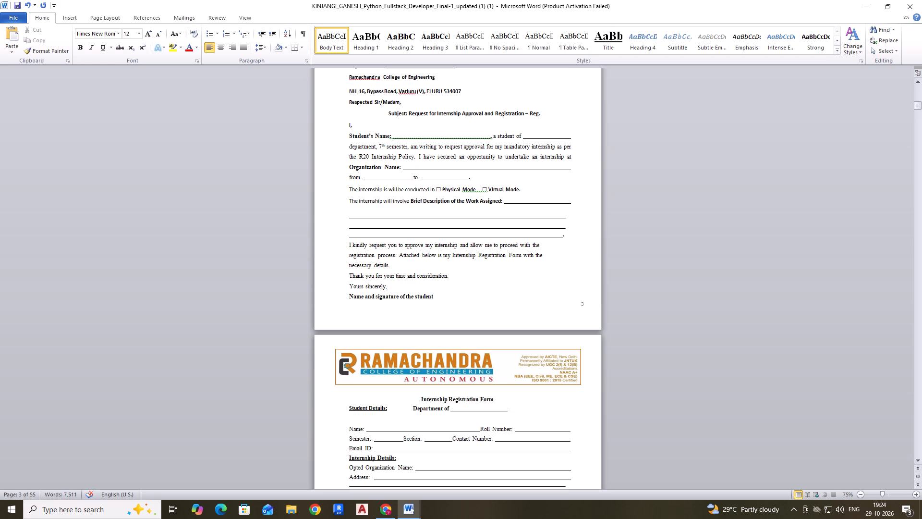
key(Return)
key(Delete)
Check the text formatting of the Head of Department's name in the signature block on page 2.
scroll(400, 292, up, 18)
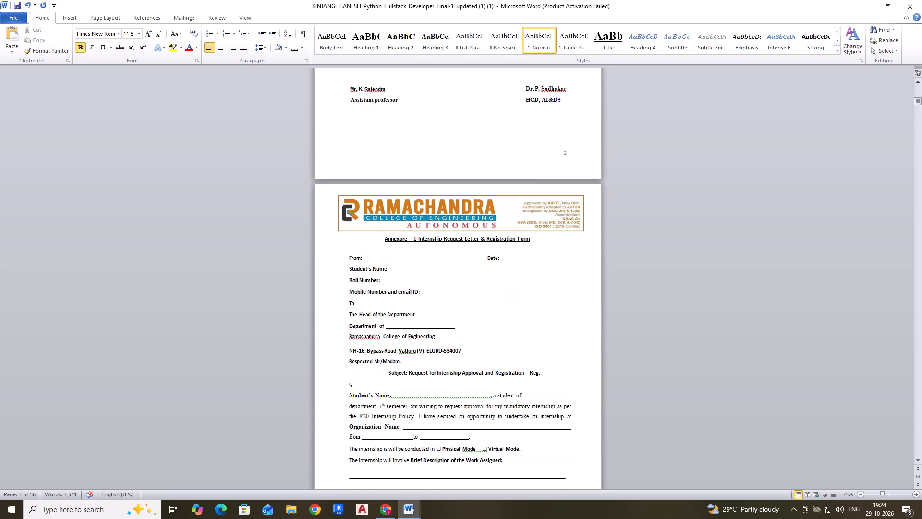
scroll(400, 292, up, 3)
scroll(400, 292, down, 1)
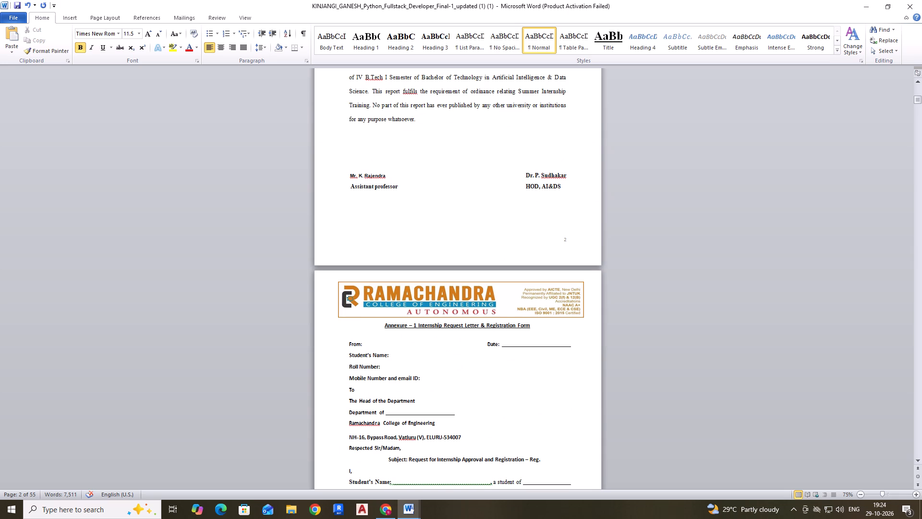
drag(525, 175, 564, 181)
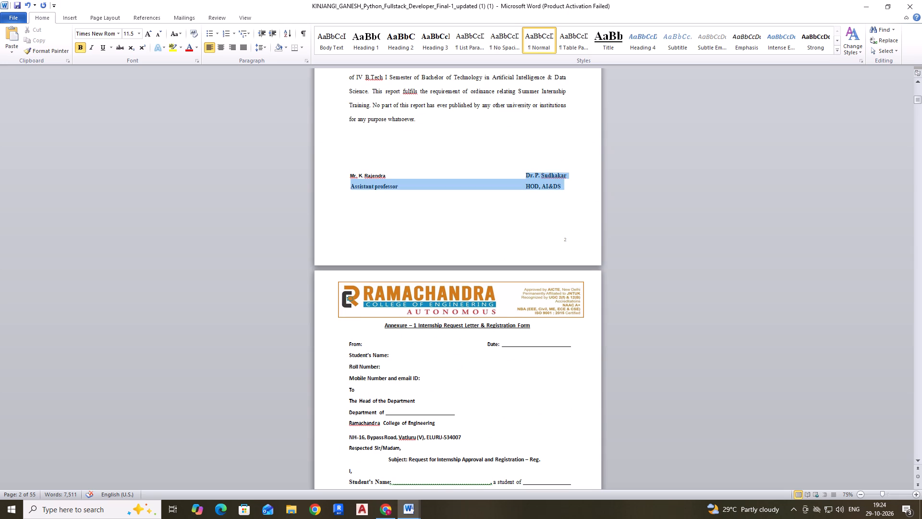
drag(564, 181, 568, 174)
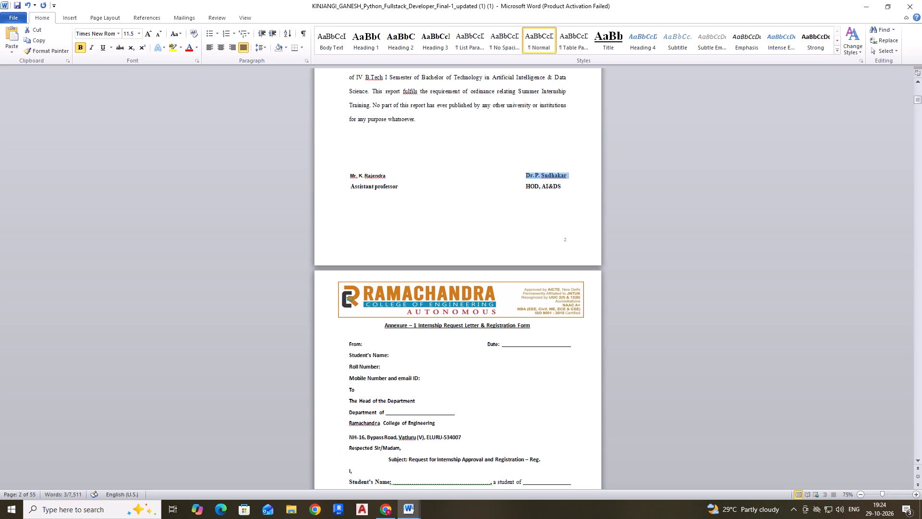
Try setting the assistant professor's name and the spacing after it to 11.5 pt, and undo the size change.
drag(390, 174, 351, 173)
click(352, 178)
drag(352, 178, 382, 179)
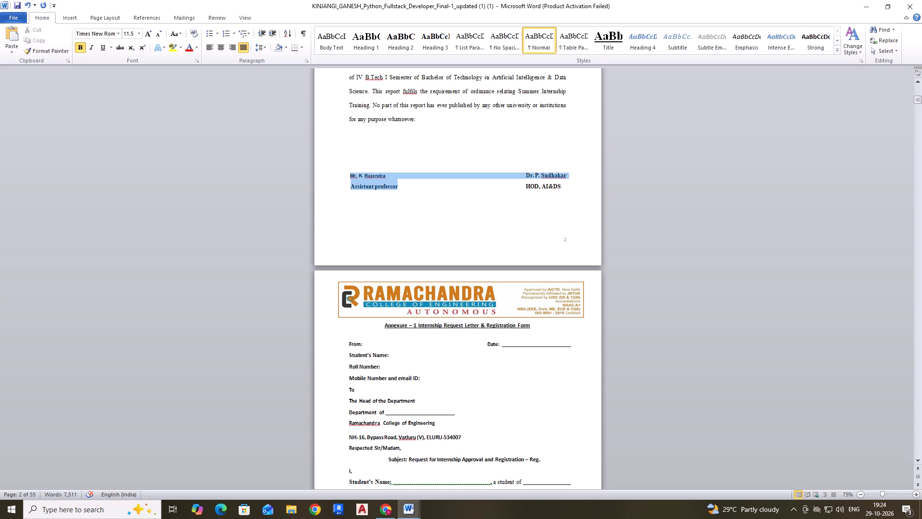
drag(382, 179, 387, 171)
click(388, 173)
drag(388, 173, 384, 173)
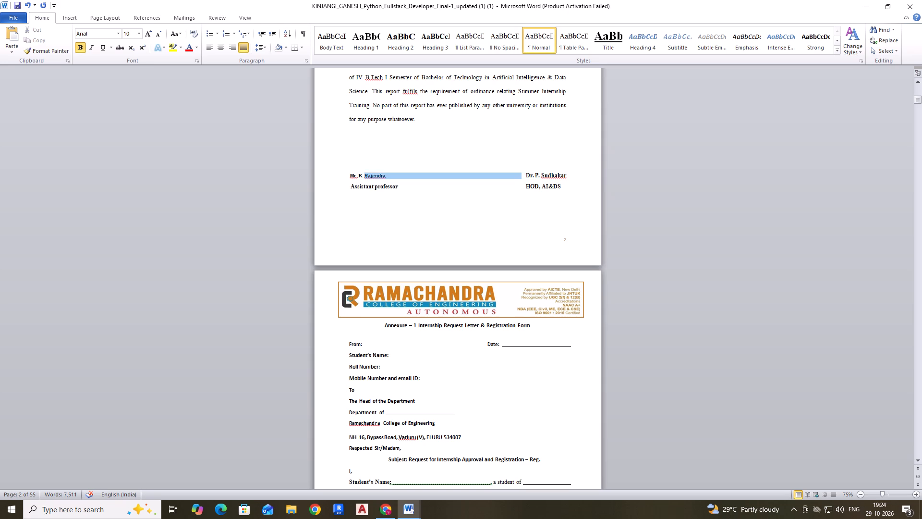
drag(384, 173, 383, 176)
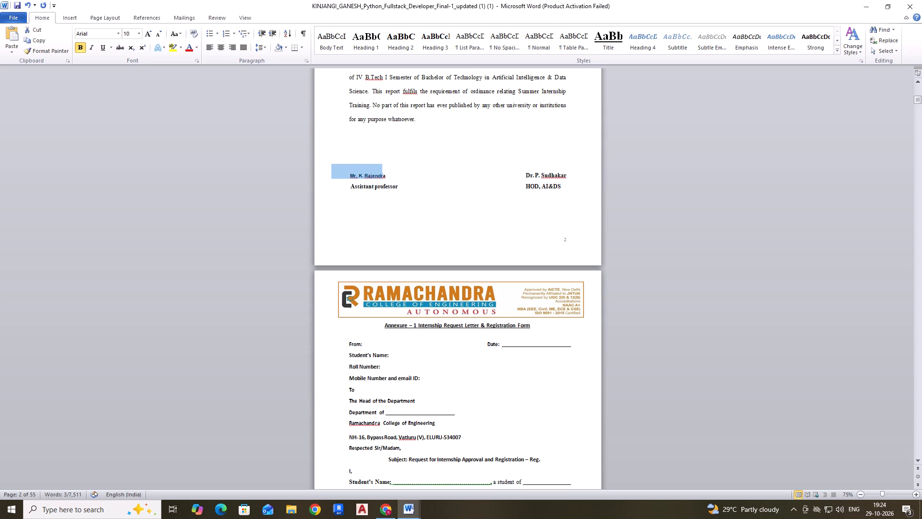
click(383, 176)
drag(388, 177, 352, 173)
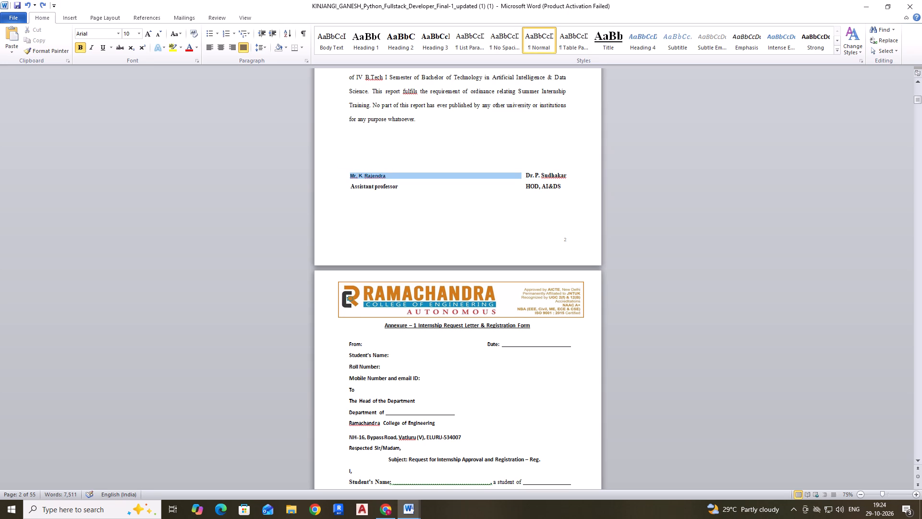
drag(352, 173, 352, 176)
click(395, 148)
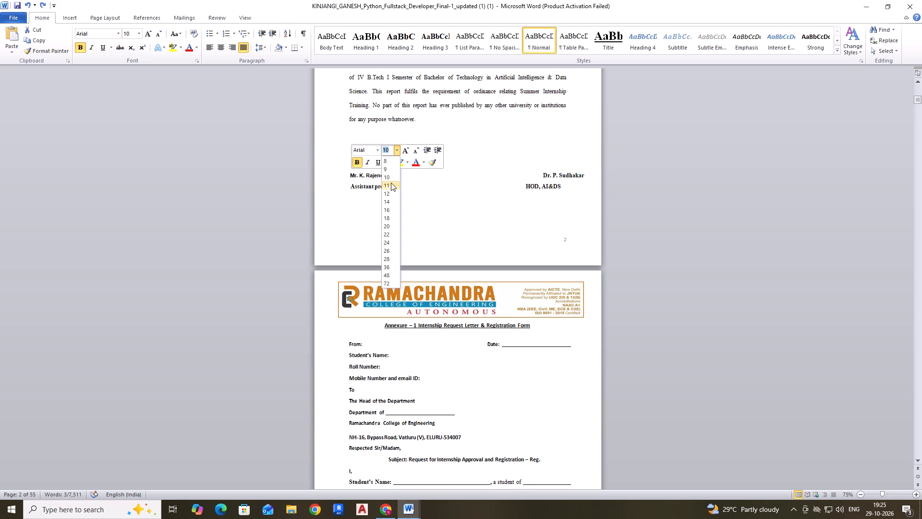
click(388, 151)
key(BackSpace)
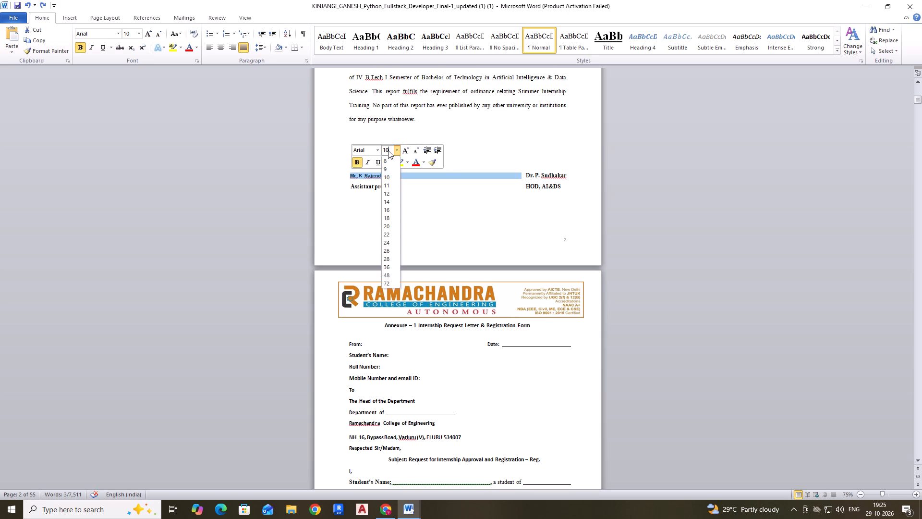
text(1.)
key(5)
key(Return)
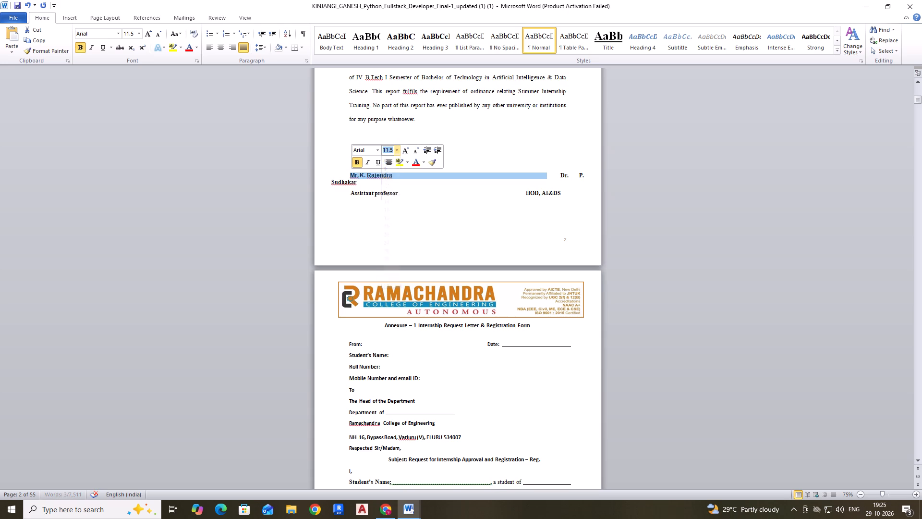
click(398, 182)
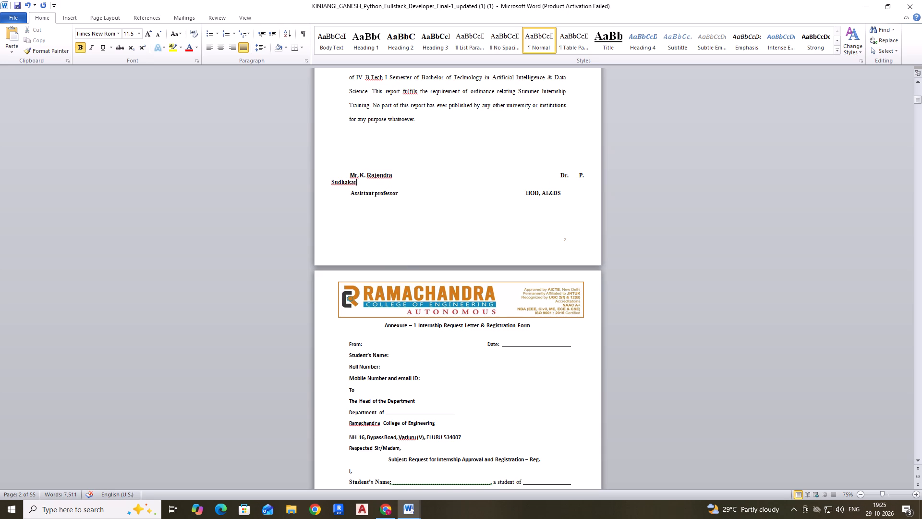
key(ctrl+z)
Set only the assistant professor's name in the page 2 signature block to 11.5 pt.
click(389, 178)
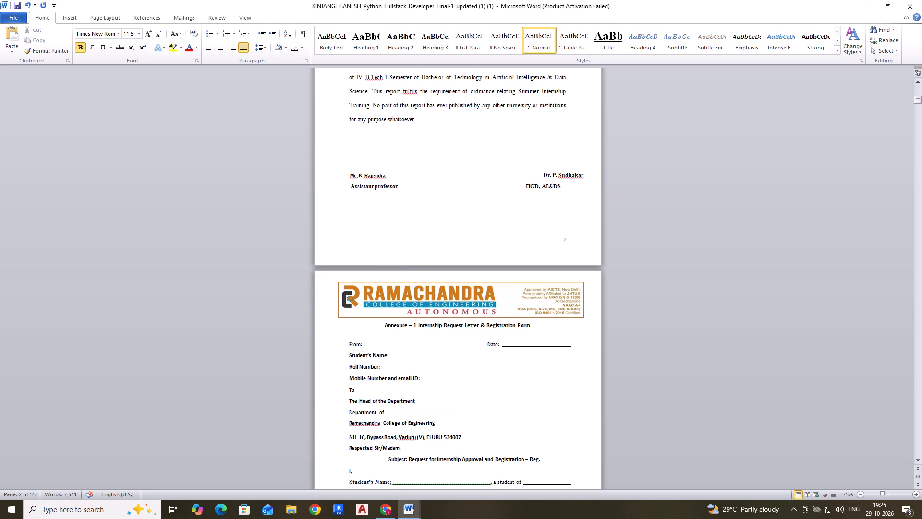
drag(386, 176, 385, 173)
drag(385, 173, 350, 174)
click(386, 147)
text(11.5)
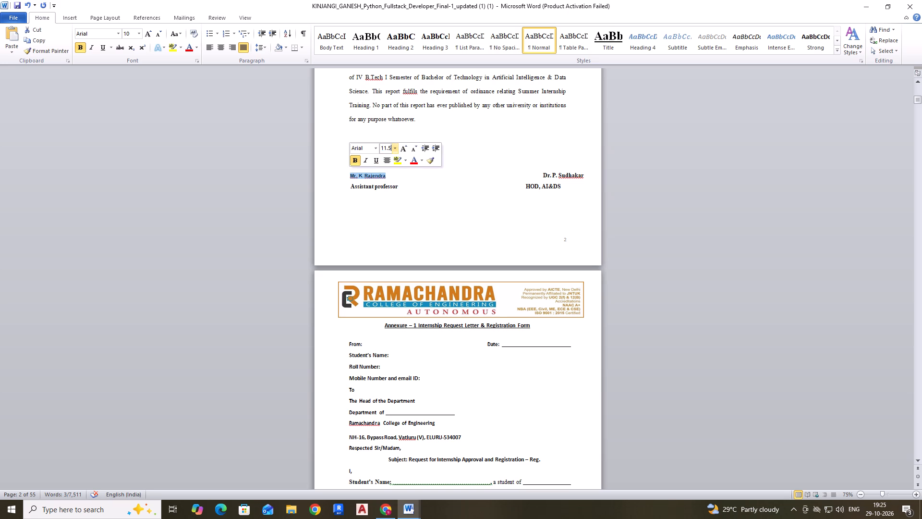
key(Return)
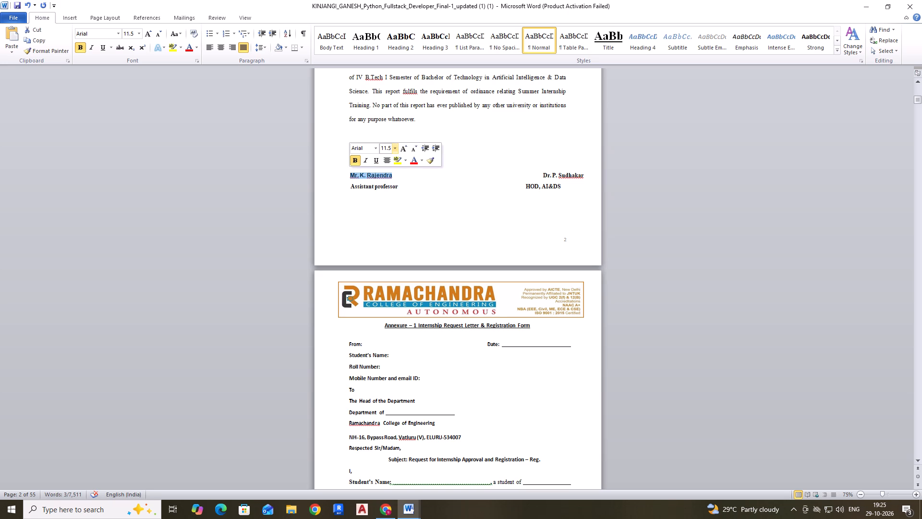
Remove the extra spaces before the Head of Department's name on page 2 so it lines up above "HOD, AI&DS", and save the report.
click(542, 174)
key(BackSpace)
key(BackSpace)
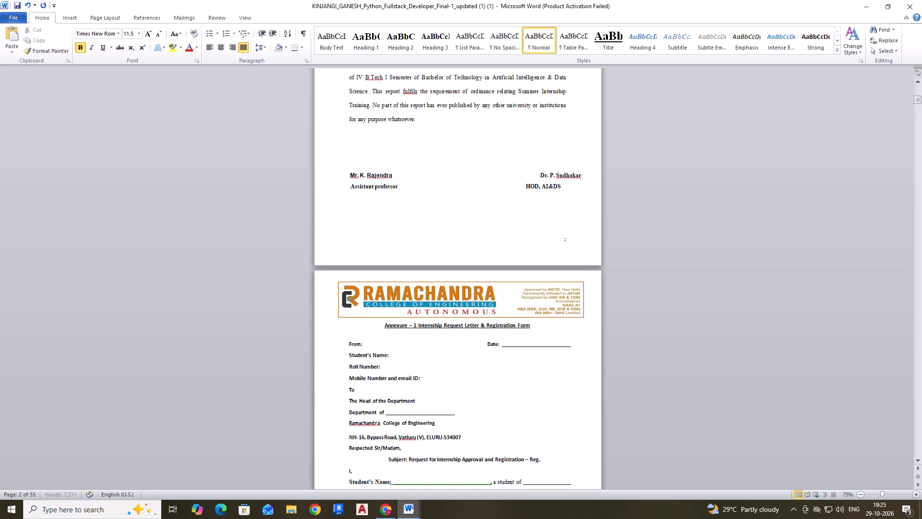
key(BackSpace)
key(BackSpace)
key(BackSpace)
key(BackSpace)
key(BackSpace)
key(BackSpace)
key(ctrl+s)
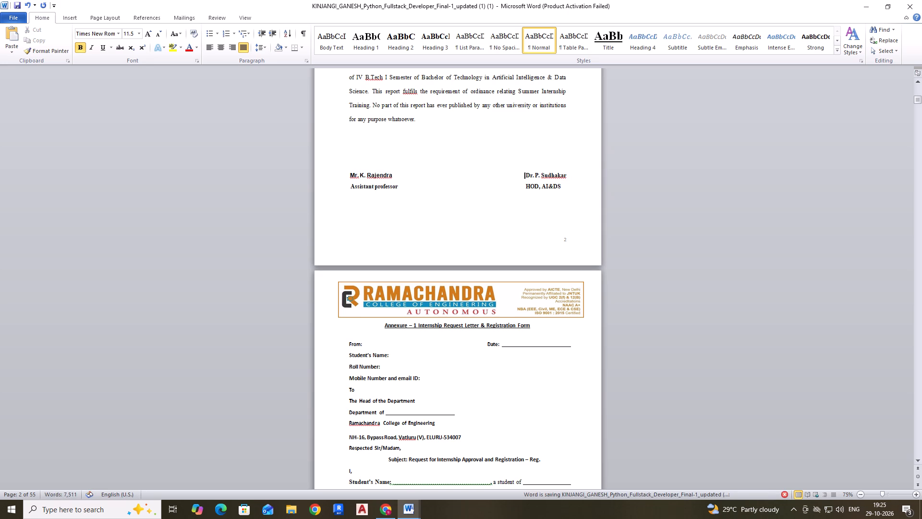
Examine the cover, certificate and request letter pages in the Internship Document file for comparison, and return to the updated report.
scroll(535, 176, up, 14)
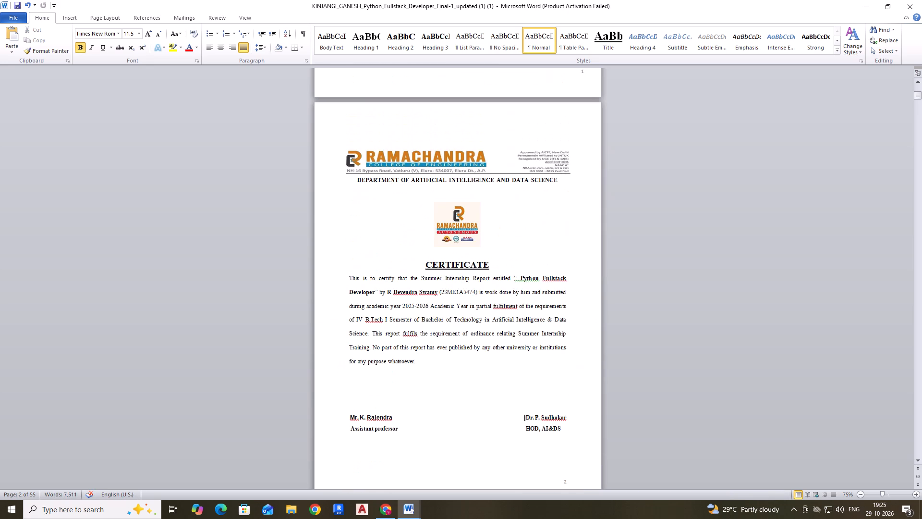
scroll(392, 295, up, 20)
scroll(392, 295, up, 3)
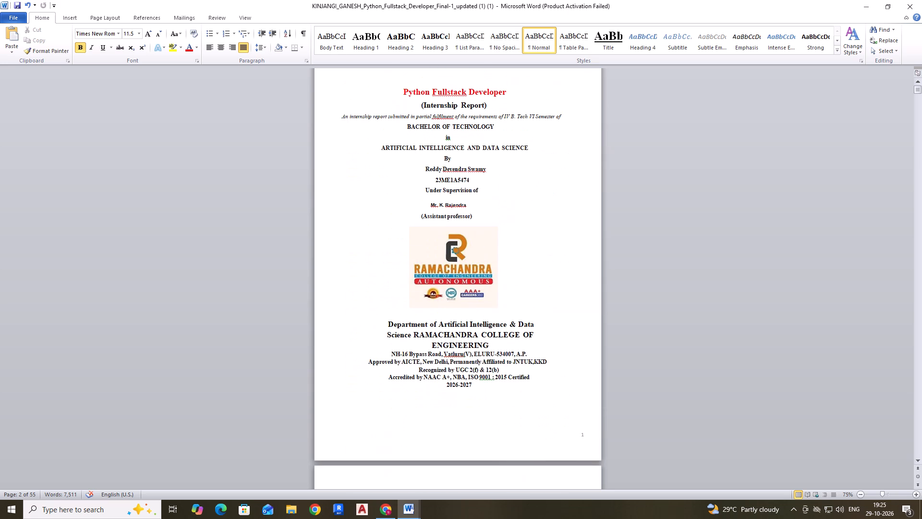
scroll(392, 295, up, 8)
click(415, 508)
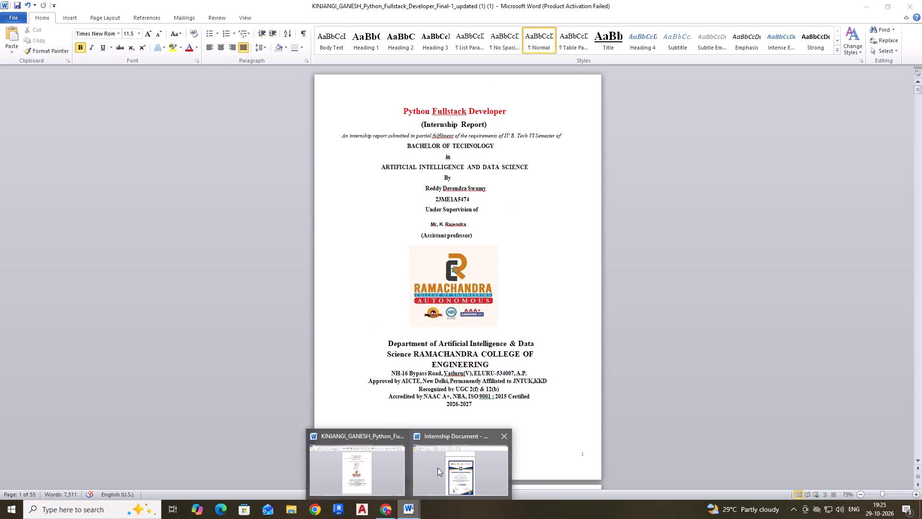
click(437, 468)
scroll(461, 410, up, 20)
scroll(461, 410, up, 1)
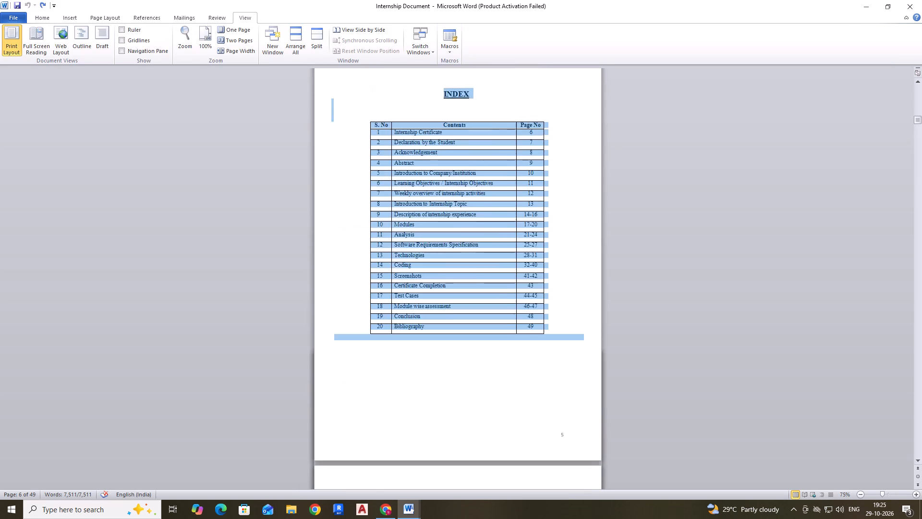
scroll(461, 410, up, 20)
scroll(461, 410, up, 20)
scroll(461, 410, up, 9)
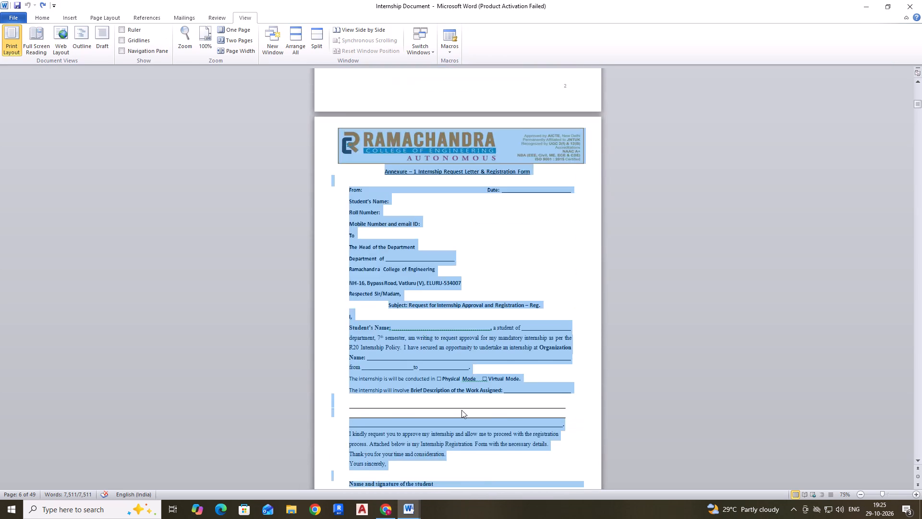
scroll(461, 410, up, 20)
scroll(461, 410, up, 20)
scroll(461, 410, up, 9)
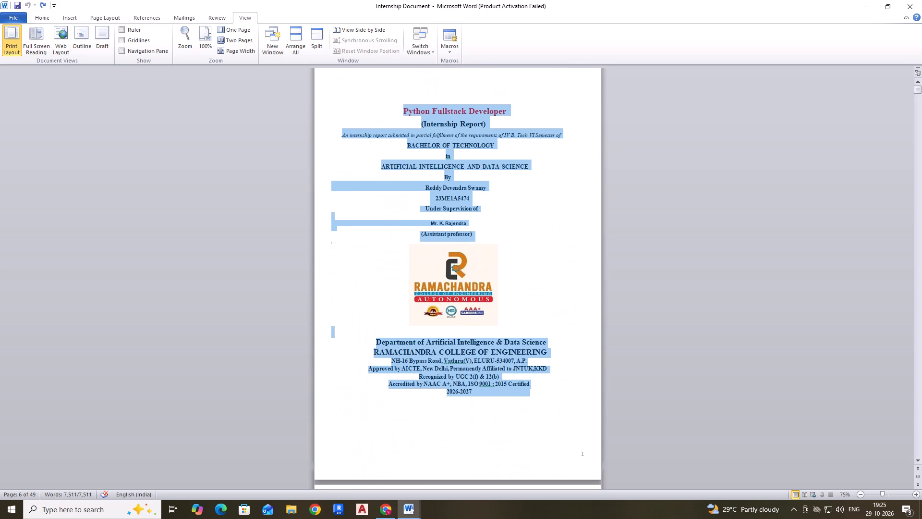
scroll(461, 410, up, 2)
scroll(461, 410, down, 10)
scroll(461, 410, up, 4)
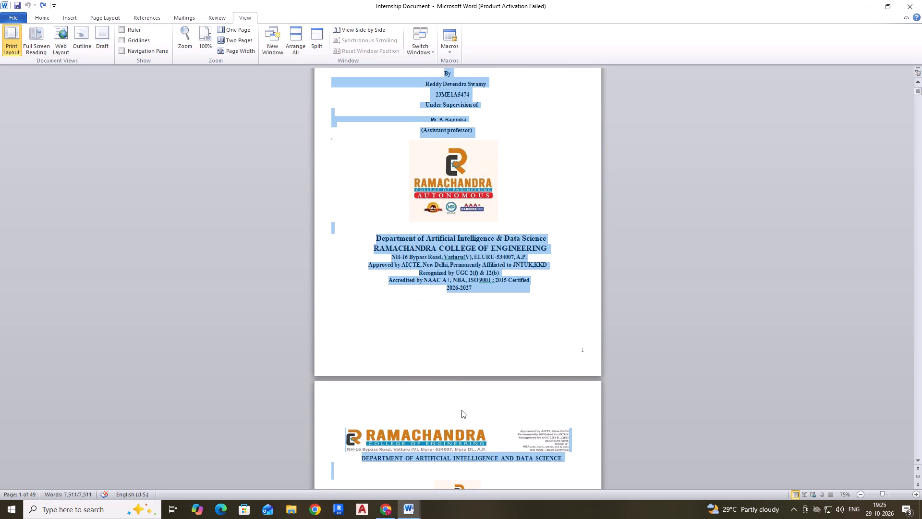
click(466, 330)
scroll(466, 330, down, 12)
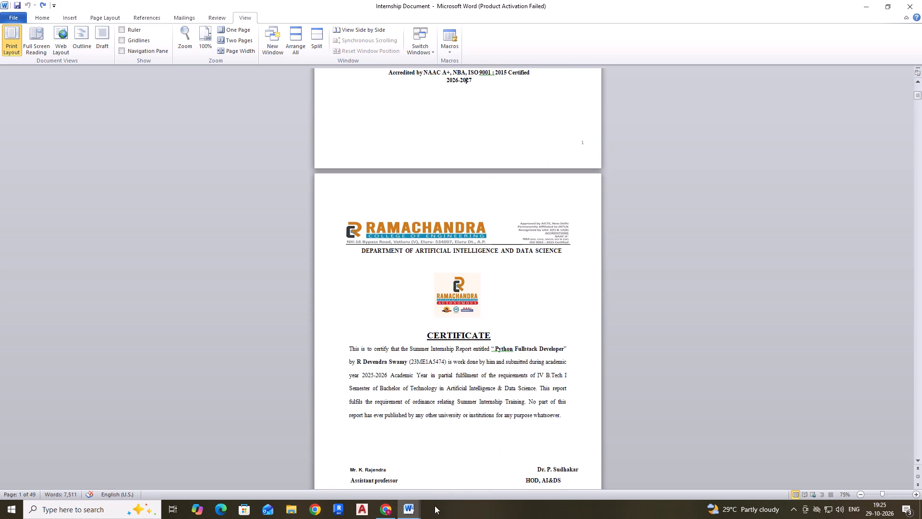
scroll(456, 446, down, 4)
scroll(450, 440, down, 20)
scroll(450, 440, down, 4)
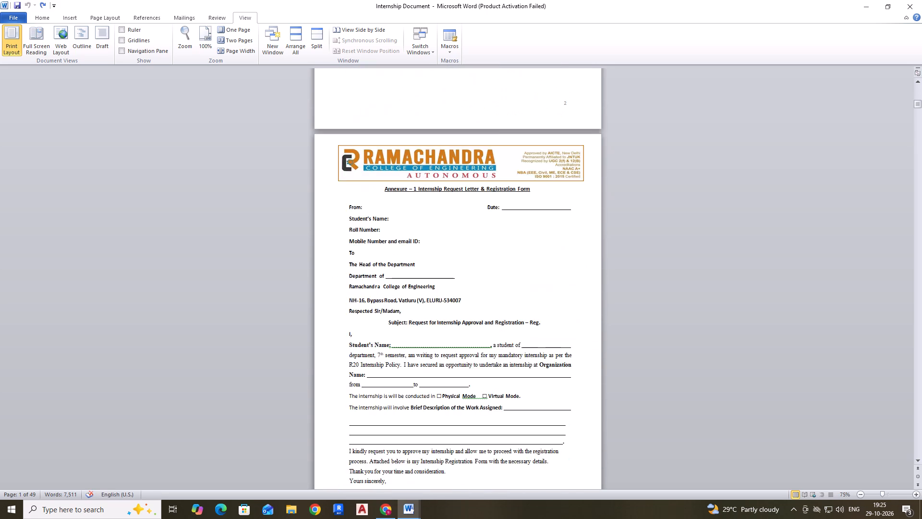
scroll(448, 439, down, 4)
click(411, 514)
click(385, 466)
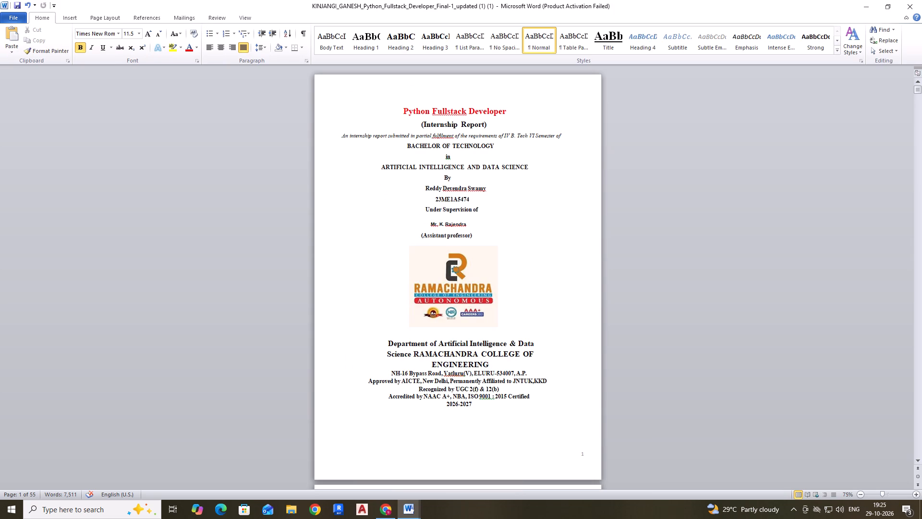
Set the assistant professor's name under "Under Supervision of" on the cover page to 11.5 pt.
drag(467, 222, 433, 222)
click(471, 193)
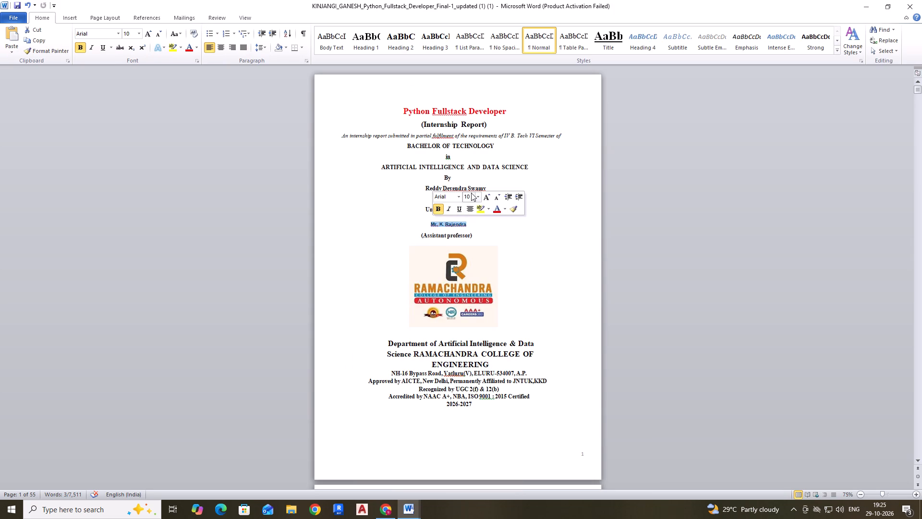
click(477, 193)
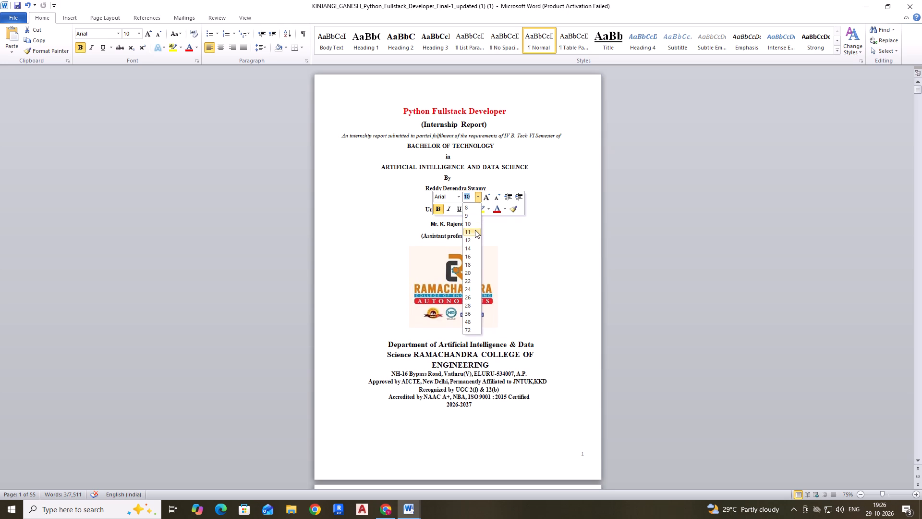
click(471, 197)
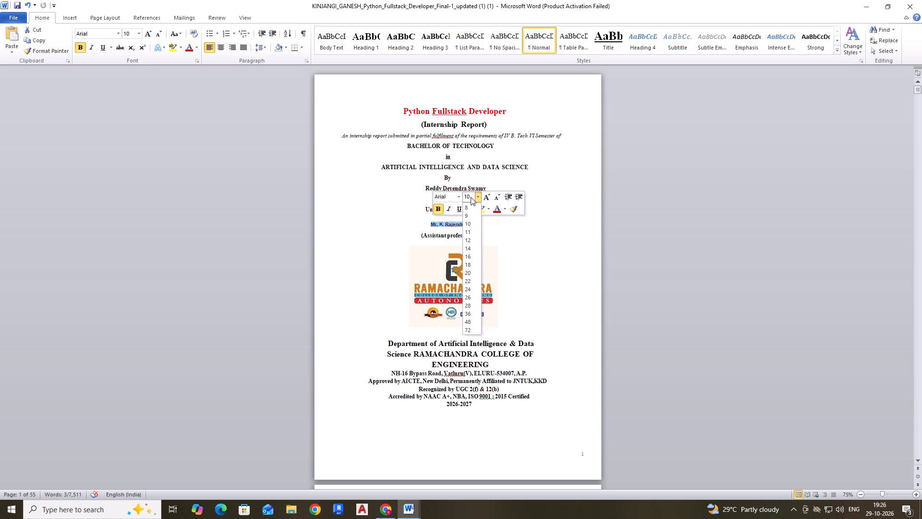
key(BackSpace)
text(1.5)
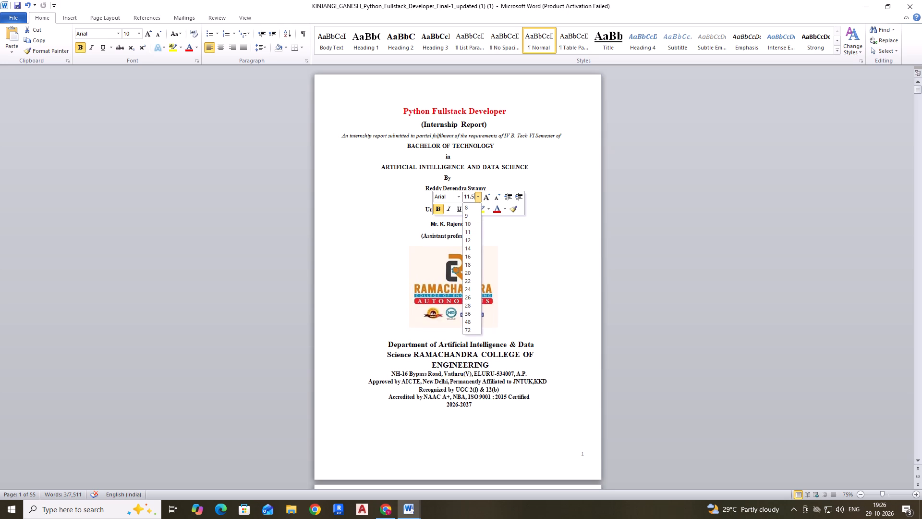
key(Return)
click(497, 233)
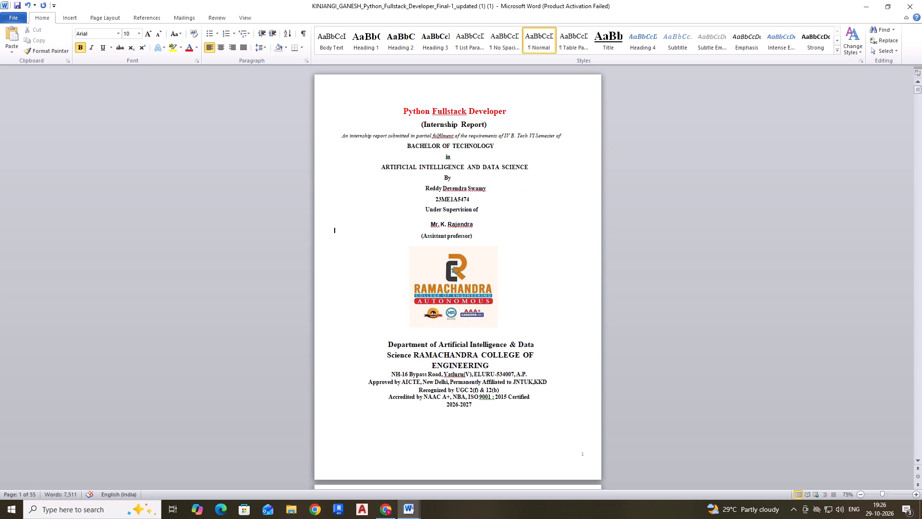
Save the report under its existing file name.
scroll(479, 324, down, 3)
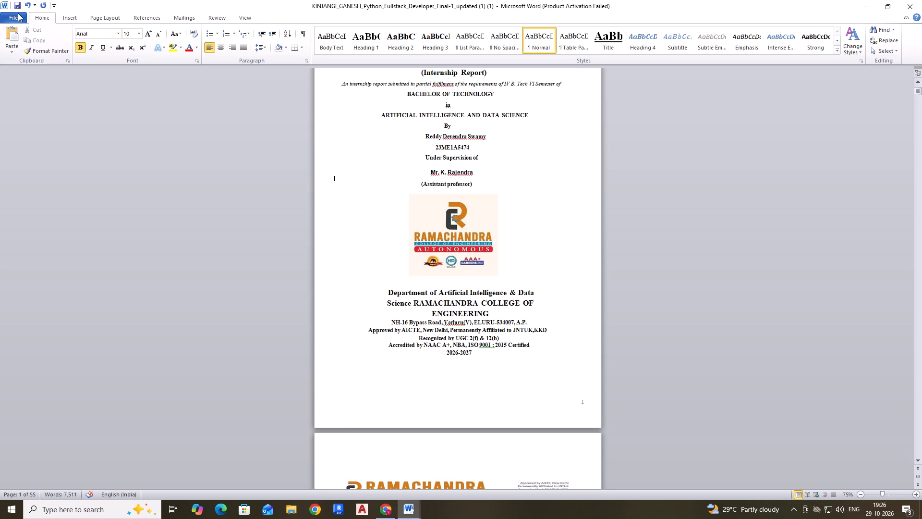
click(18, 0)
key(ctrl+s)
click(65, 16)
click(45, 16)
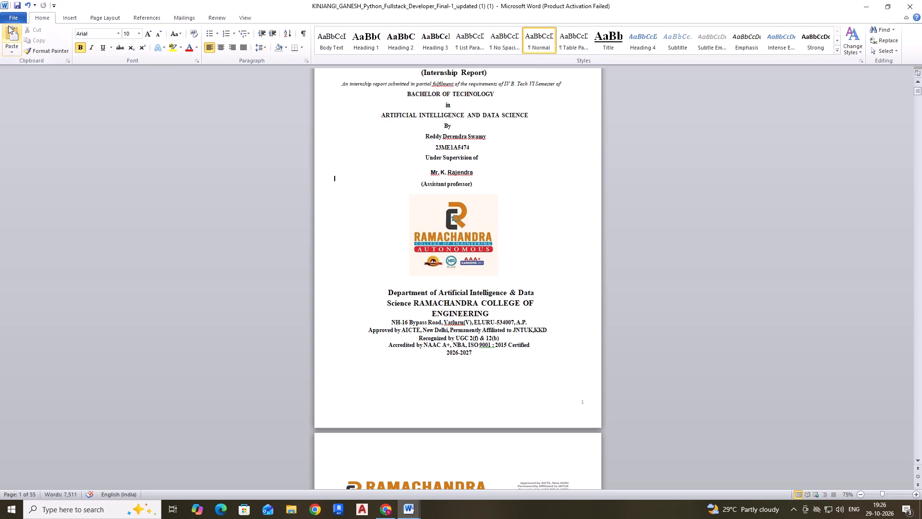
click(12, 15)
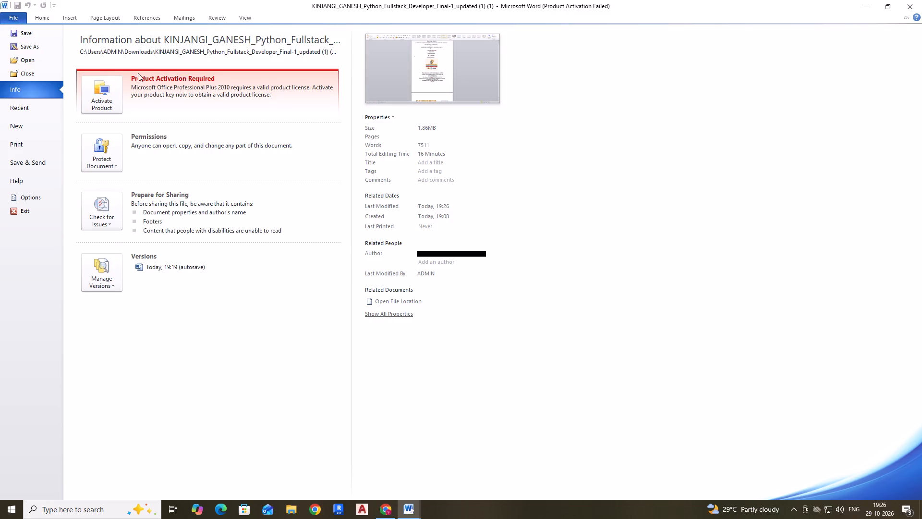
click(37, 37)
Expand the student's initial "R" to "Reddy" in the Certificate paragraph on page 2, and save the report.
scroll(455, 211, down, 15)
scroll(455, 211, up, 4)
scroll(455, 211, down, 17)
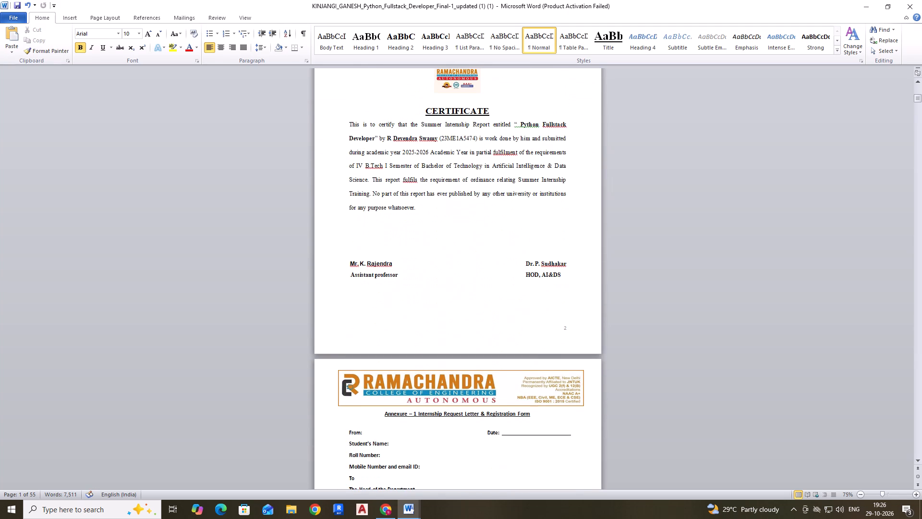
click(391, 137)
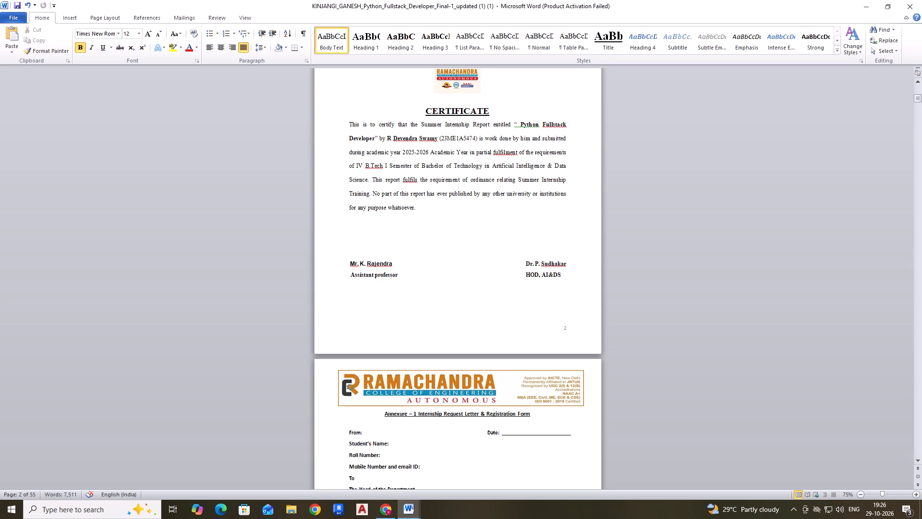
text(eddy)
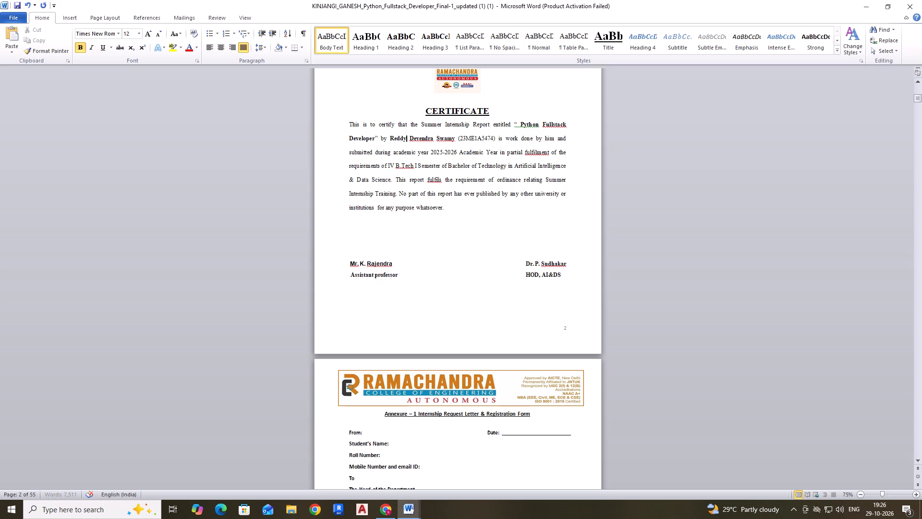
key(ctrl+s)
Review the report pages from the Certificate through the request letter, registration form, index and Declaration to the Acknowledgement.
scroll(428, 179, down, 8)
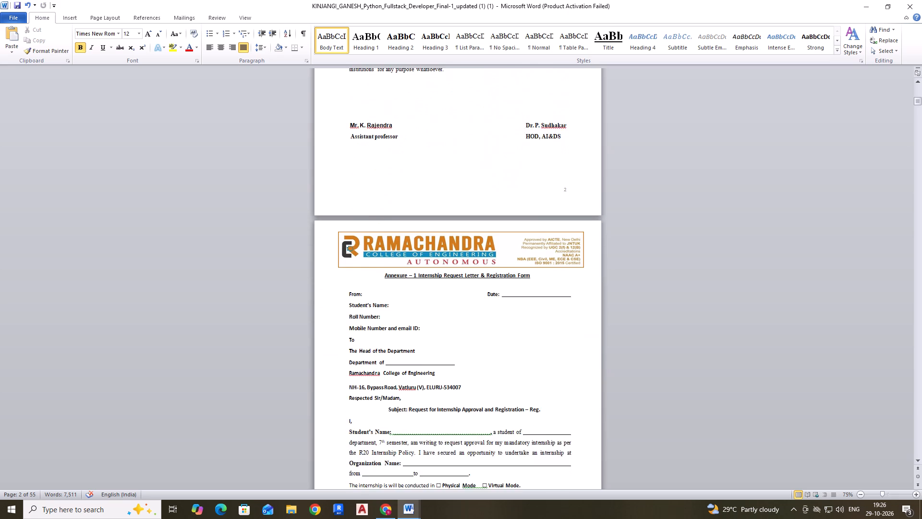
scroll(428, 179, down, 3)
scroll(428, 179, down, 20)
scroll(428, 179, down, 5)
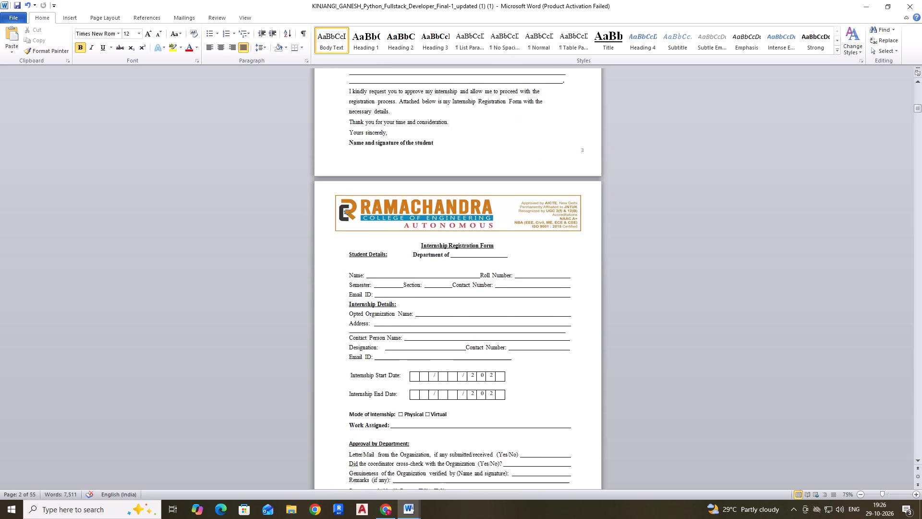
scroll(428, 179, down, 20)
scroll(428, 179, down, 13)
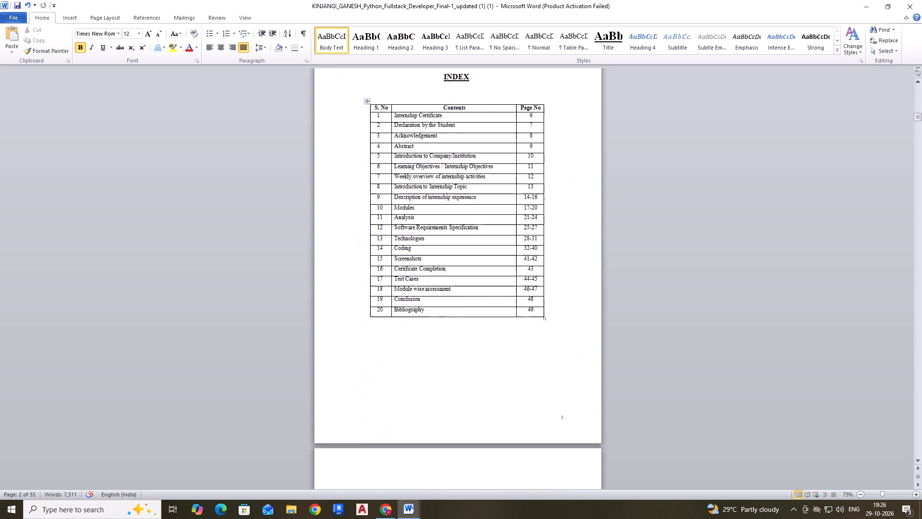
scroll(428, 179, down, 20)
scroll(428, 179, down, 12)
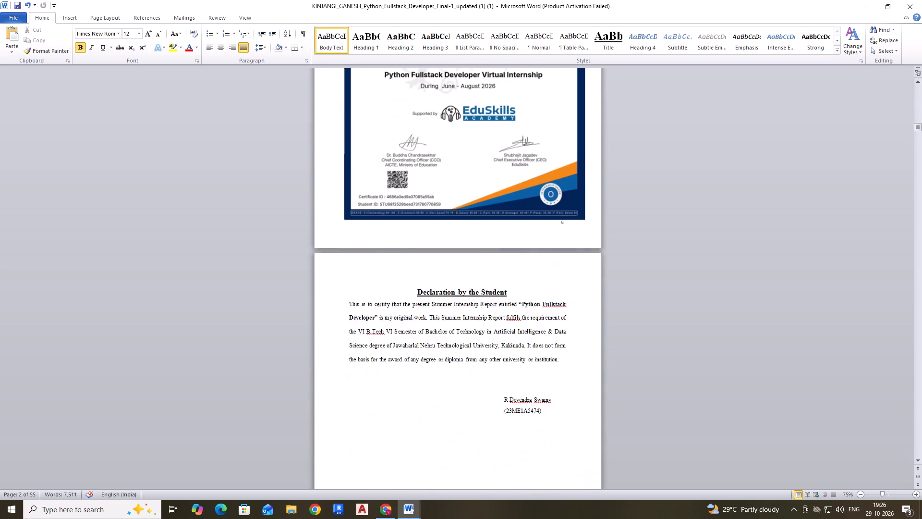
scroll(428, 179, down, 9)
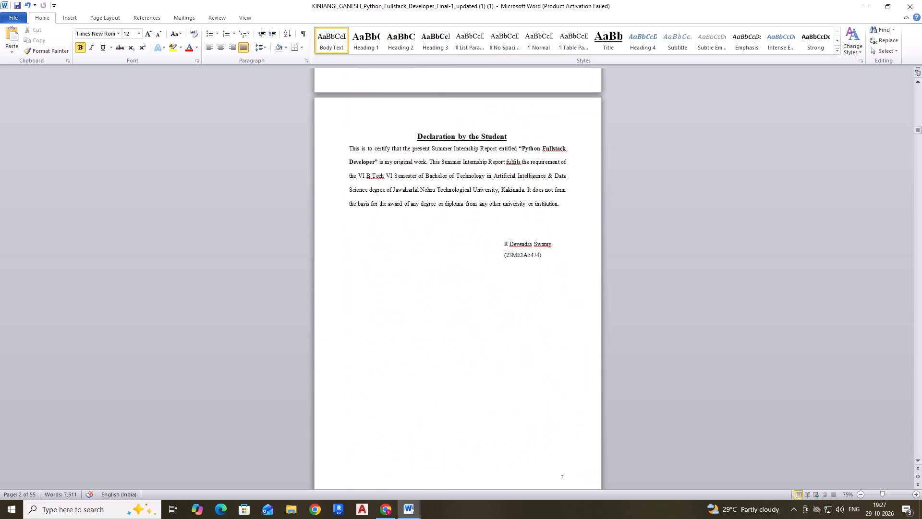
scroll(428, 179, down, 20)
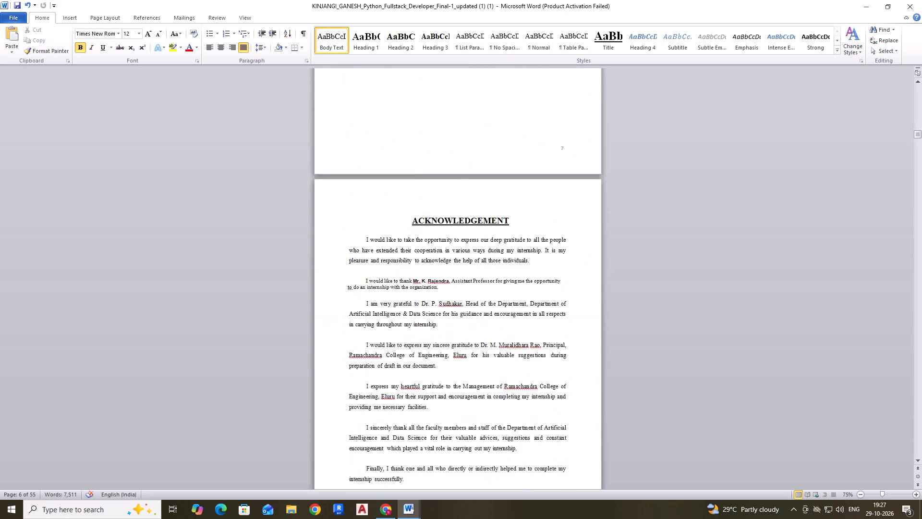
scroll(428, 179, down, 6)
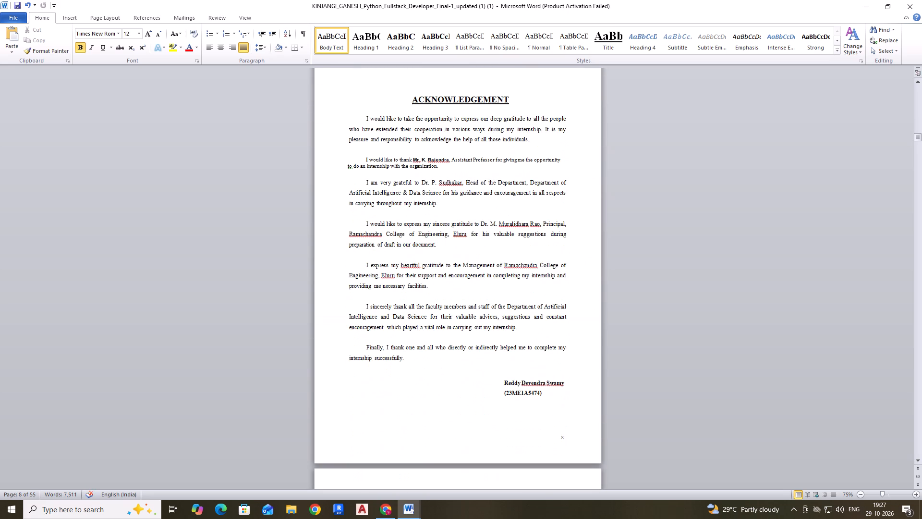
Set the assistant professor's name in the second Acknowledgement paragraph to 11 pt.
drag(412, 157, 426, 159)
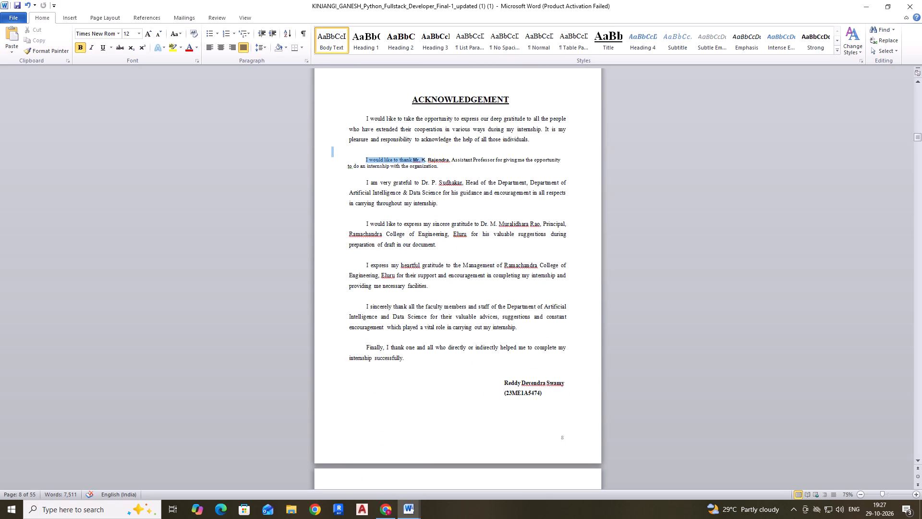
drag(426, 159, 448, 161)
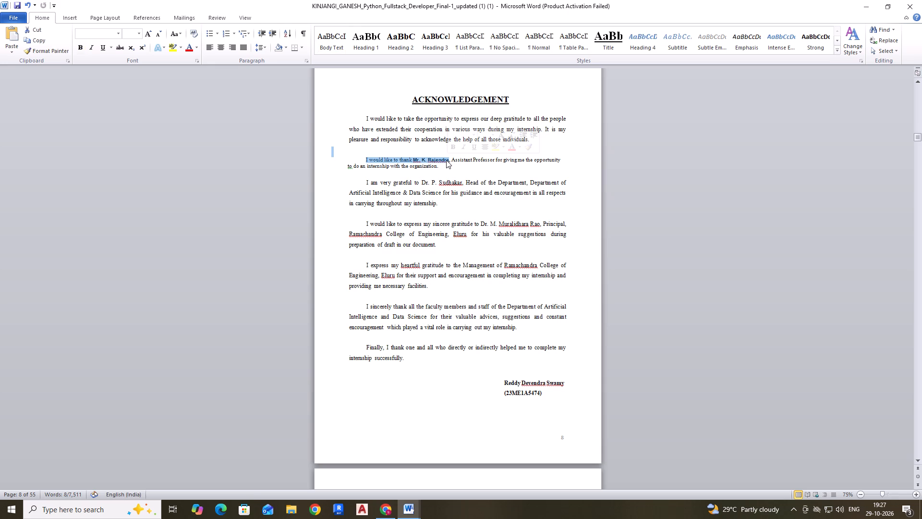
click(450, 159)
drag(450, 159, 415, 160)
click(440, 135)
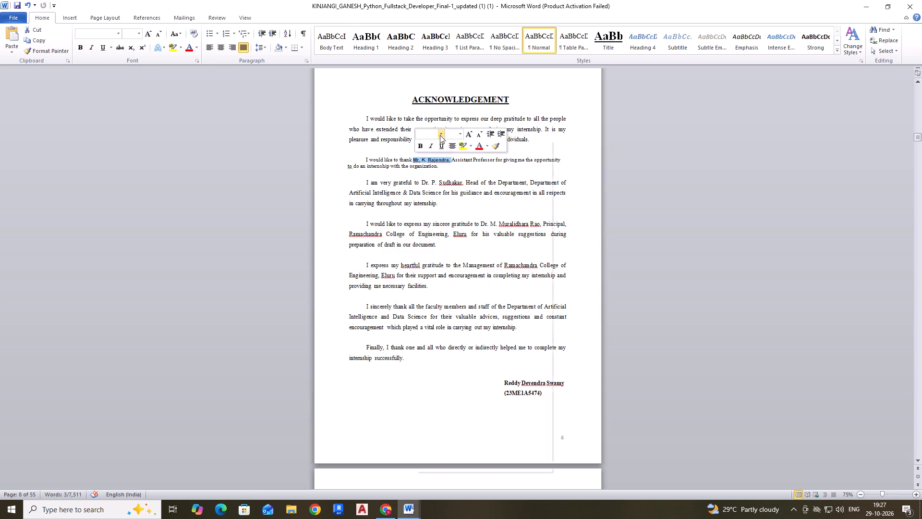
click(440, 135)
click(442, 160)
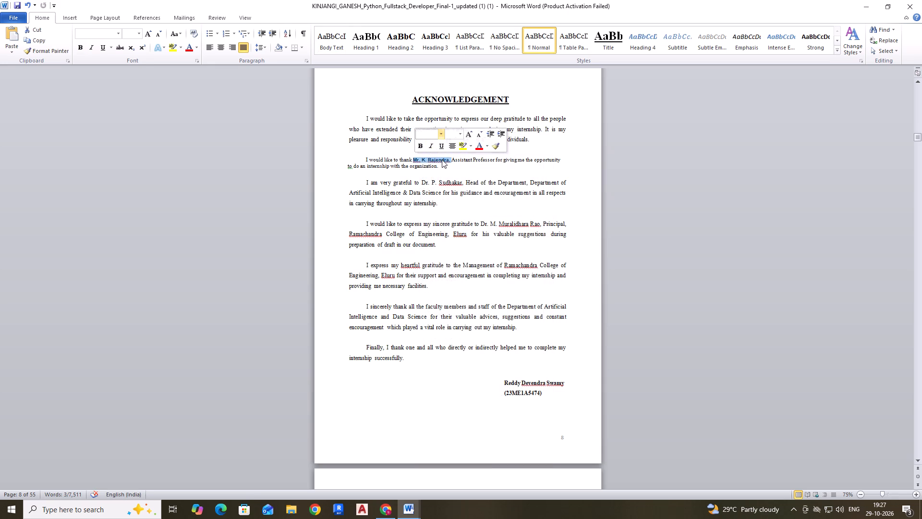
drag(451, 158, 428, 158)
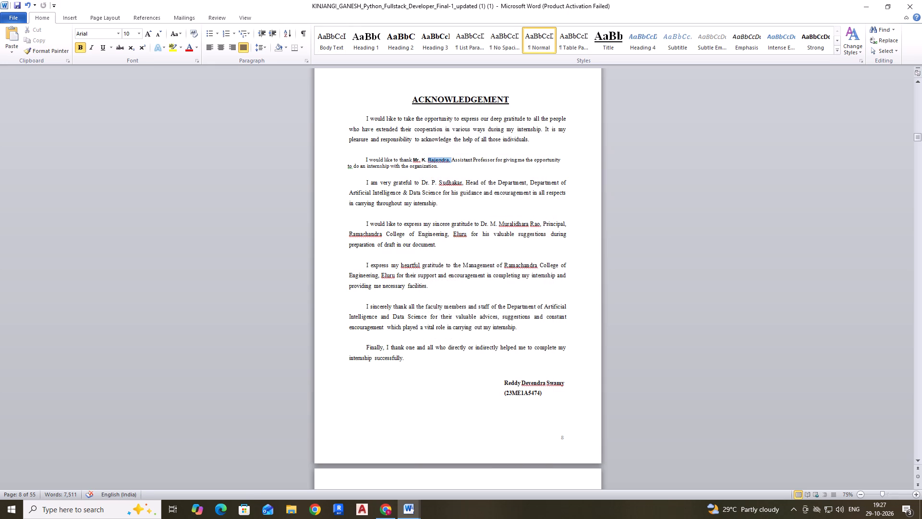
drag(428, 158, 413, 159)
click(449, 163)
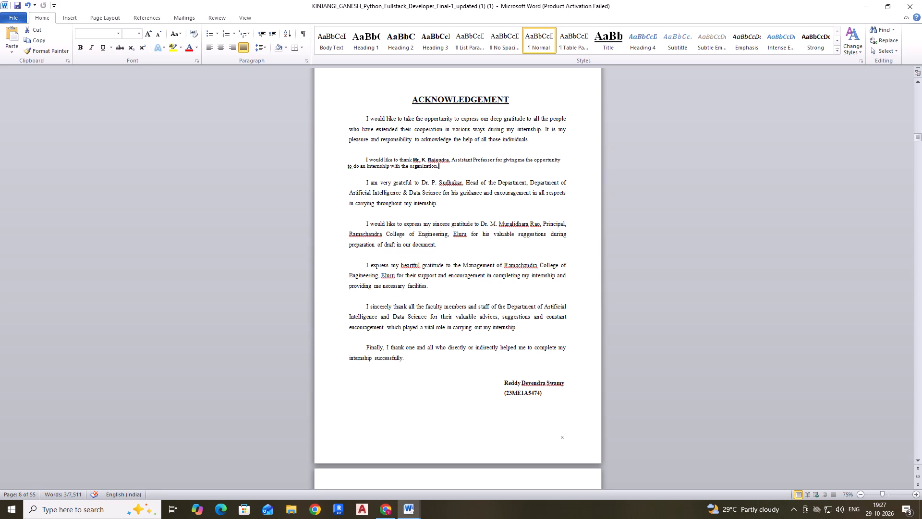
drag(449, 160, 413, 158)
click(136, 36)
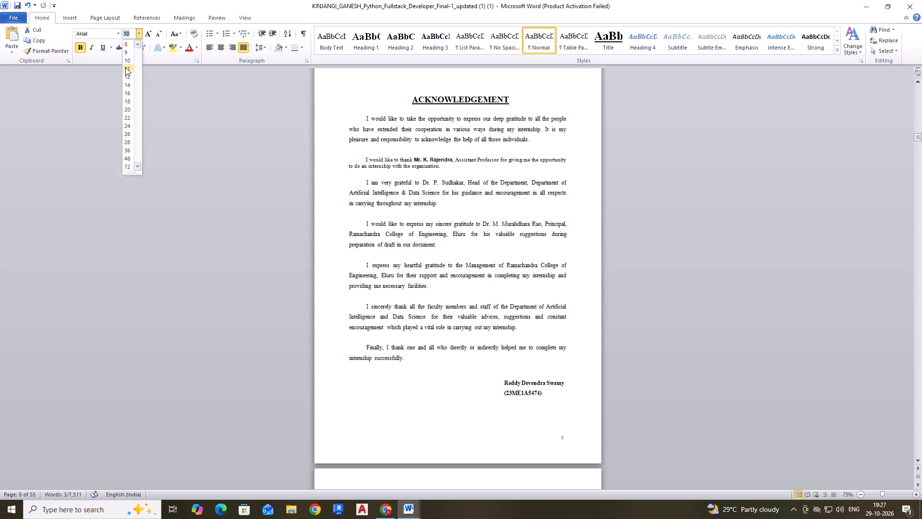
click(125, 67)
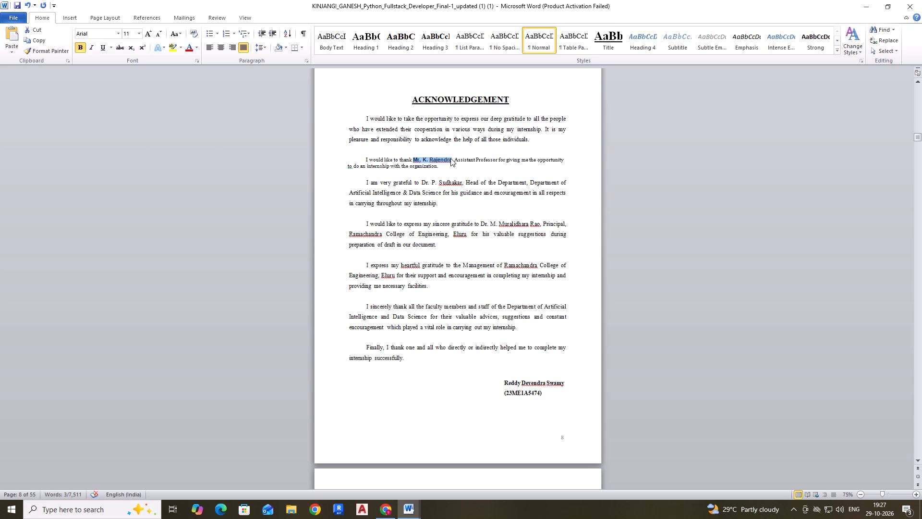
Set the assistant professor's name in the second Acknowledgement paragraph to 12 pt, and save the report.
drag(452, 158, 450, 158)
drag(450, 158, 413, 161)
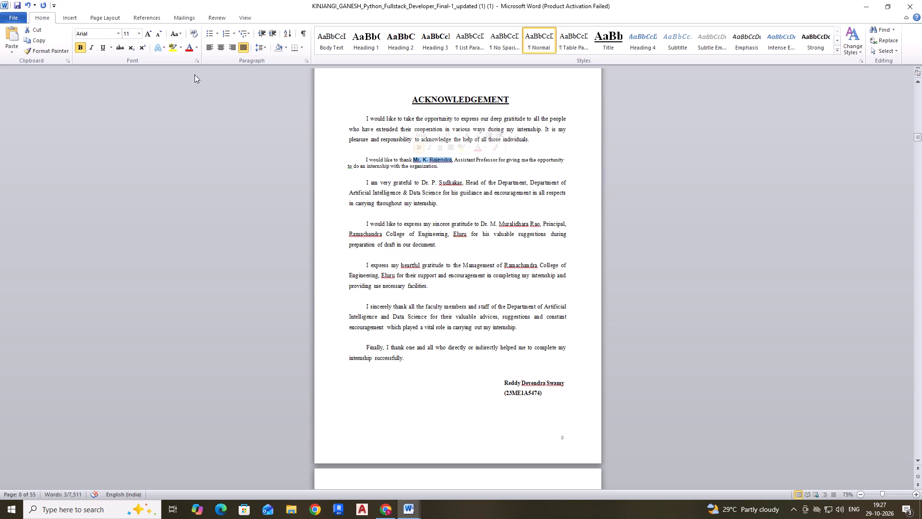
click(138, 33)
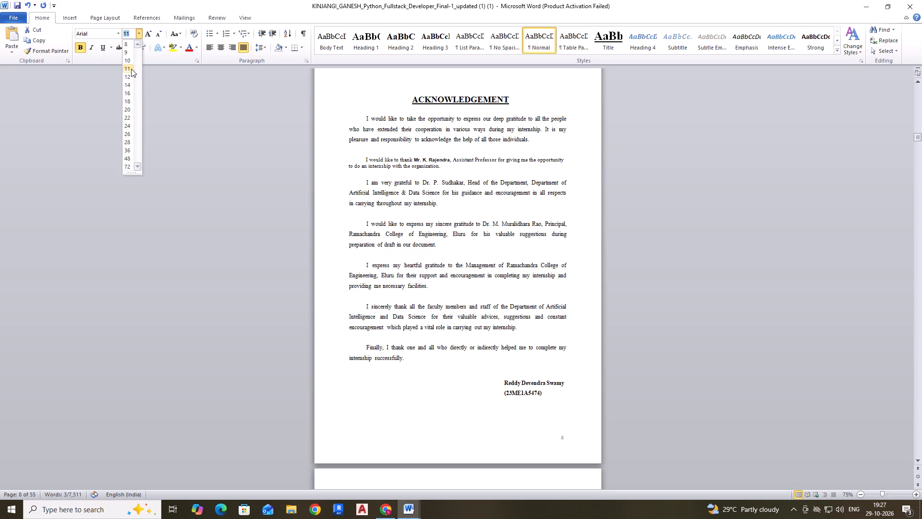
click(129, 75)
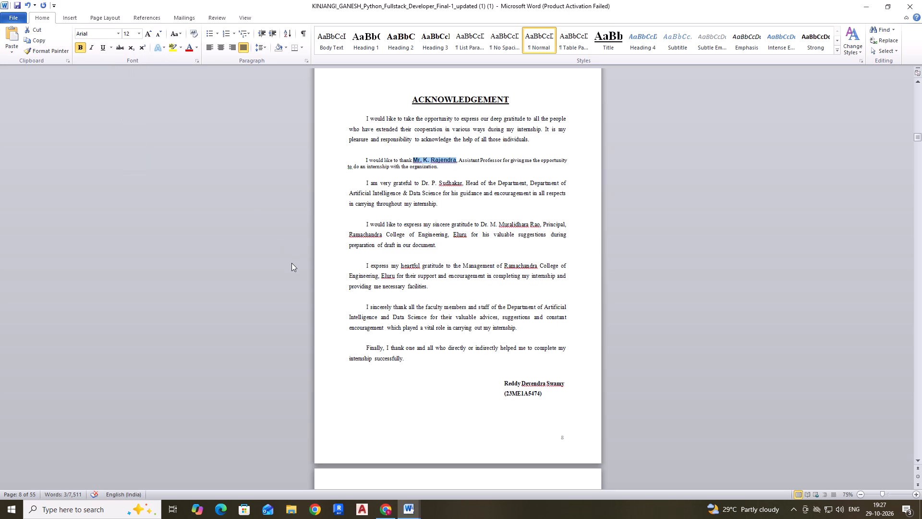
key(ctrl+s)
Review the report pages from the Acknowledgement through the Abstract, company introduction, Modules and Analysis sections to the Functional Requirements table.
scroll(448, 300, down, 1)
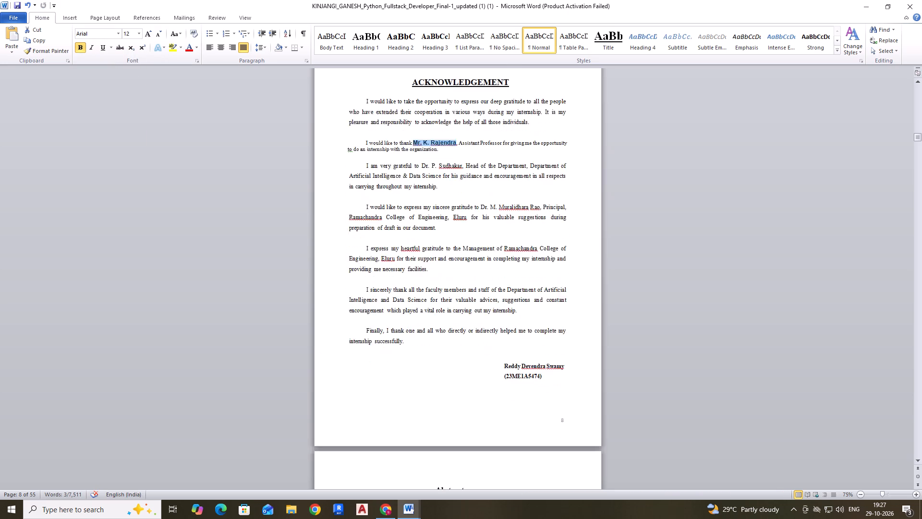
scroll(448, 300, down, 1)
click(420, 334)
scroll(420, 334, down, 2)
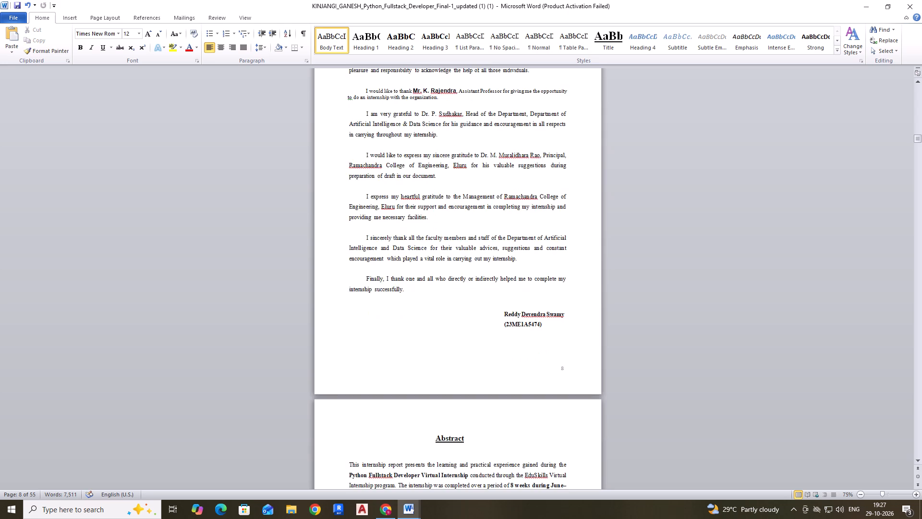
scroll(420, 334, down, 12)
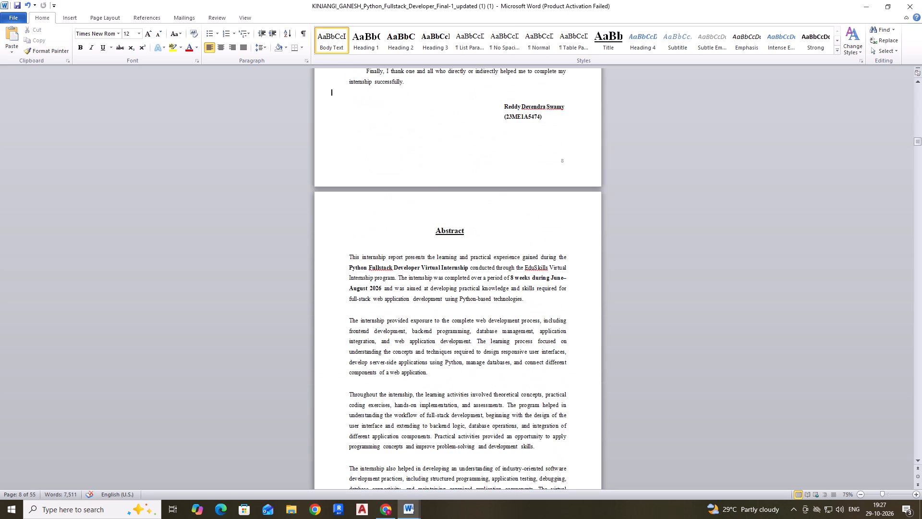
scroll(420, 334, down, 20)
scroll(420, 334, down, 3)
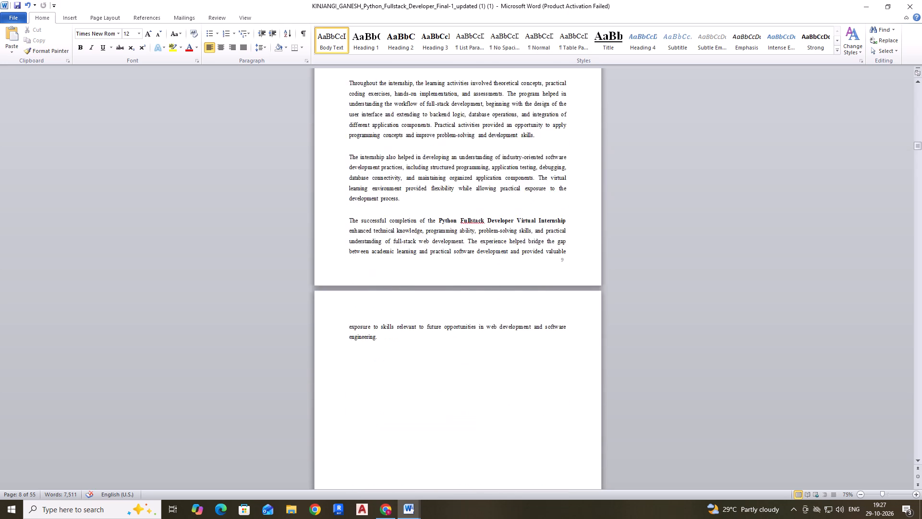
scroll(420, 334, down, 20)
scroll(420, 334, down, 10)
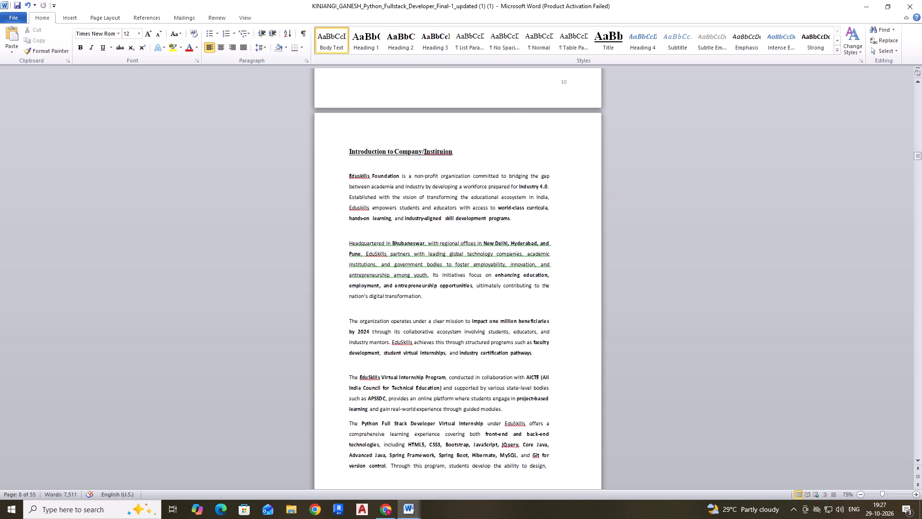
scroll(420, 334, down, 18)
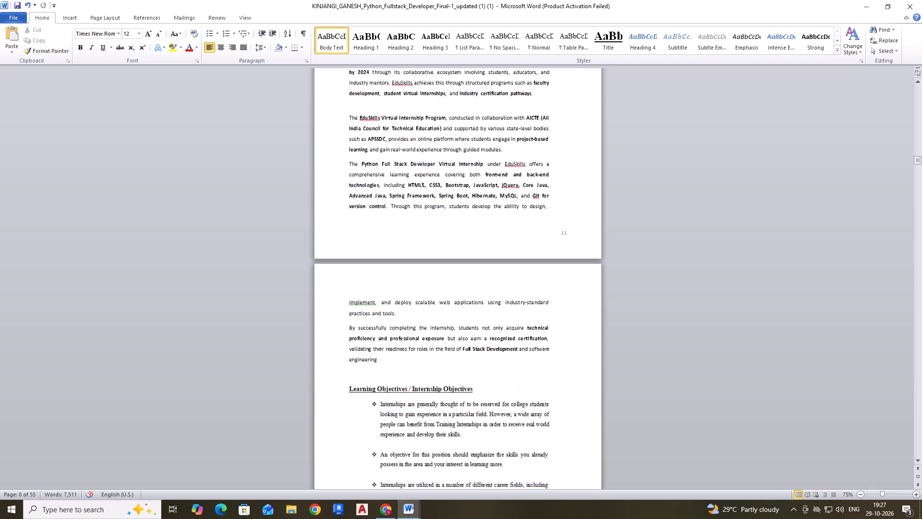
scroll(420, 334, down, 20)
scroll(420, 334, down, 20)
scroll(420, 334, down, 4)
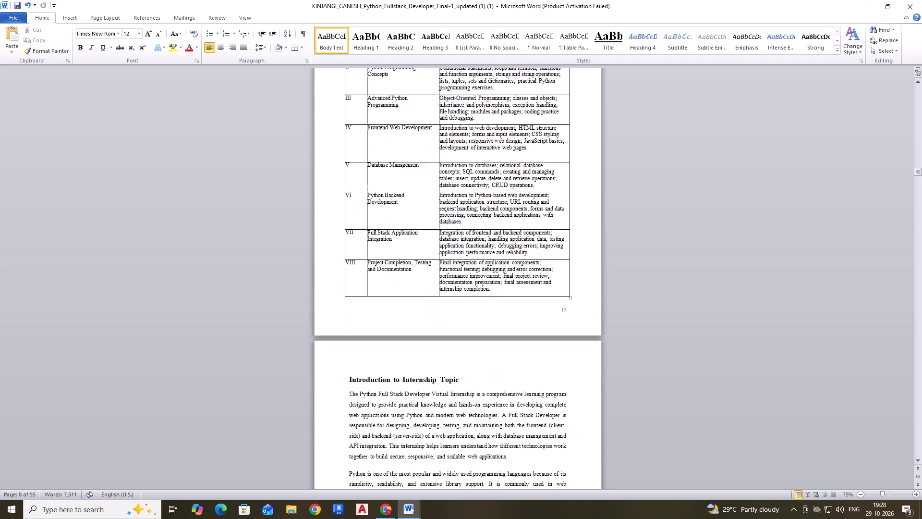
scroll(420, 334, down, 20)
scroll(420, 334, down, 17)
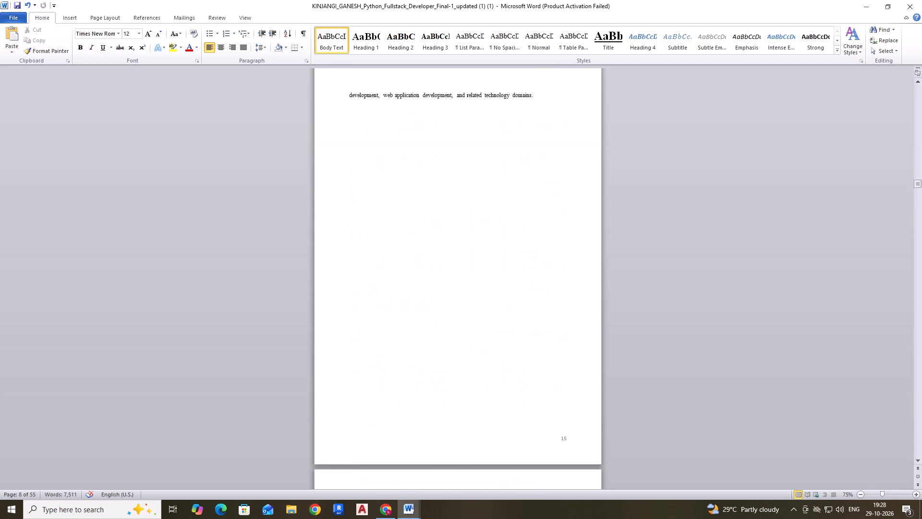
scroll(420, 334, down, 20)
scroll(420, 334, down, 20)
scroll(420, 334, down, 7)
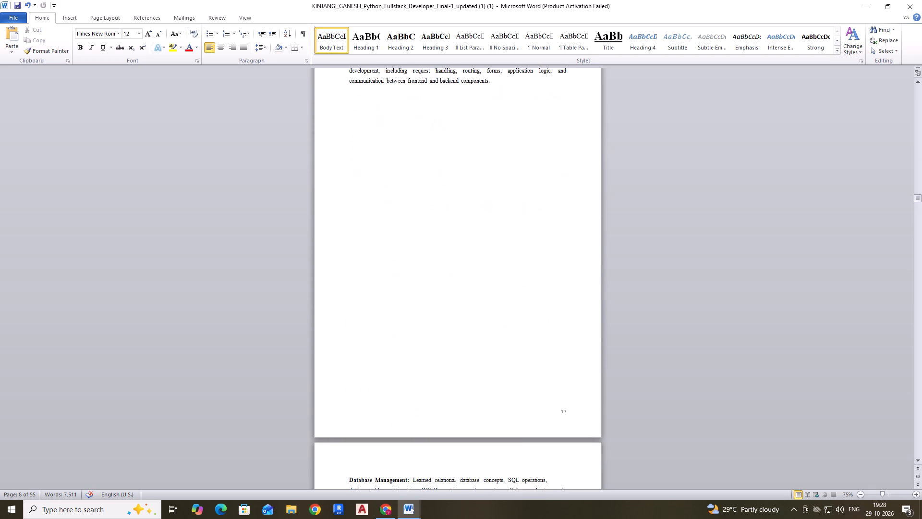
scroll(420, 334, down, 20)
scroll(420, 334, down, 20)
scroll(420, 334, down, 7)
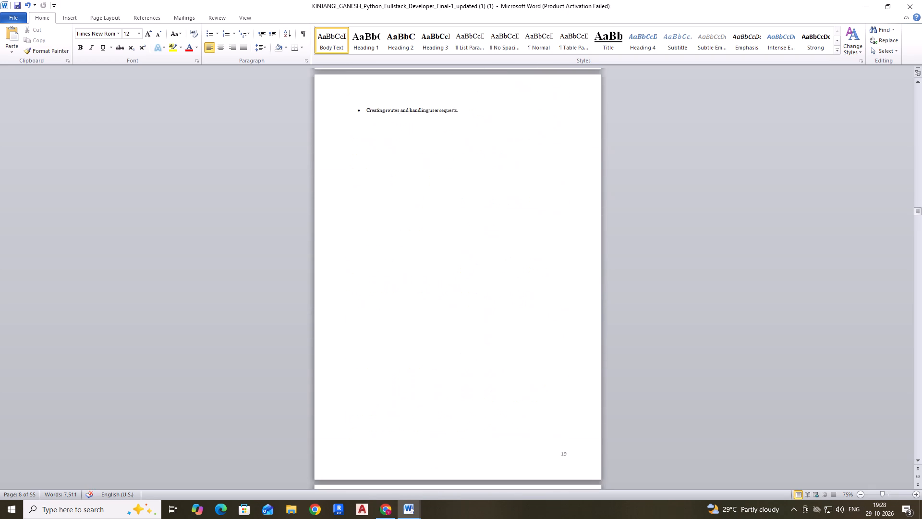
scroll(420, 334, down, 20)
scroll(420, 334, down, 15)
scroll(420, 334, down, 6)
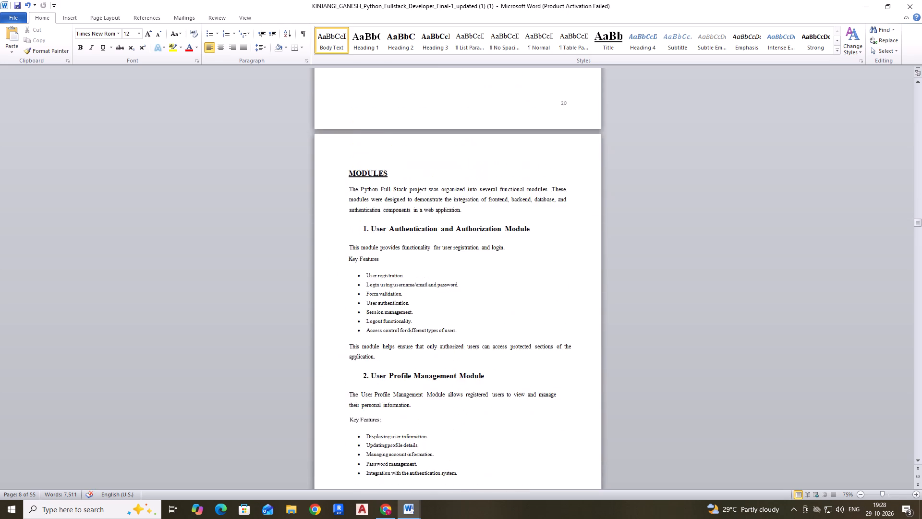
scroll(420, 334, down, 20)
scroll(420, 334, down, 20)
scroll(420, 334, down, 9)
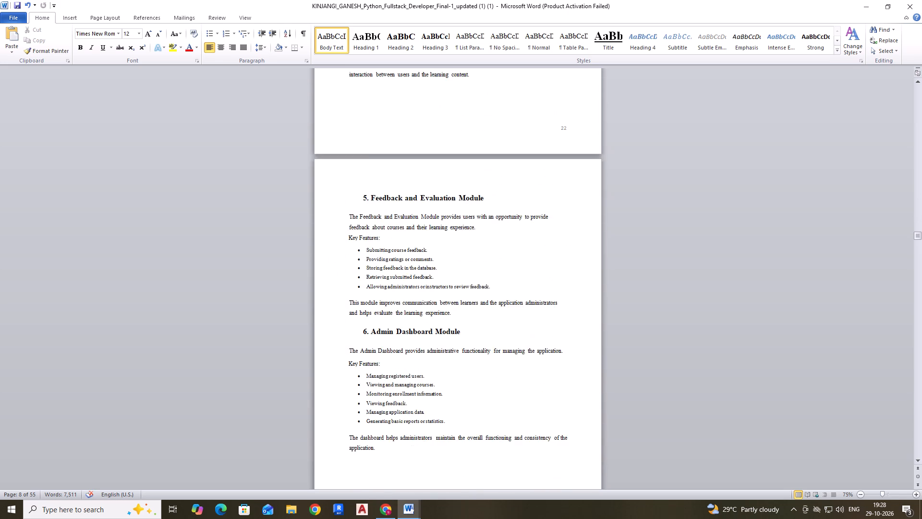
scroll(420, 334, down, 20)
scroll(420, 334, down, 20)
scroll(420, 334, down, 9)
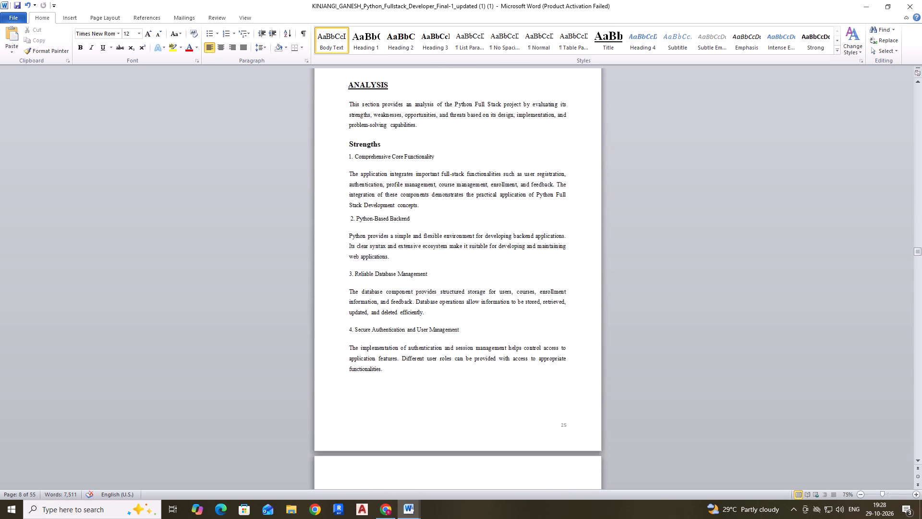
scroll(420, 334, down, 20)
scroll(420, 334, down, 20)
scroll(420, 334, down, 8)
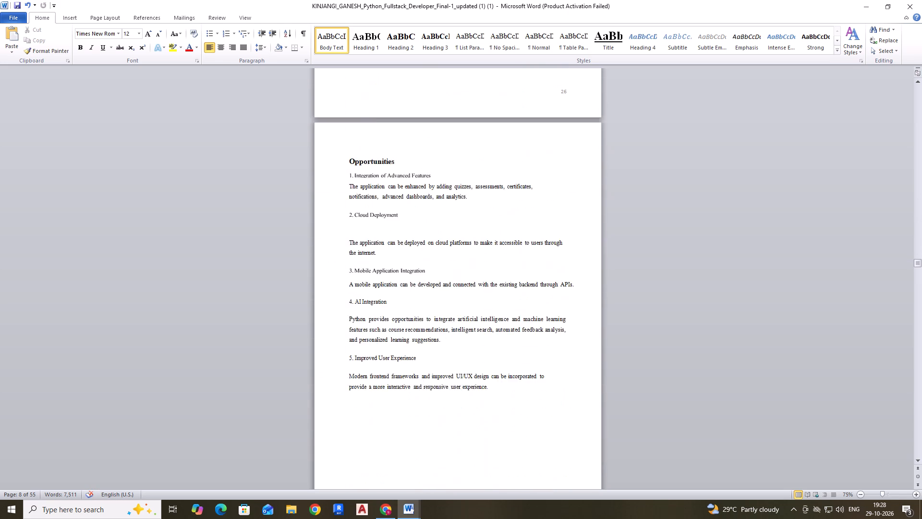
scroll(420, 334, down, 20)
scroll(420, 334, down, 20)
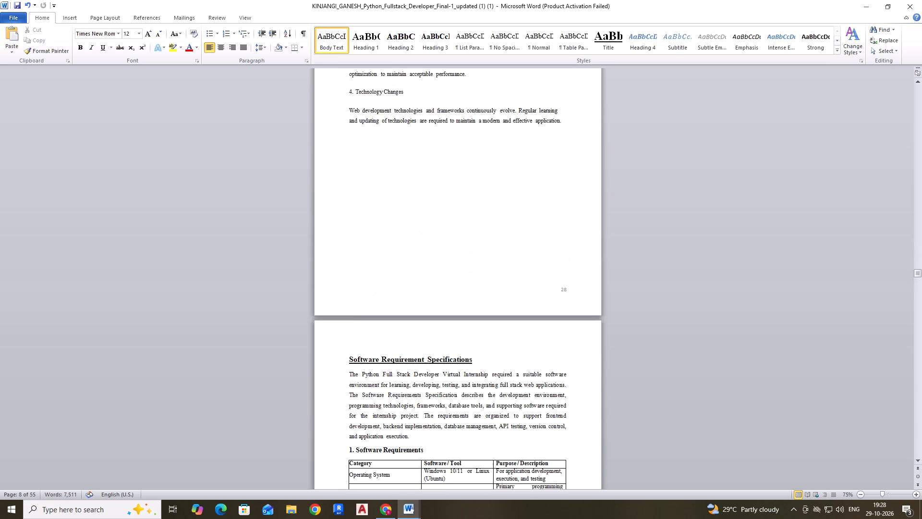
scroll(420, 334, down, 20)
scroll(420, 334, down, 11)
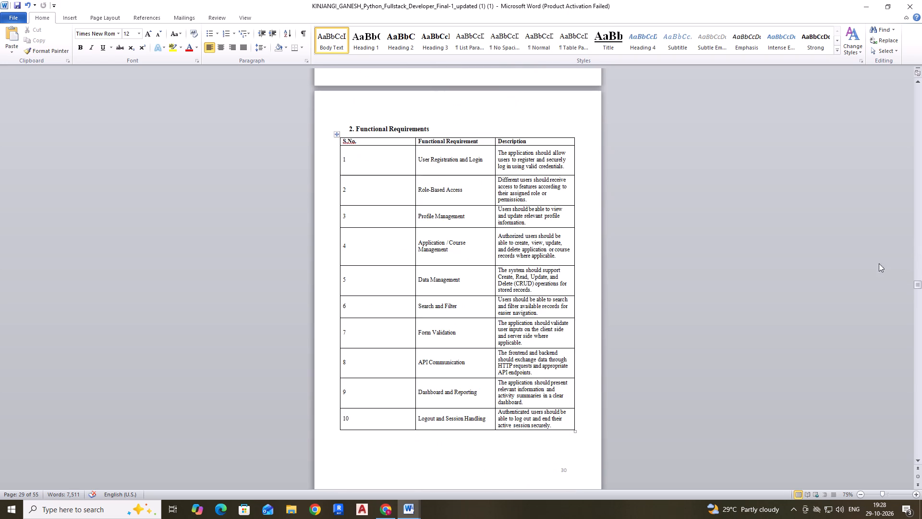
Review the remaining report pages from Functional Requirements through Technologies, the figure pages and Conclusion to the end of the Bibliography.
click(916, 282)
key(Down)
key(Down)
key(Down)
key(Down)
key(Down)
key(Down)
key(Down)
key(Down)
key(Down)
key(Down)
key(Down)
key(Down)
key(Down)
key(Down)
key(Down)
key(Down)
key(Down)
key(Down)
key(Down)
key(Down)
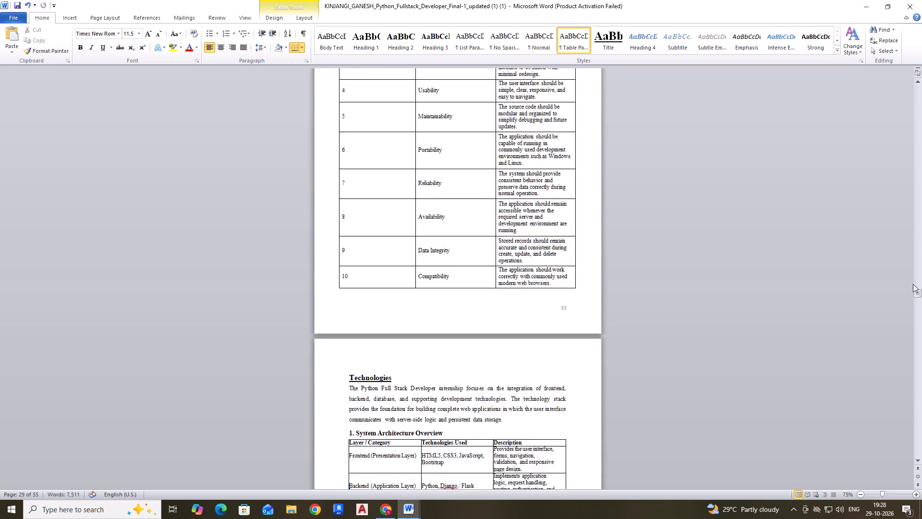
key(Down)
key(Down)
key(Down)
key(Down)
key(Down)
key(Down)
key(Down)
key(Down)
key(Down)
key(Down)
key(Down)
key(Down)
key(Down)
key(Down)
key(Down)
key(Down)
key(Down)
key(Down)
key(Down)
key(Down)
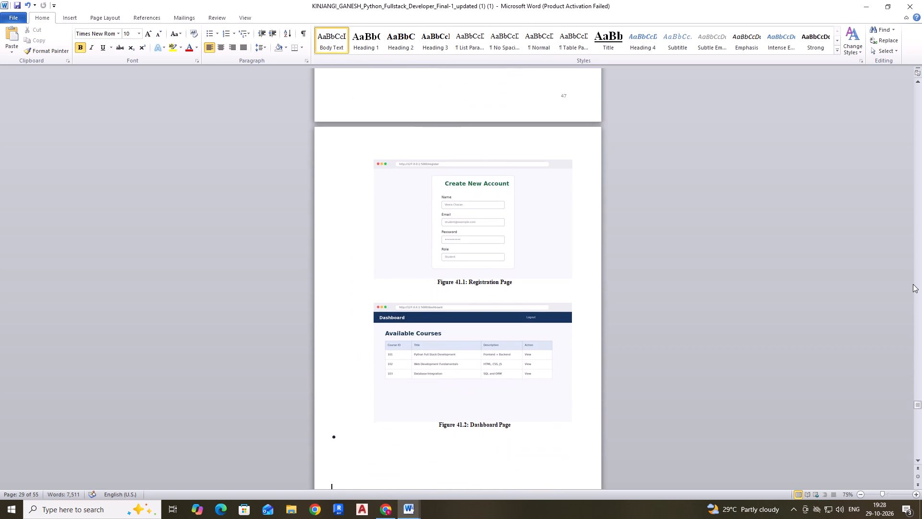
key(Down)
key(Down)
key(Down)
key(Down)
key(Down)
key(Down)
key(Down)
key(Down)
key(Down)
key(Down)
key(Down)
key(Down)
key(Down)
key(Down)
key(Down)
key(Down)
key(Down)
key(Down)
key(Down)
key(Down)
key(Down)
key(Down)
key(Down)
key(Down)
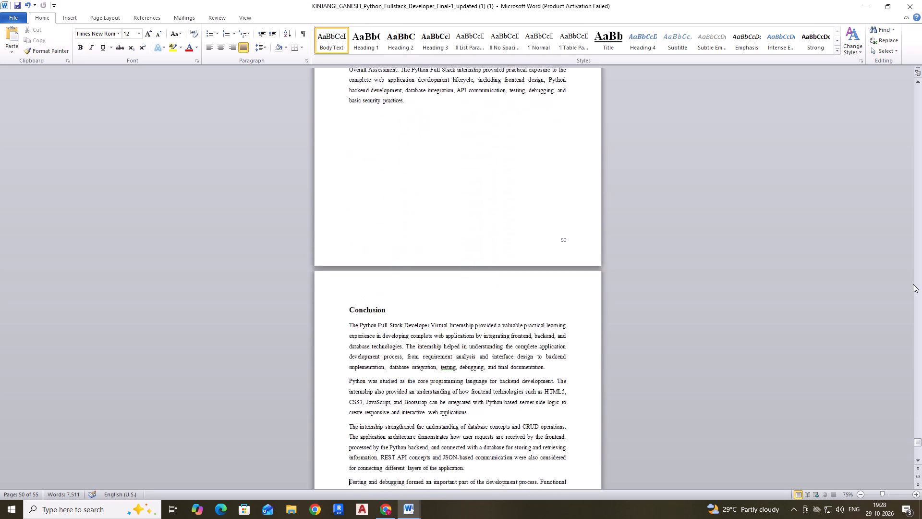
key(Down)
key(Down)
key(Down)
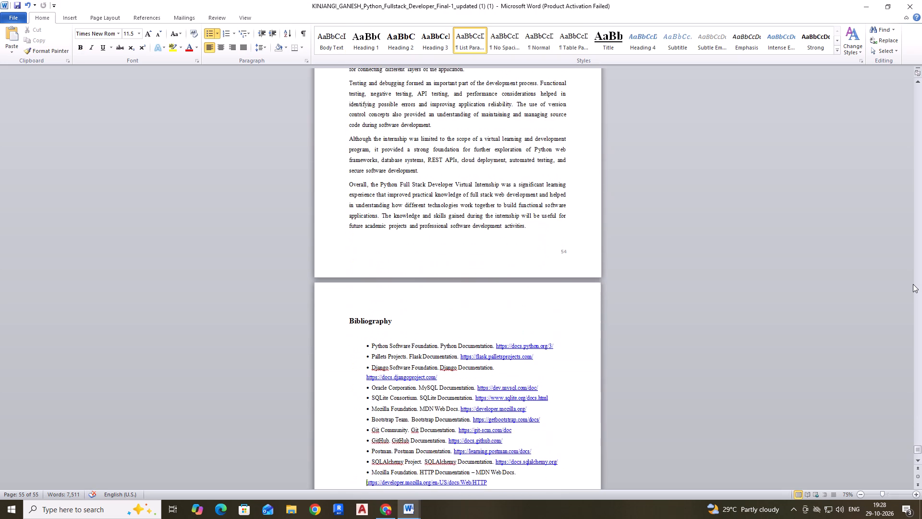
key(Down)
key(Down)
key(Down)
key(Down)
key(Down)
Look back through the report pages from the Bibliography to the source code before the "7. Home Page" section.
key(Up)
key(Up)
key(Up)
key(Up)
key(Up)
key(Up)
key(Up)
key(Up)
key(Up)
key(Up)
key(Up)
key(Up)
key(Up)
key(Up)
key(Up)
key(Up)
key(Up)
key(Up)
key(Up)
key(Up)
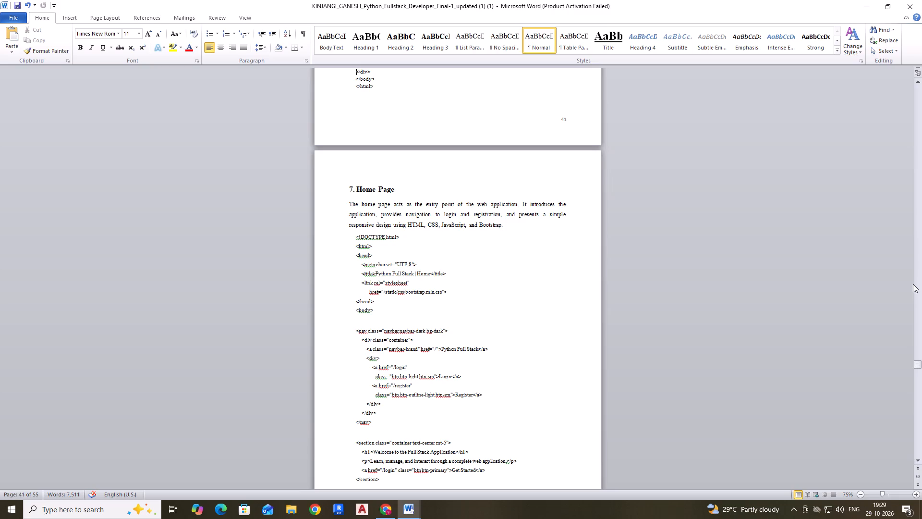
Save a copy of the report as a Word document named devendra_internship in the Downloads folder.
click(10, 16)
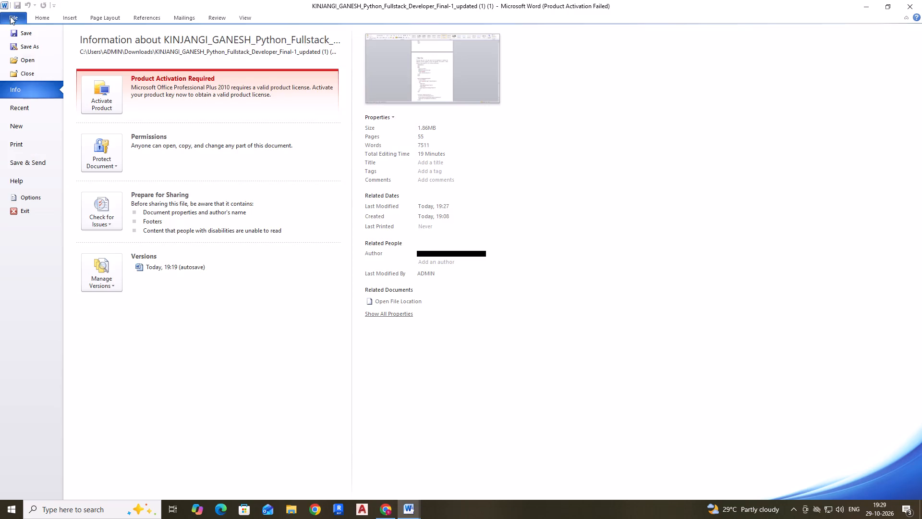
click(28, 52)
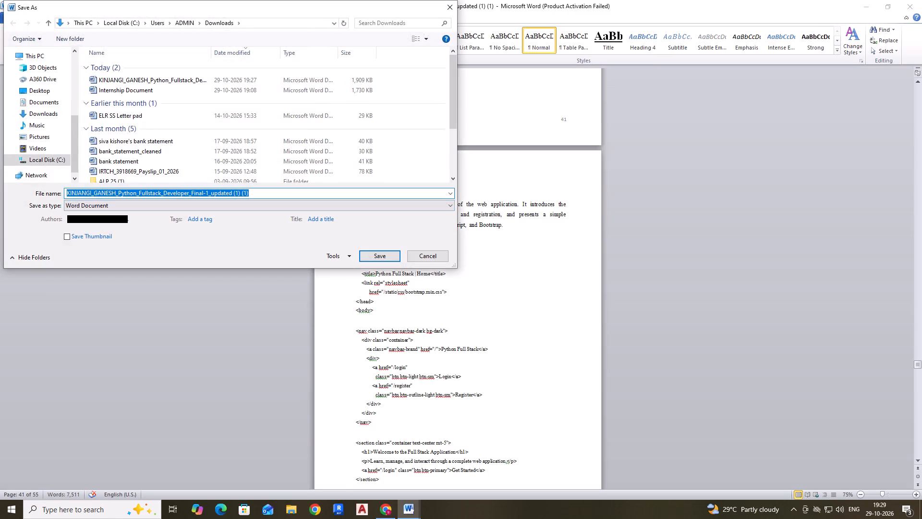
key(BackSpace)
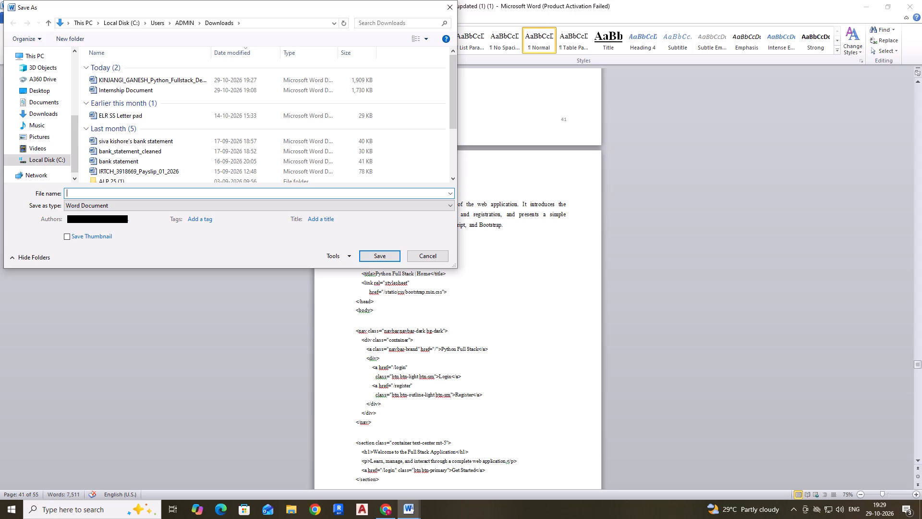
text(devendra)
key(space)
key(F12)
key(BackSpace)
text(_in)
text(ter)
text(nship)
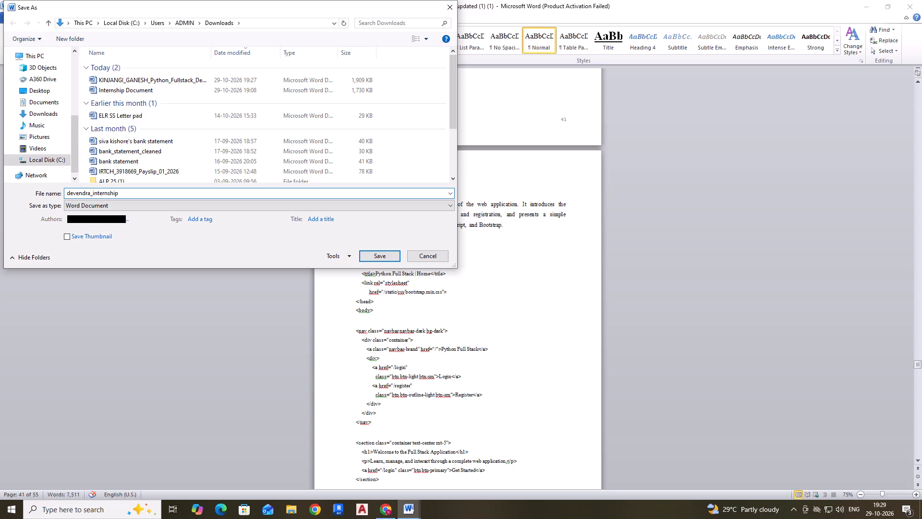
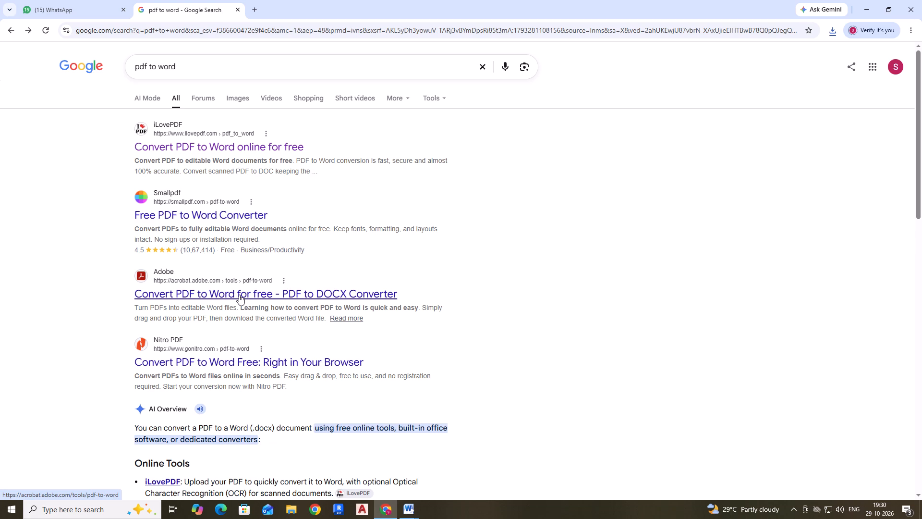
click(189, 56)
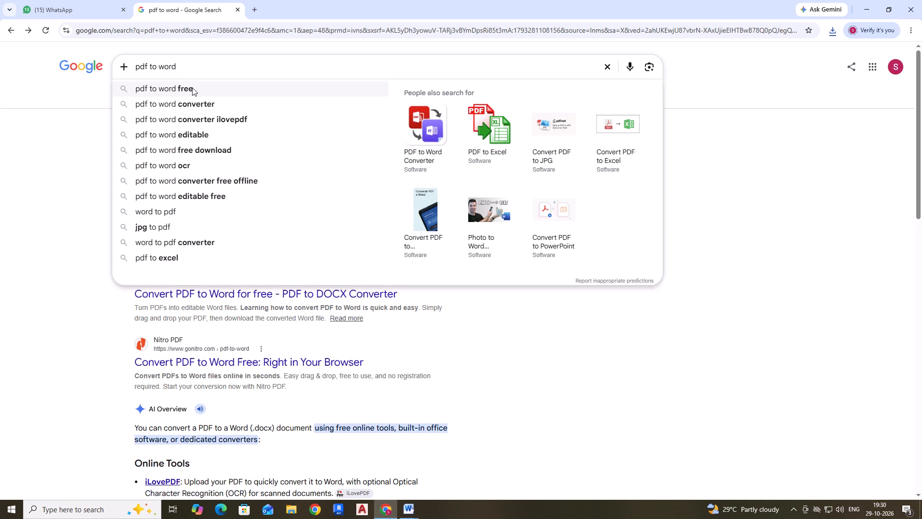
key(BackSpace)
key(BackSpace)
key(BackSpace)
key(BackSpace)
key(BackSpace)
key(BackSpace)
key(BackSpace)
key(BackSpace)
key(BackSpace)
key(BackSpace)
key(BackSpace)
key(BackSpace)
key(BackSpace)
key(BackSpace)
key(BackSpace)
key(BackSpace)
key(BackSpace)
key(BackSpace)
key(BackSpace)
key(BackSpace)
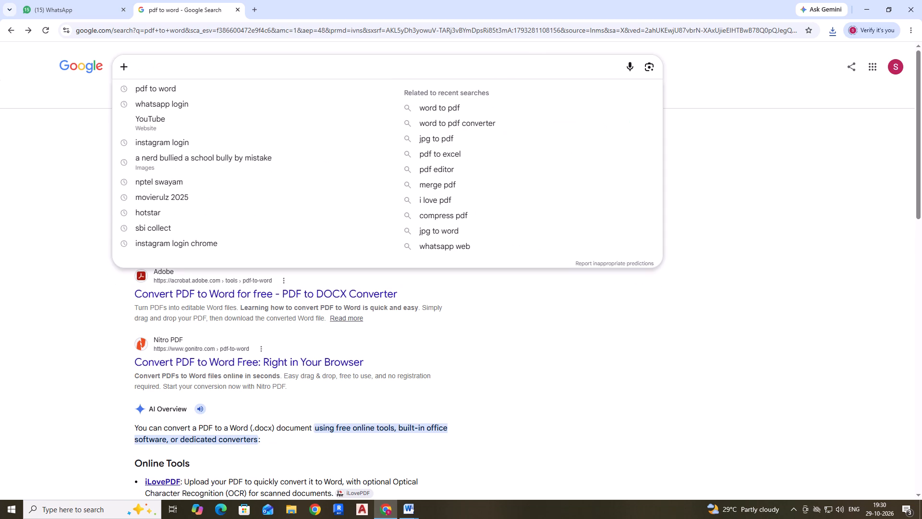
text(word to pdf\)
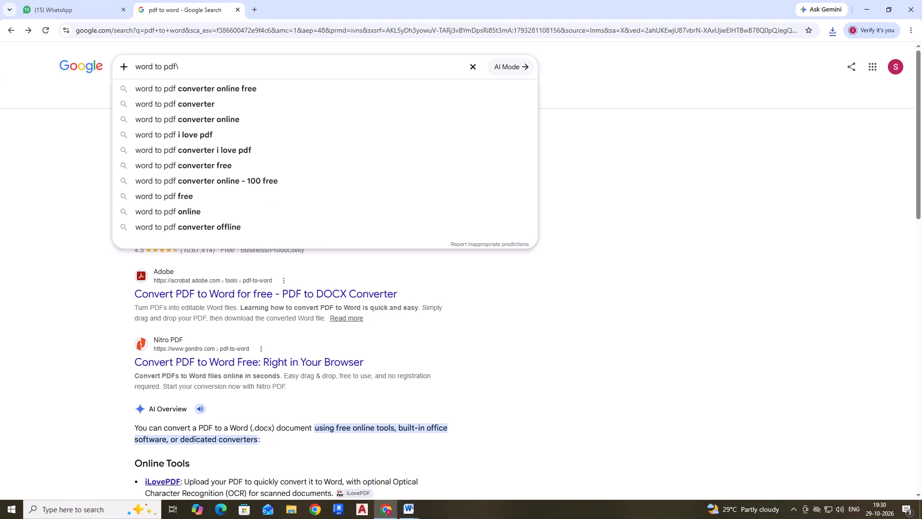
key(BackSpace)
key(Return)
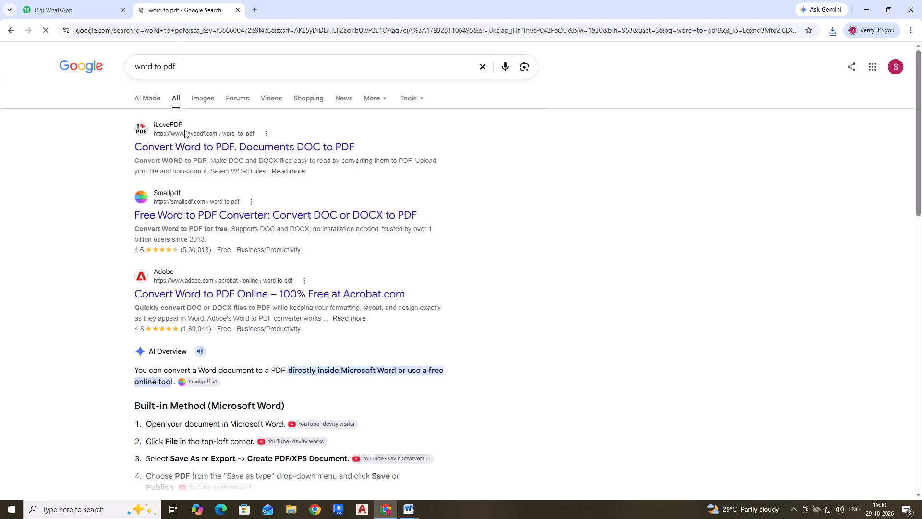
click(190, 148)
Convert devendra_internship.docx from the Downloads folder to PDF and open the converted file in Acrobat.
click(435, 180)
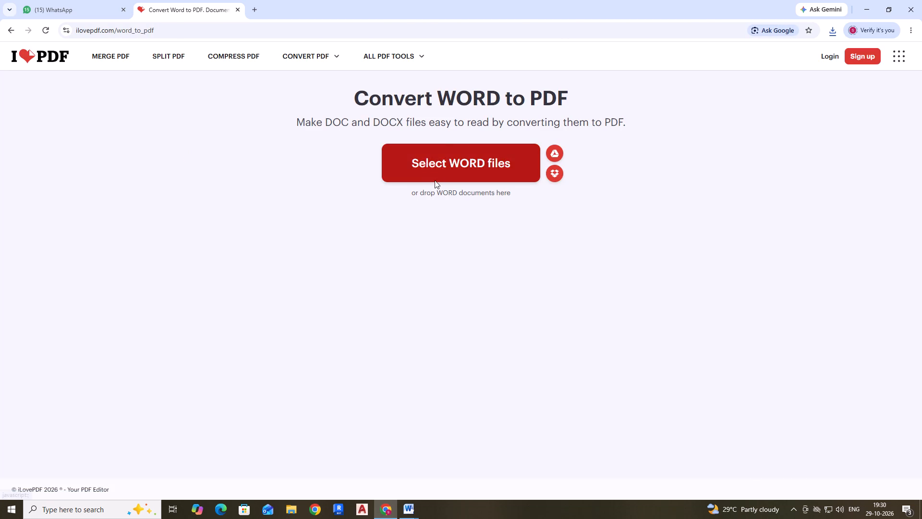
click(143, 77)
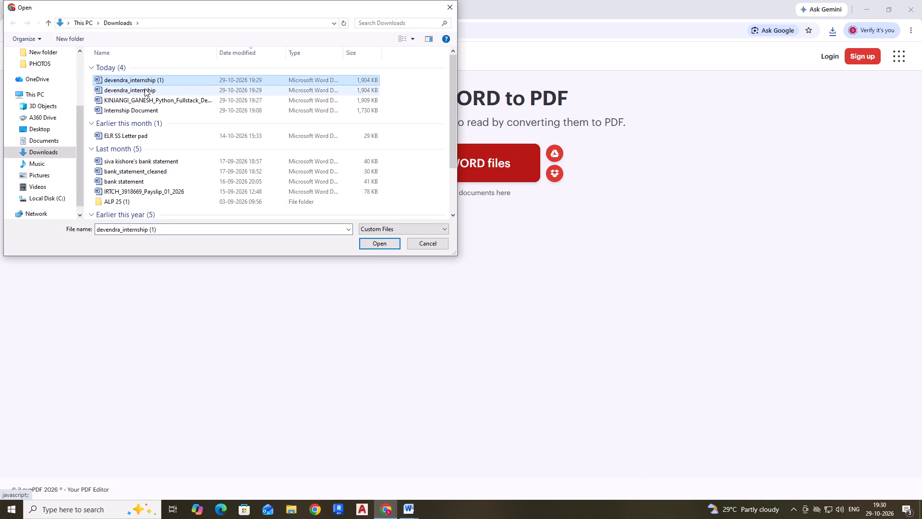
click(146, 88)
click(379, 245)
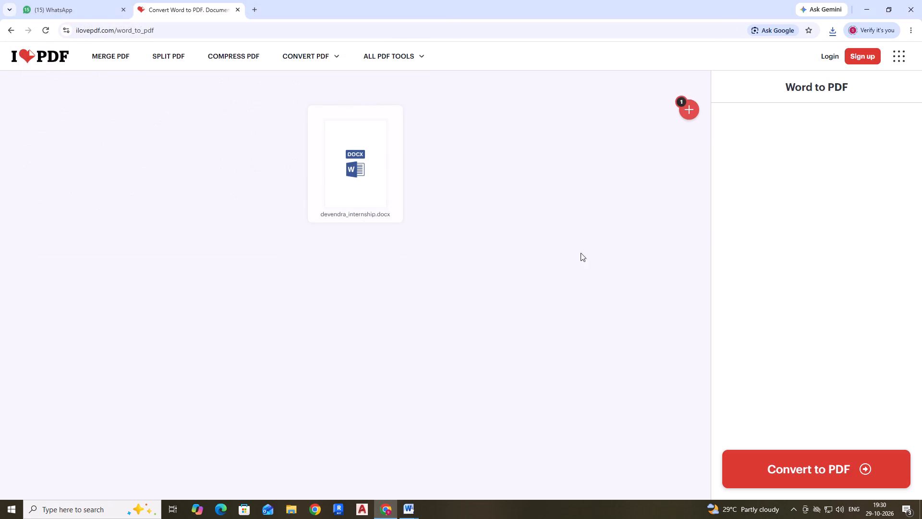
click(768, 456)
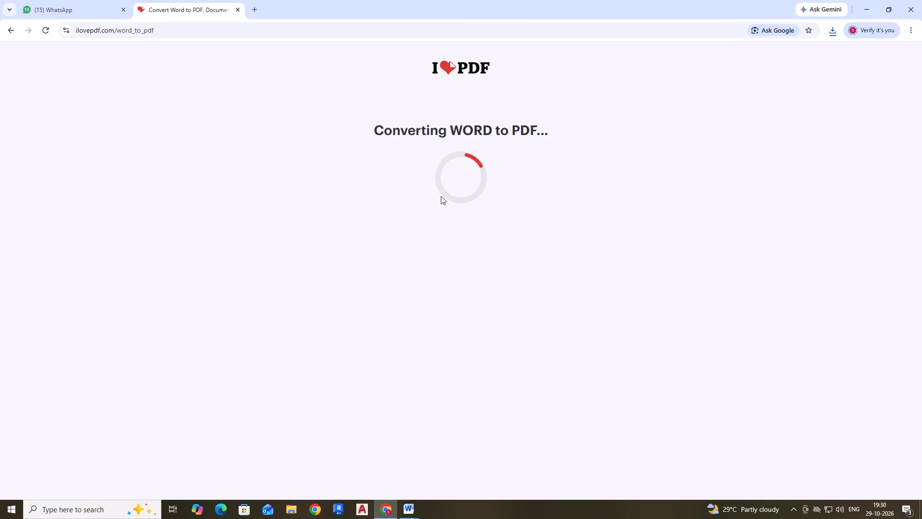
click(448, 130)
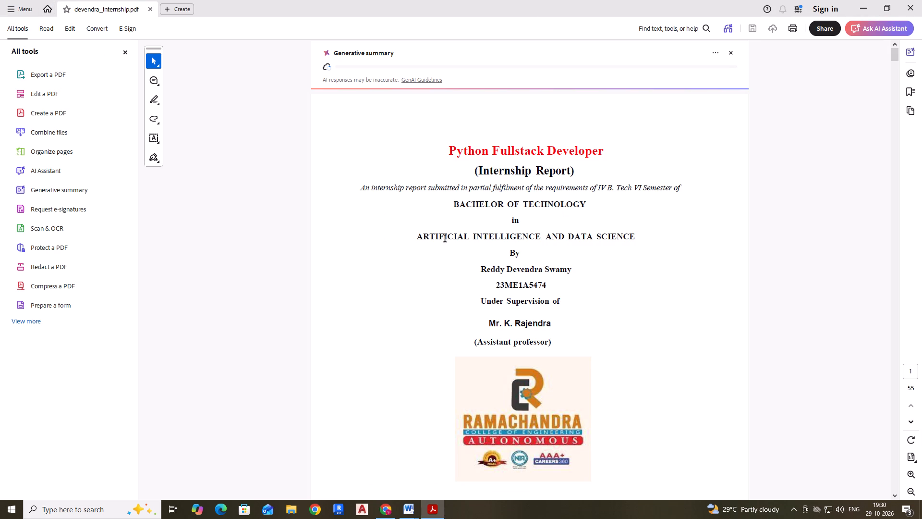
Review the PDF's opening pages from the cover and certificate through the registration forms, contents table and student declaration to the acknowledgement.
scroll(633, 276, down, 4)
scroll(479, 338, down, 12)
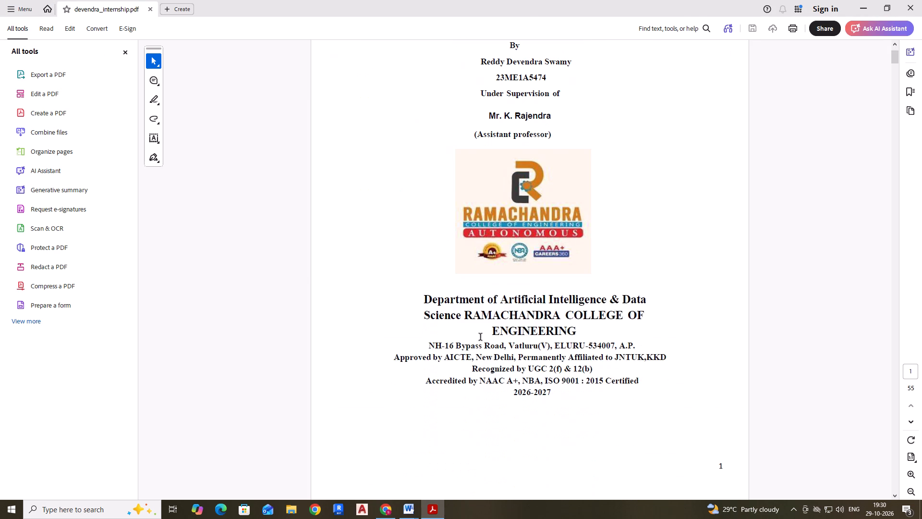
scroll(481, 337, down, 16)
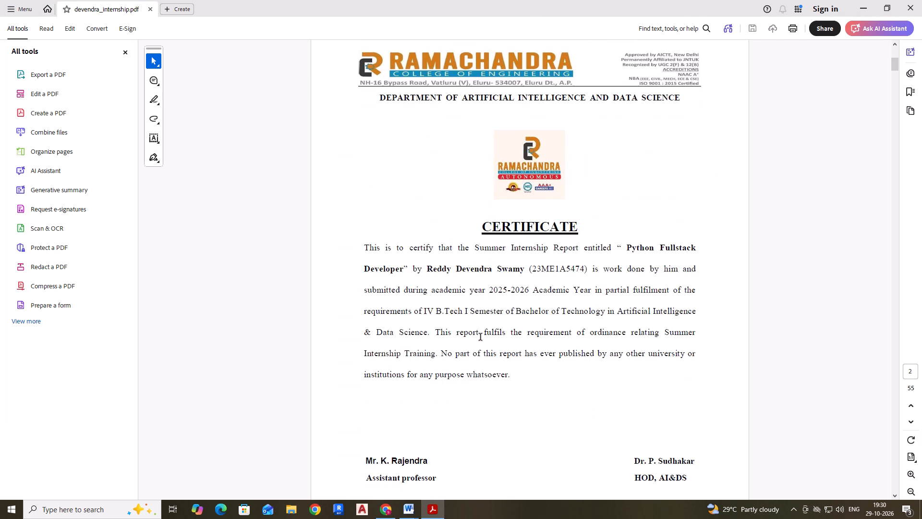
scroll(481, 337, down, 15)
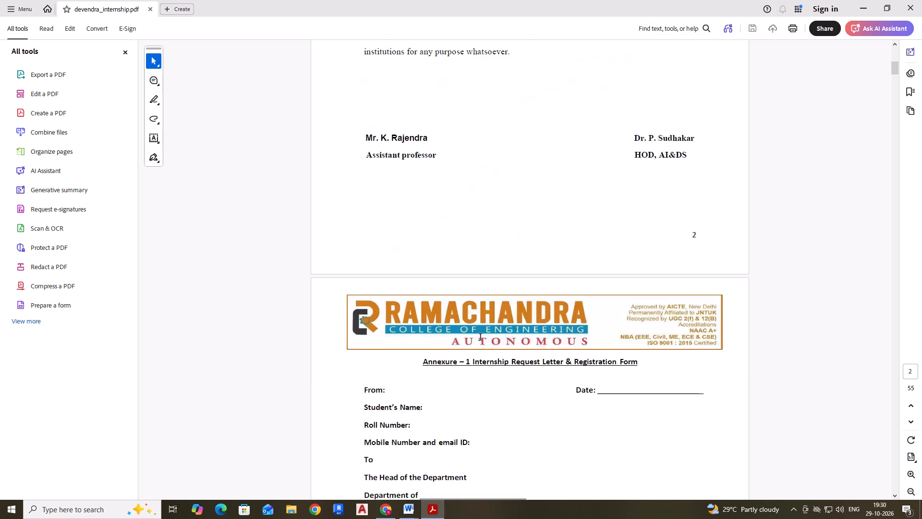
scroll(481, 337, down, 12)
scroll(481, 337, up, 13)
scroll(481, 337, down, 2)
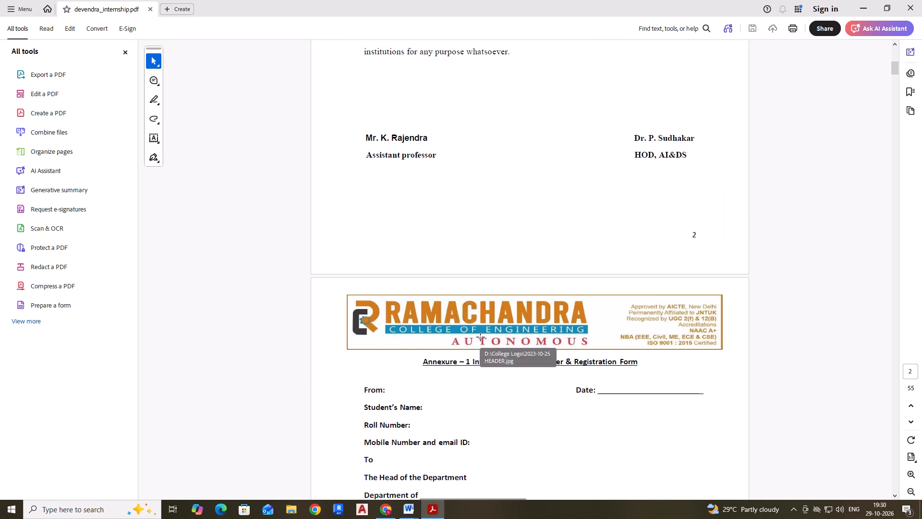
scroll(481, 337, down, 20)
scroll(481, 337, down, 20)
scroll(481, 337, down, 1)
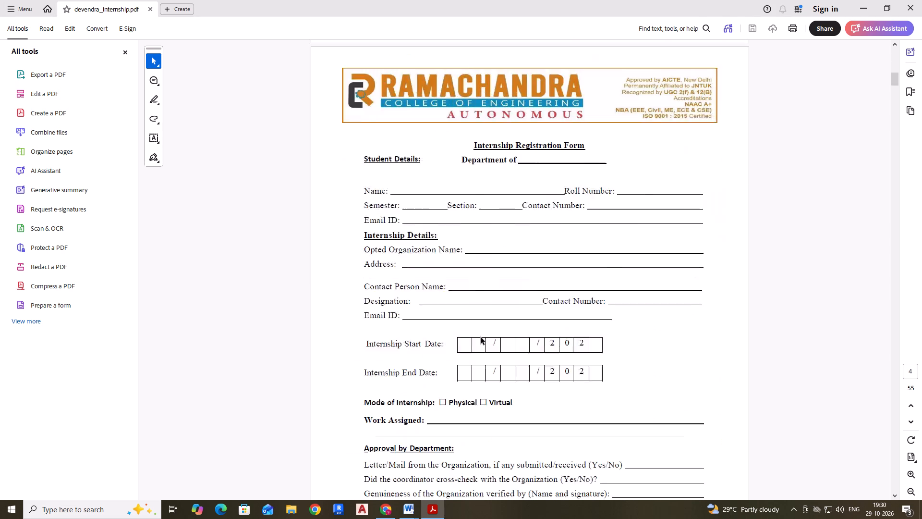
scroll(481, 337, down, 20)
scroll(481, 337, down, 20)
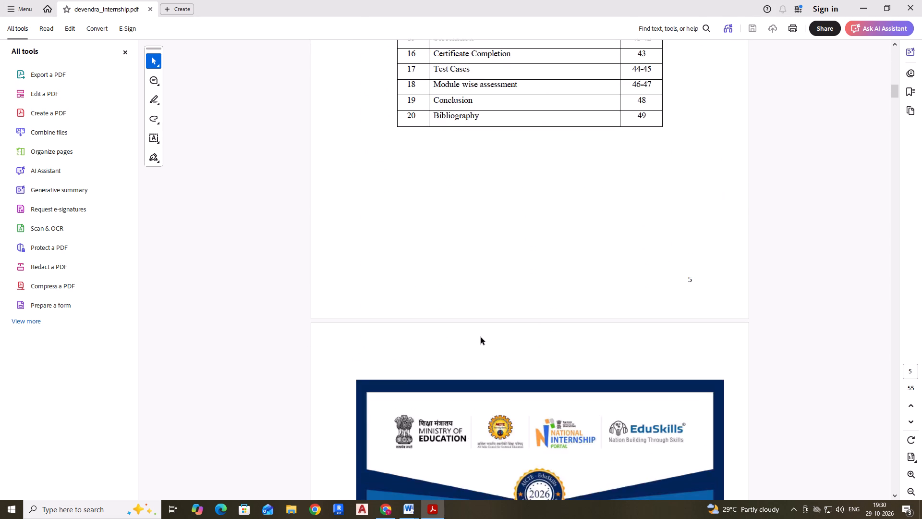
scroll(481, 337, down, 20)
scroll(481, 337, down, 14)
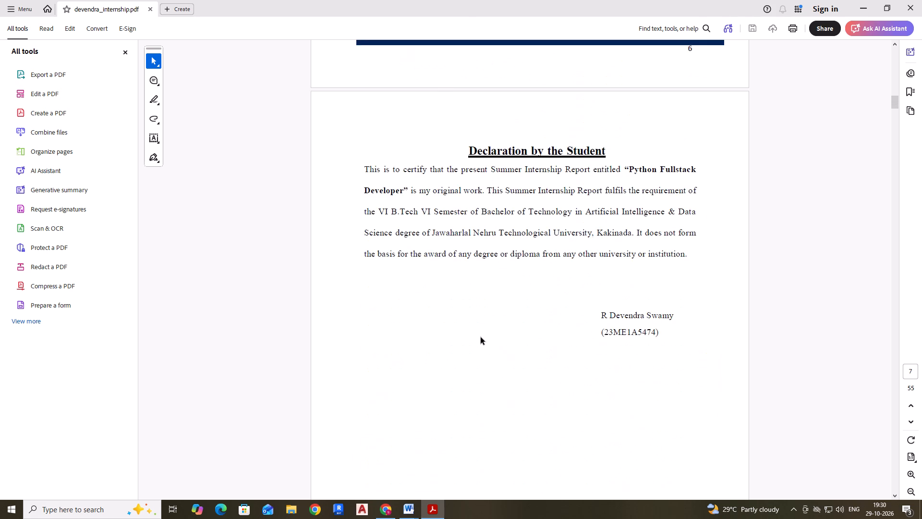
scroll(481, 337, down, 10)
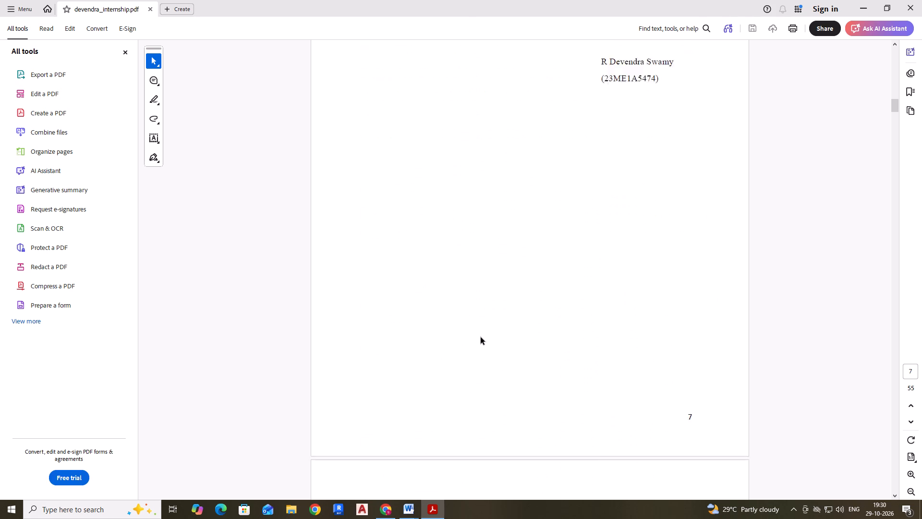
scroll(481, 337, up, 2)
scroll(481, 337, down, 20)
scroll(481, 337, down, 3)
scroll(481, 337, up, 1)
scroll(481, 337, down, 20)
scroll(481, 337, down, 4)
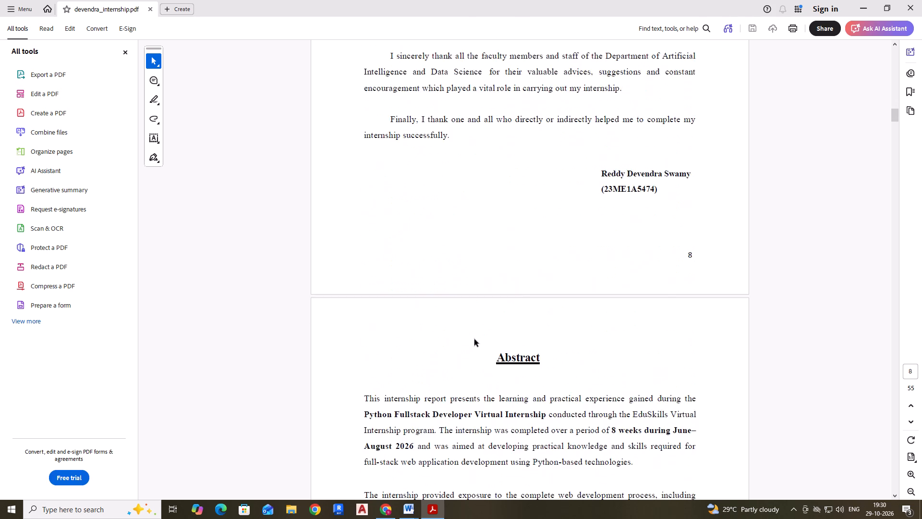
Examine the Abstract pages and how they run on to the Introduction to Company section.
scroll(474, 339, down, 20)
scroll(474, 339, down, 20)
scroll(474, 339, down, 7)
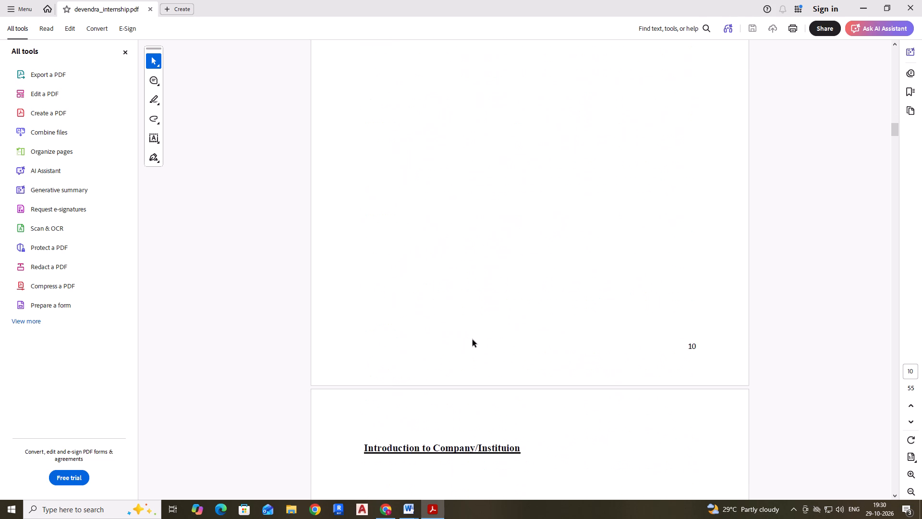
scroll(473, 340, down, 13)
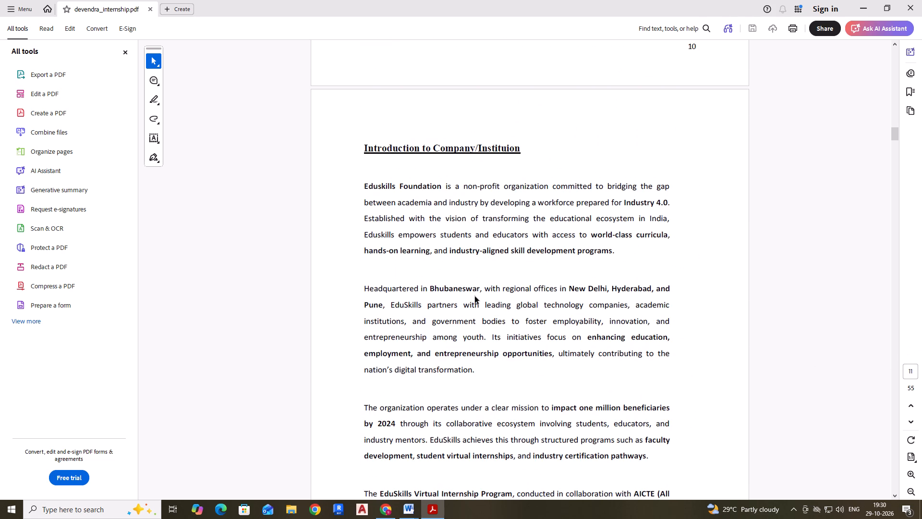
scroll(475, 297, down, 3)
scroll(475, 297, up, 20)
scroll(475, 297, up, 2)
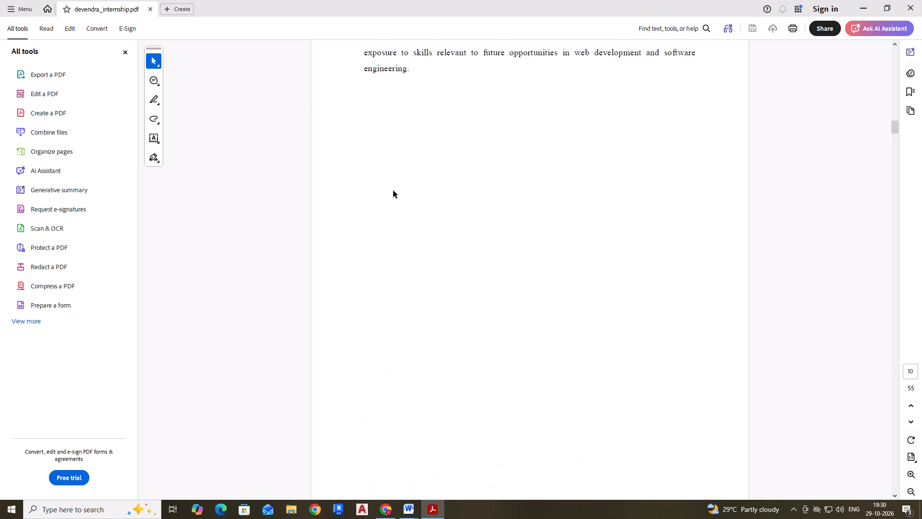
scroll(393, 191, up, 19)
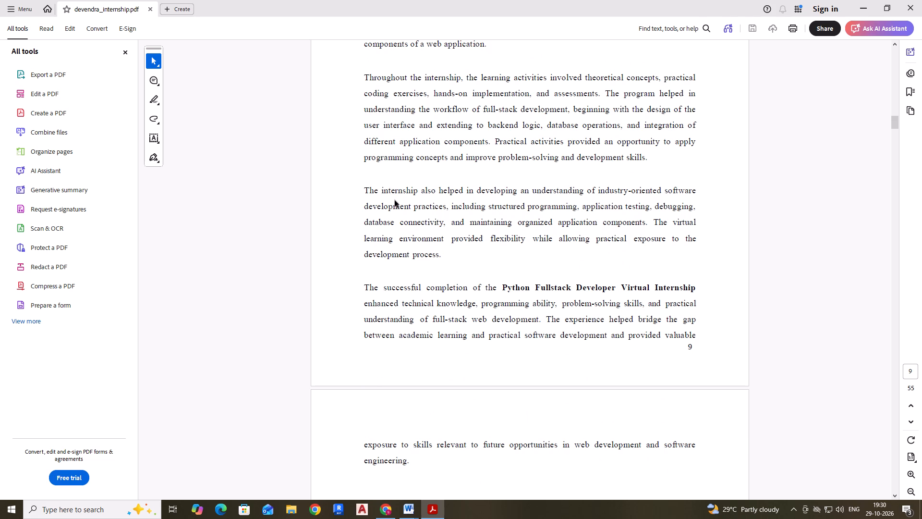
scroll(397, 201, down, 14)
scroll(409, 219, down, 20)
scroll(409, 219, down, 5)
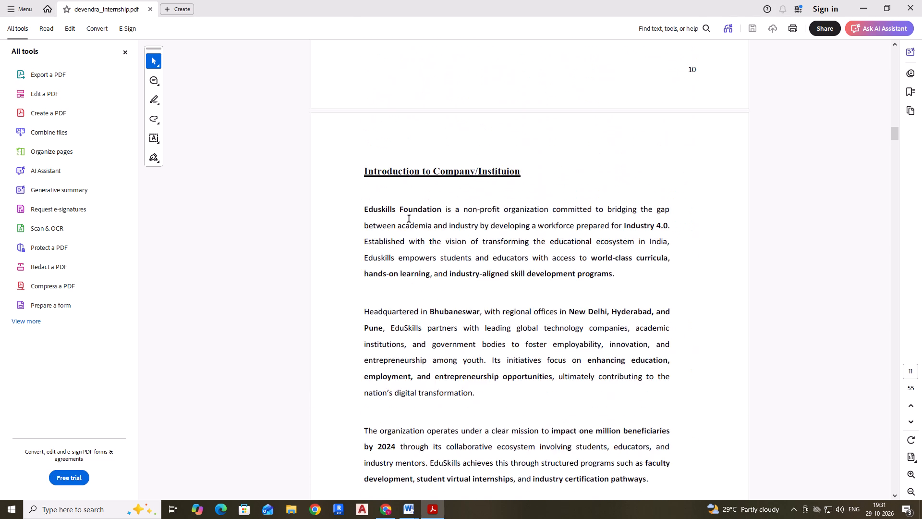
Review the PDF from the weekly module table through Introduction to Internship Topic and the internship experience description to Phase 2.
scroll(409, 219, down, 20)
scroll(409, 219, down, 20)
scroll(409, 219, down, 20)
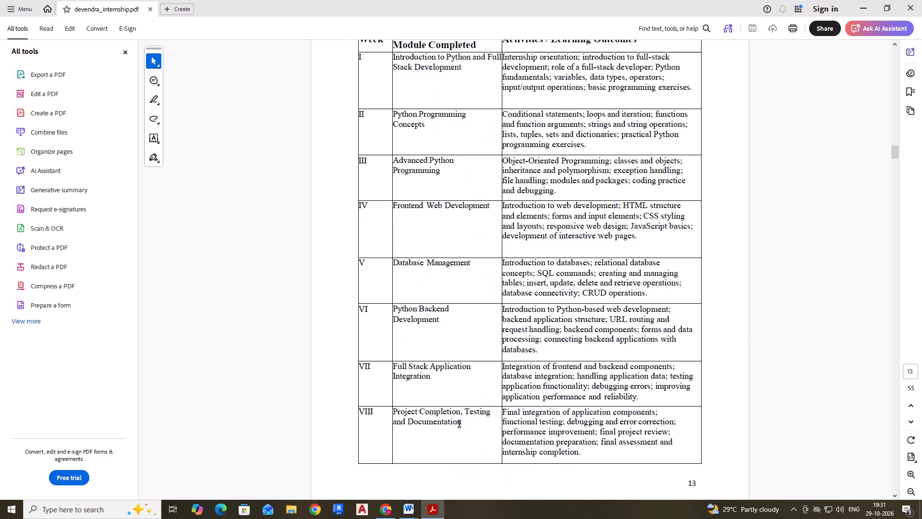
scroll(460, 424, down, 20)
scroll(460, 424, down, 20)
scroll(460, 424, down, 13)
scroll(430, 437, up, 2)
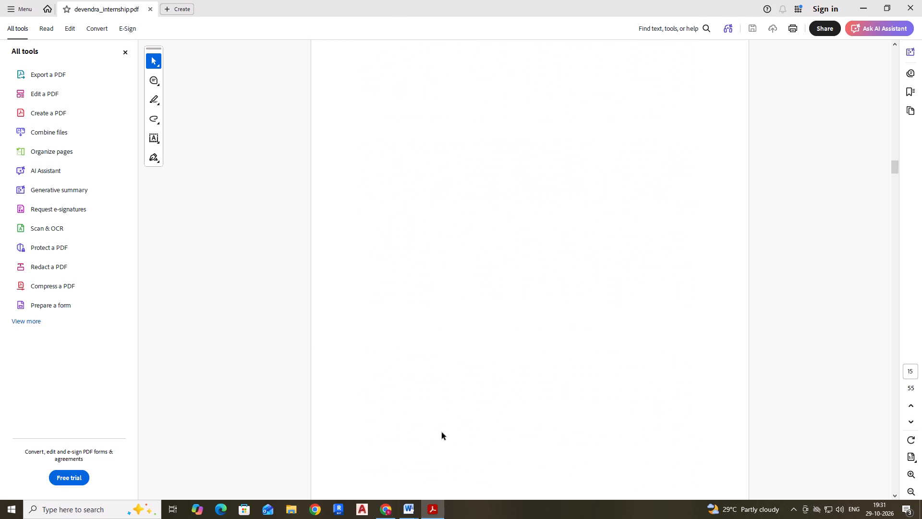
scroll(442, 432, up, 20)
scroll(442, 432, up, 11)
scroll(438, 426, down, 2)
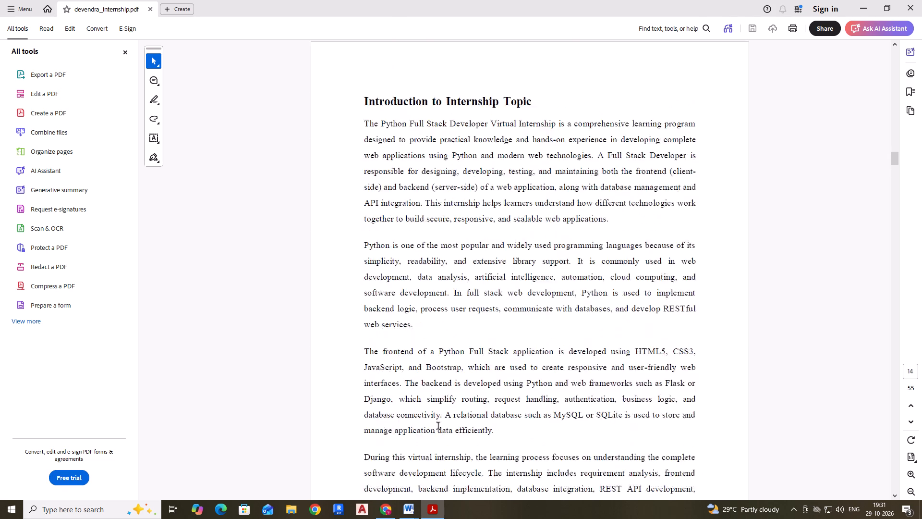
scroll(438, 426, down, 2)
scroll(438, 426, up, 13)
scroll(439, 426, down, 19)
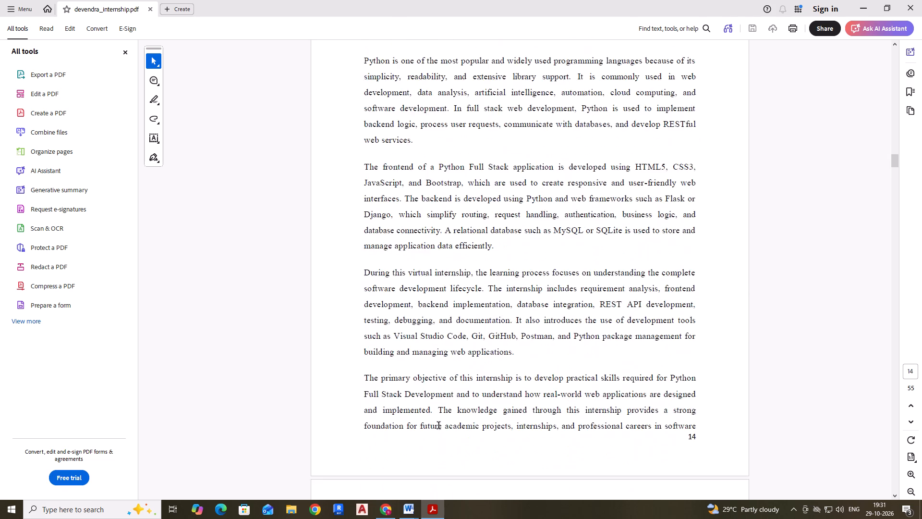
scroll(439, 426, down, 4)
scroll(439, 426, down, 20)
scroll(439, 426, down, 20)
scroll(439, 426, down, 1)
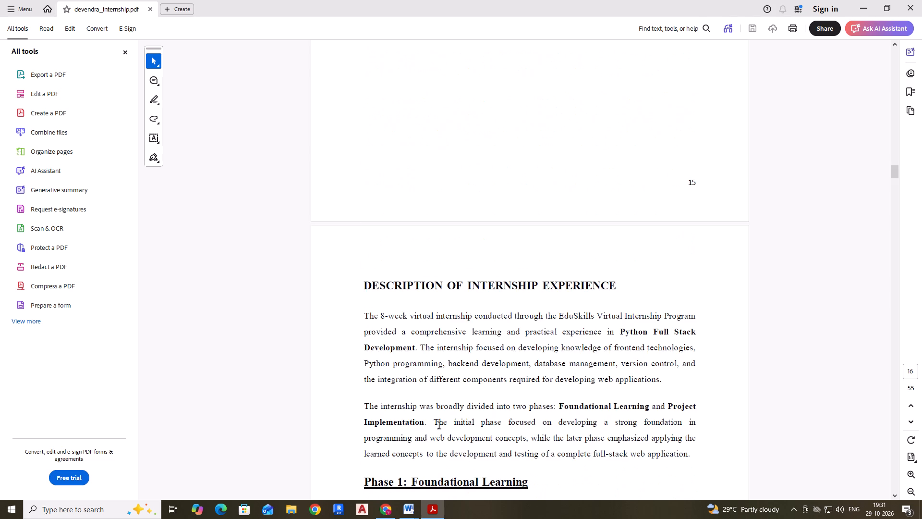
scroll(439, 426, down, 20)
scroll(439, 426, down, 20)
scroll(439, 426, down, 12)
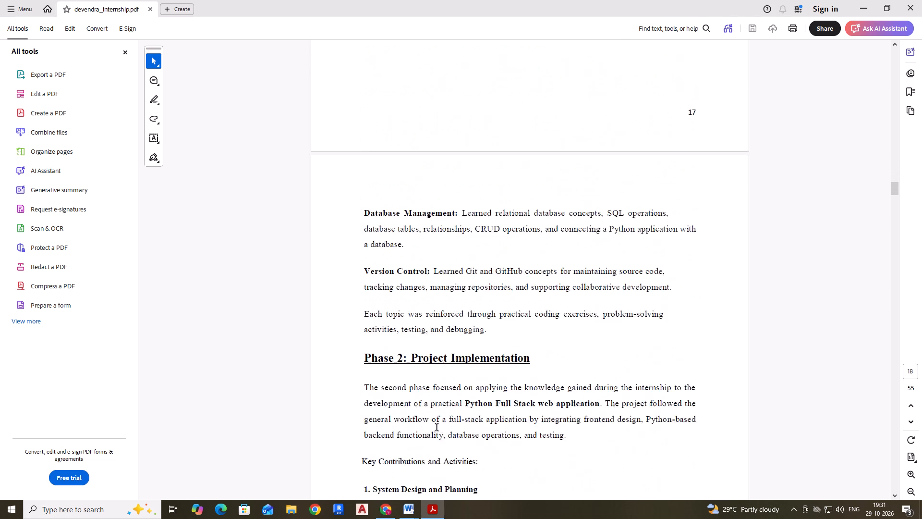
Examine the layout of pages 18 to 20 where the Backend Development bullet list breaks across pages.
scroll(437, 428, down, 20)
scroll(437, 428, down, 14)
scroll(436, 428, up, 7)
scroll(436, 429, down, 1)
scroll(436, 429, up, 2)
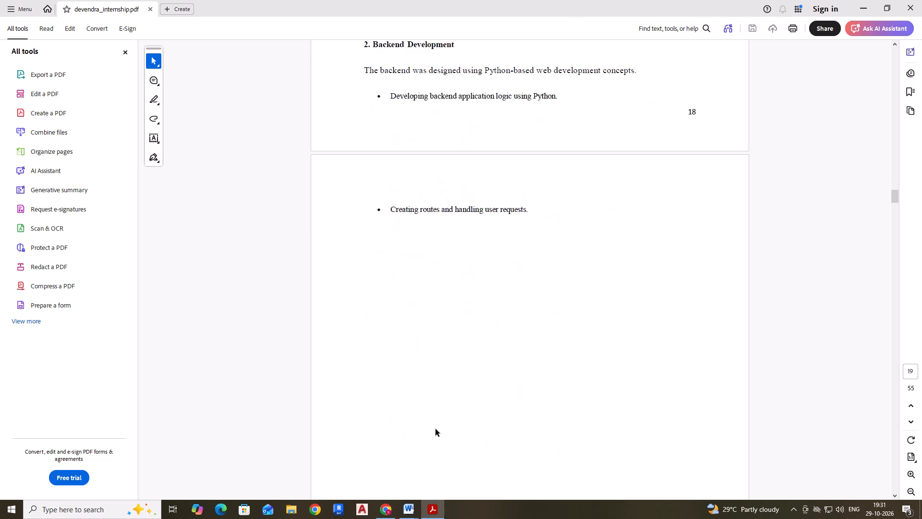
scroll(436, 429, up, 8)
scroll(436, 429, down, 20)
scroll(436, 429, down, 5)
scroll(436, 429, up, 2)
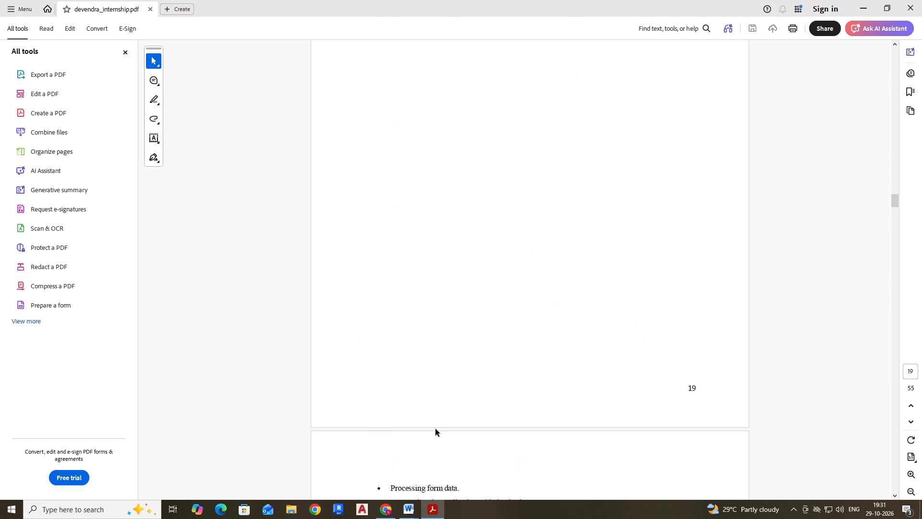
scroll(436, 429, up, 19)
scroll(435, 429, up, 8)
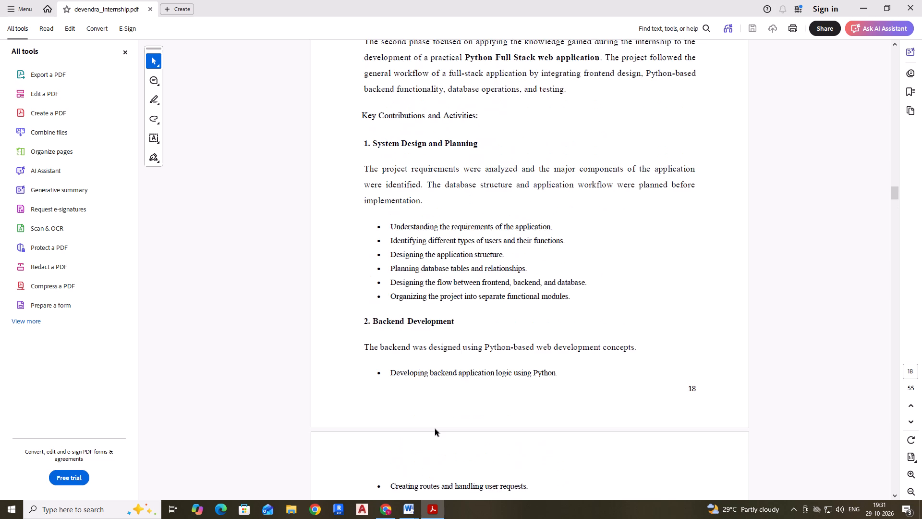
scroll(435, 429, up, 3)
scroll(435, 429, down, 5)
scroll(435, 429, up, 9)
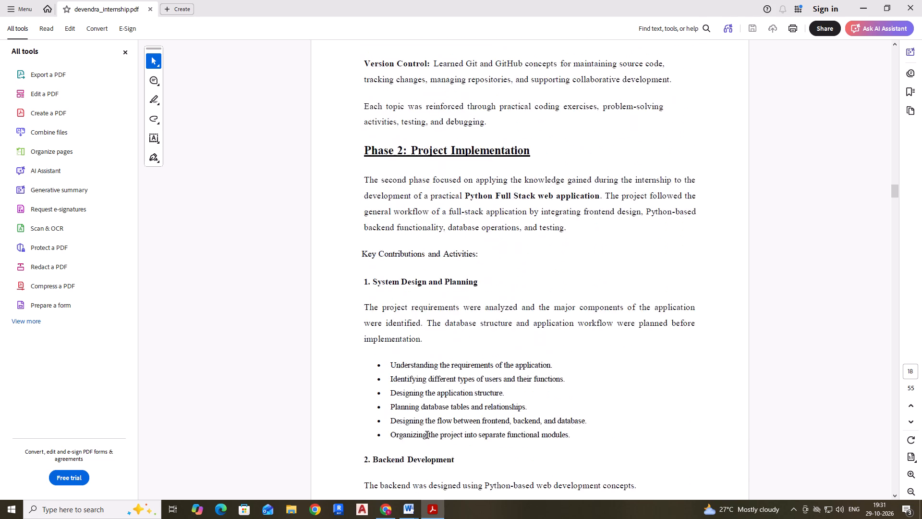
scroll(427, 435, down, 9)
drag(358, 383, 388, 371)
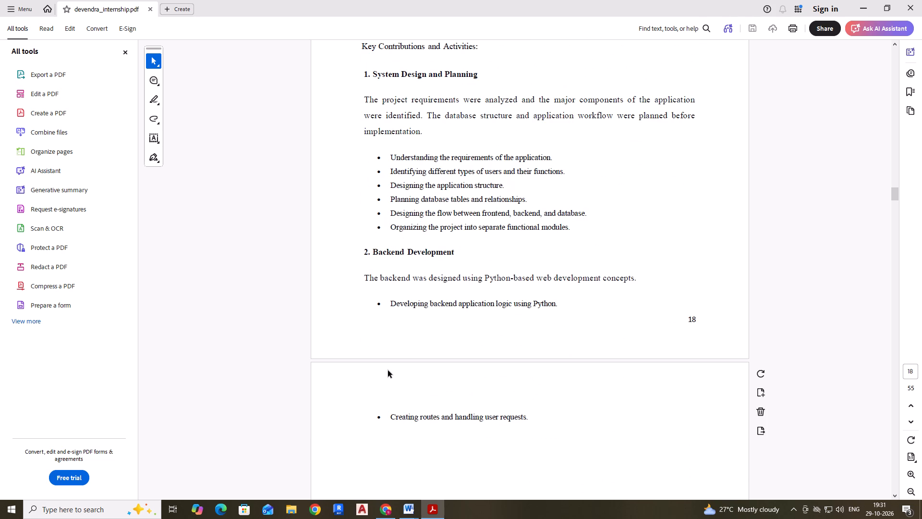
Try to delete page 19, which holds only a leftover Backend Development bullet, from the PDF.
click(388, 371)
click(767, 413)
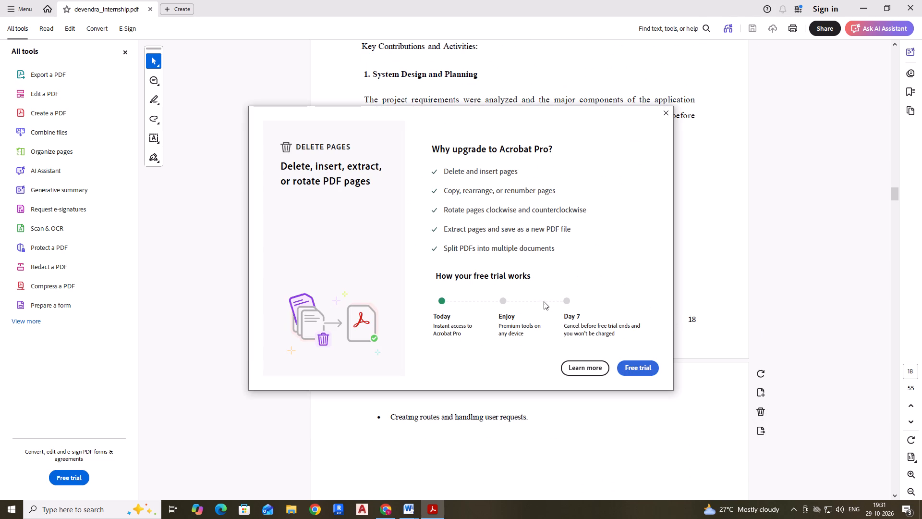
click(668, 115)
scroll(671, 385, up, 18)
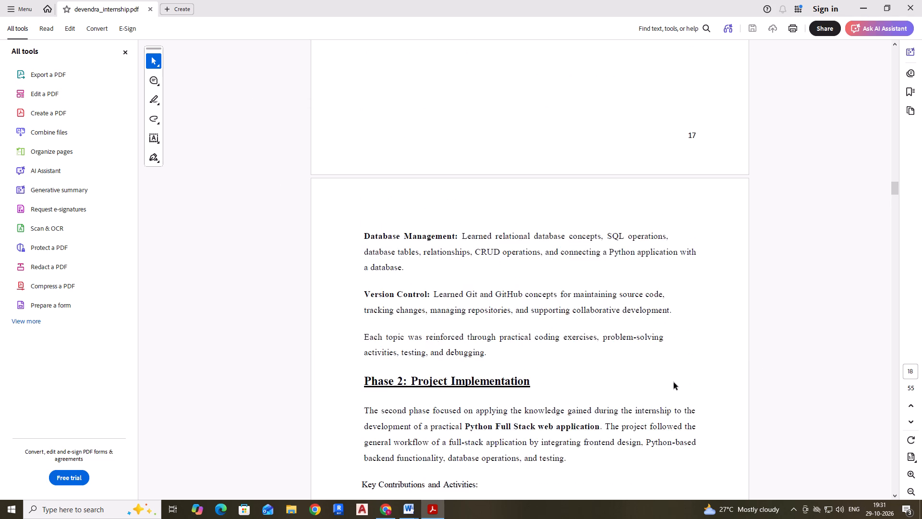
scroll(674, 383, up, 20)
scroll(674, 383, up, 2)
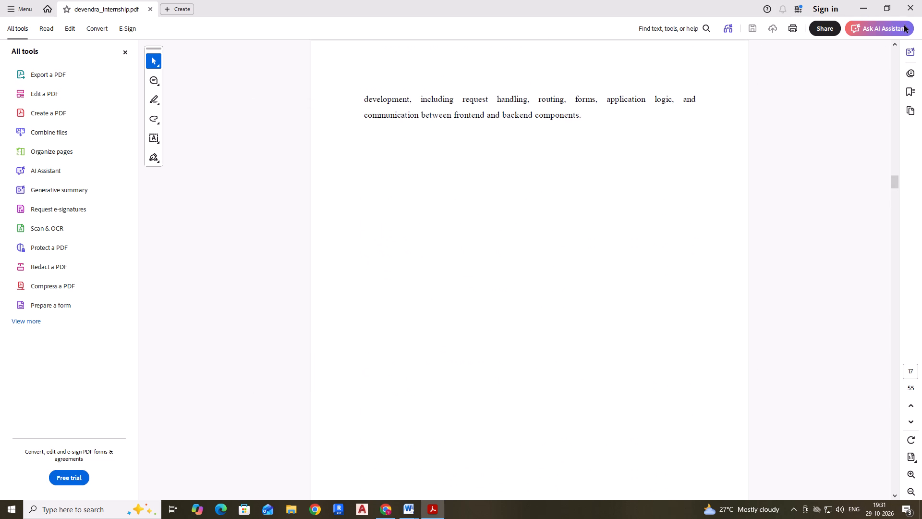
Switch to Word, close the Internship Document window and bring up the devendra_internship report at full size.
click(856, 11)
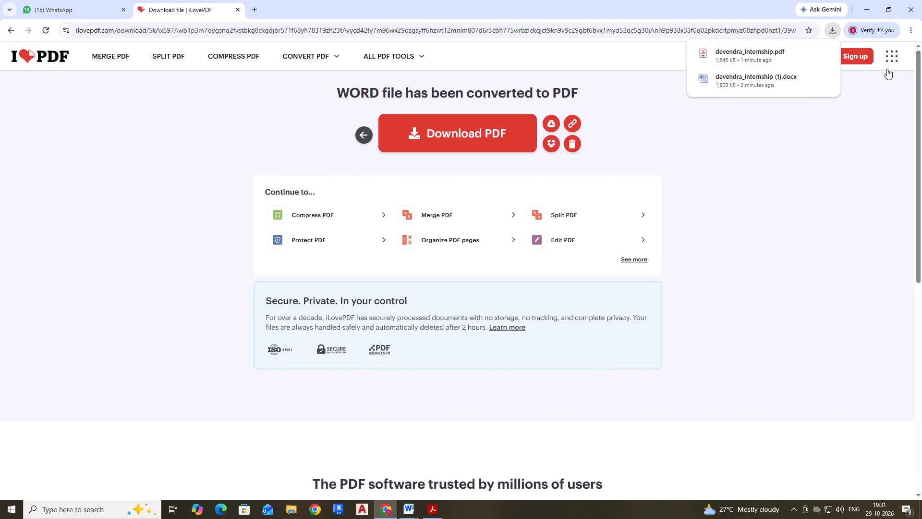
click(866, 4)
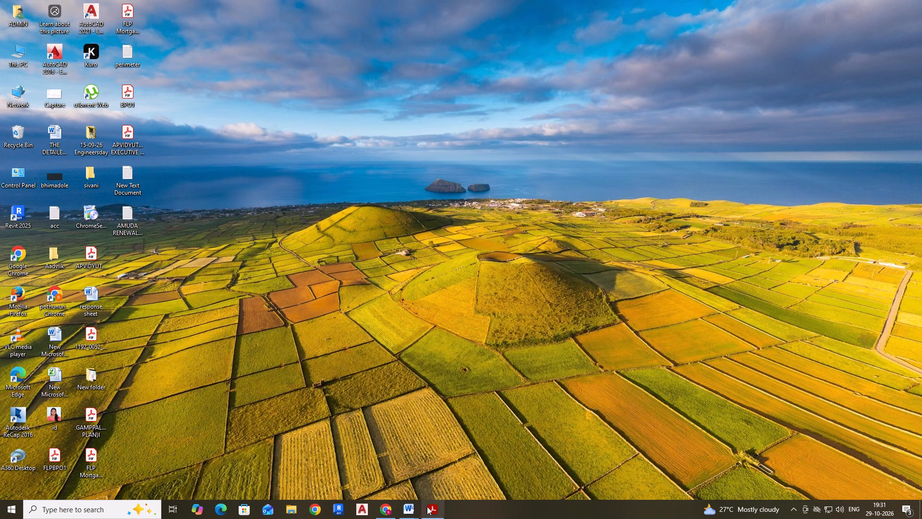
click(413, 507)
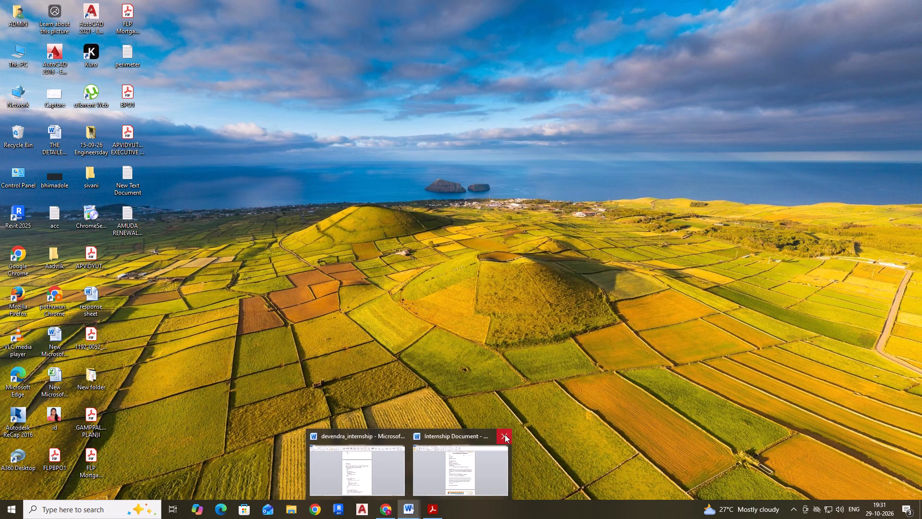
click(505, 434)
click(415, 456)
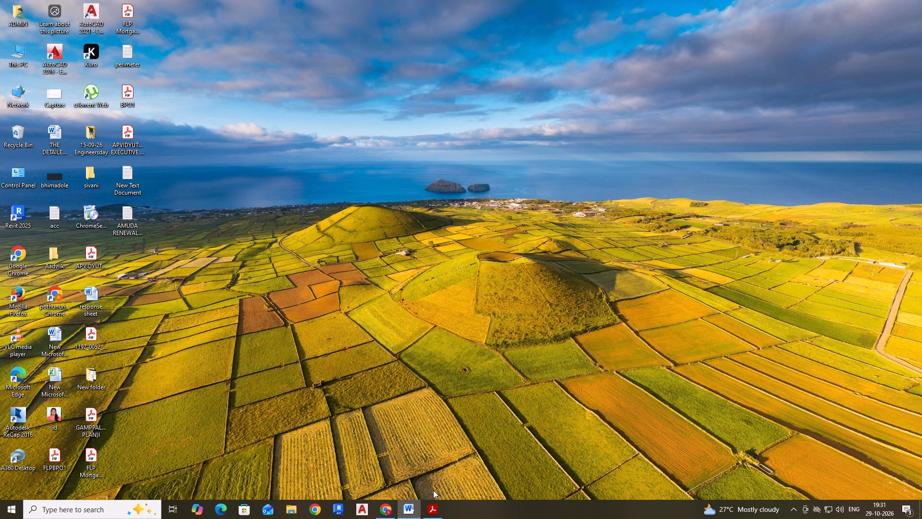
click(406, 504)
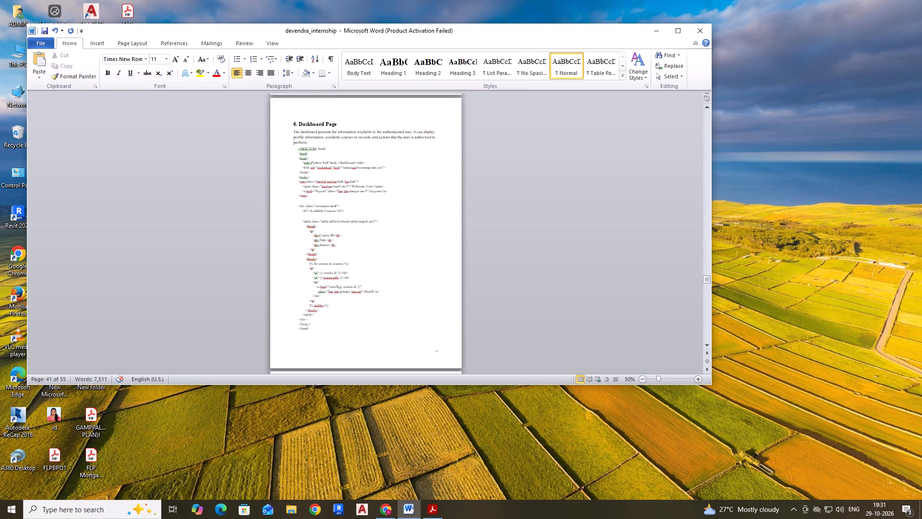
click(675, 26)
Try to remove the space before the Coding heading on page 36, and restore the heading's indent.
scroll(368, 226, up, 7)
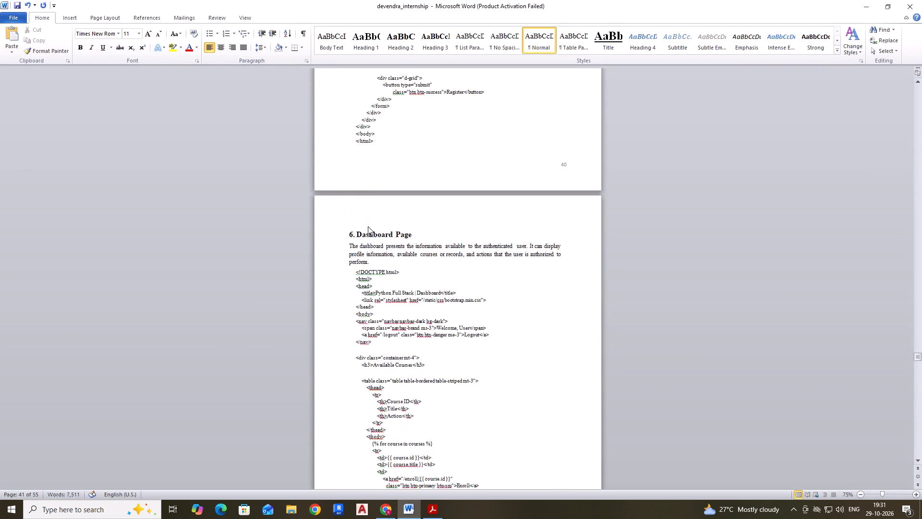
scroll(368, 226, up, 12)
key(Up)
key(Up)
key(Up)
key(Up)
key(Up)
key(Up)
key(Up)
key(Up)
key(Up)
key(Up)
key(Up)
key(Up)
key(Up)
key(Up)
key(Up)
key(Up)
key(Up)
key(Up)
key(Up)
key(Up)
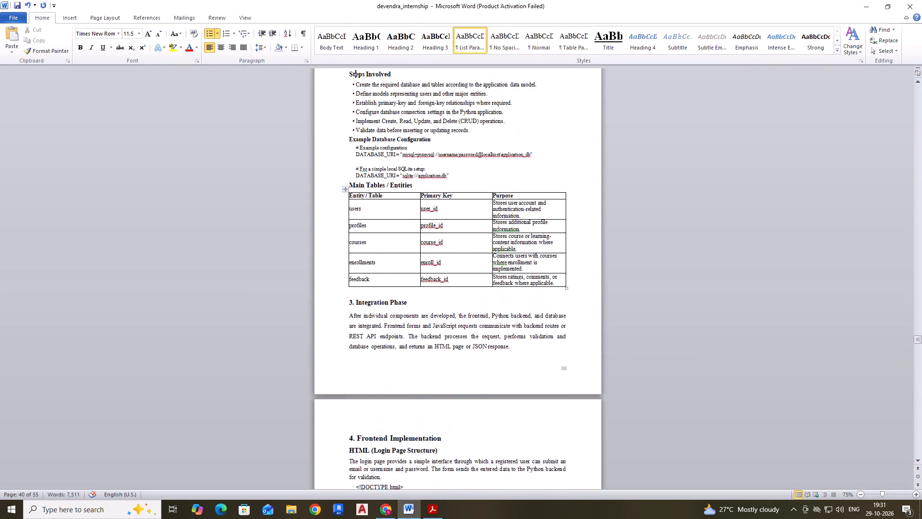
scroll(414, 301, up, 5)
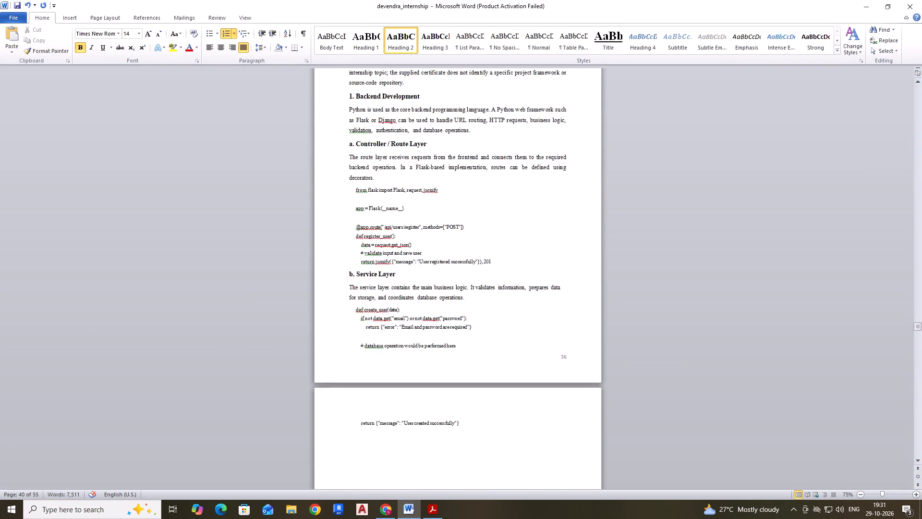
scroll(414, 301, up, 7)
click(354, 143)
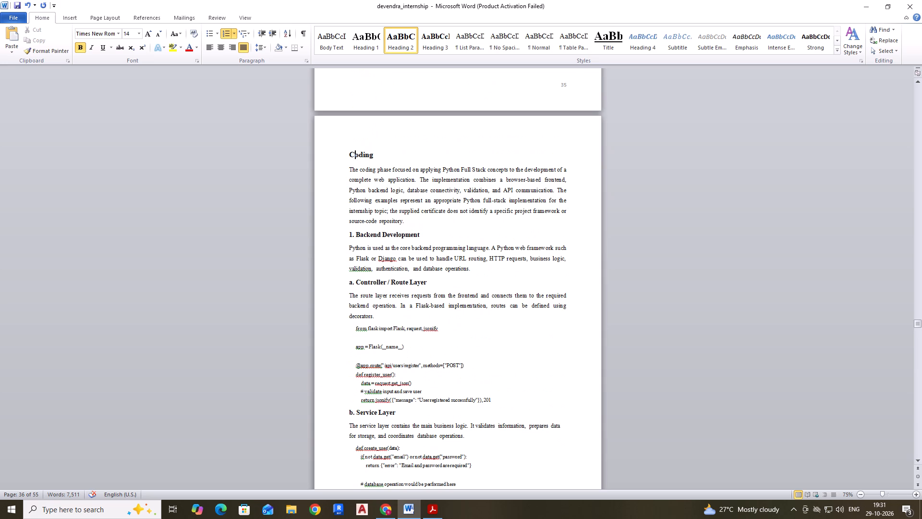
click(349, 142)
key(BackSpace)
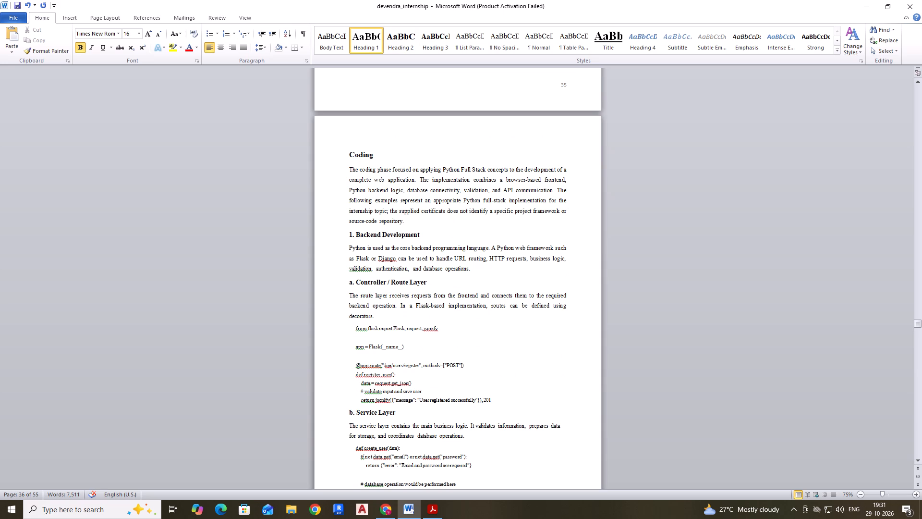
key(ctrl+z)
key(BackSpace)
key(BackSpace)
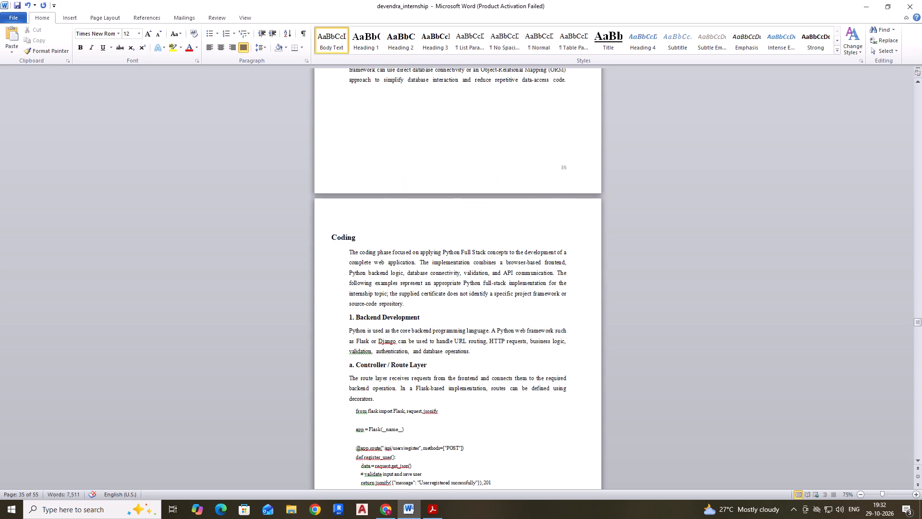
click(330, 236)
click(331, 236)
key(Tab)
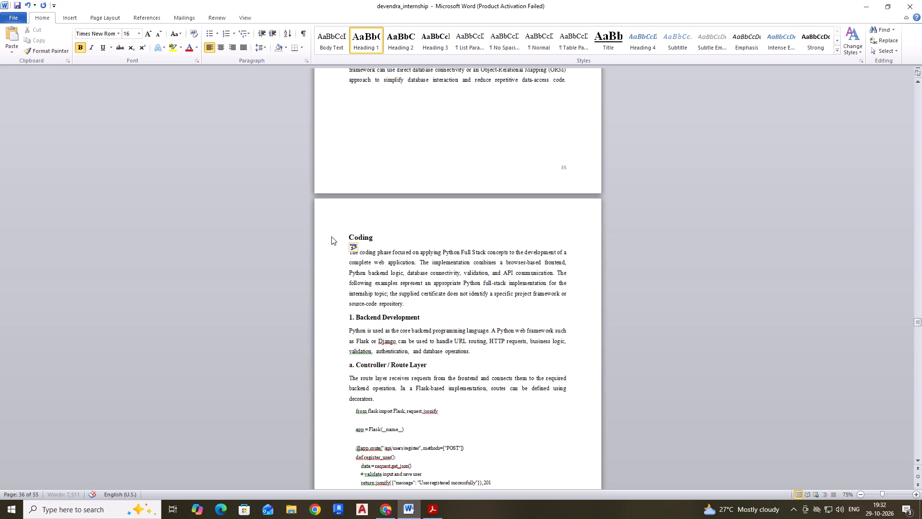
Delete the blank line above the database operation comment in the Service Layer's create_user code, and save the report.
scroll(444, 280, down, 4)
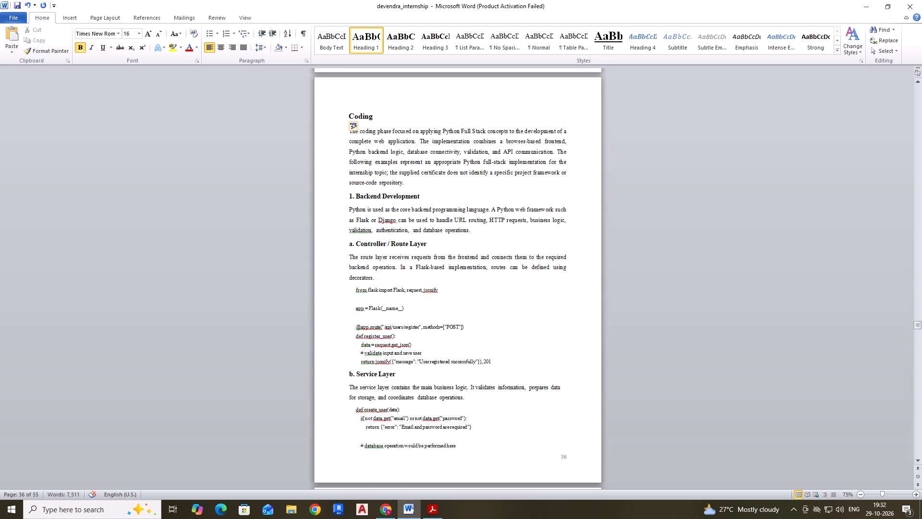
scroll(444, 280, down, 6)
scroll(385, 320, down, 3)
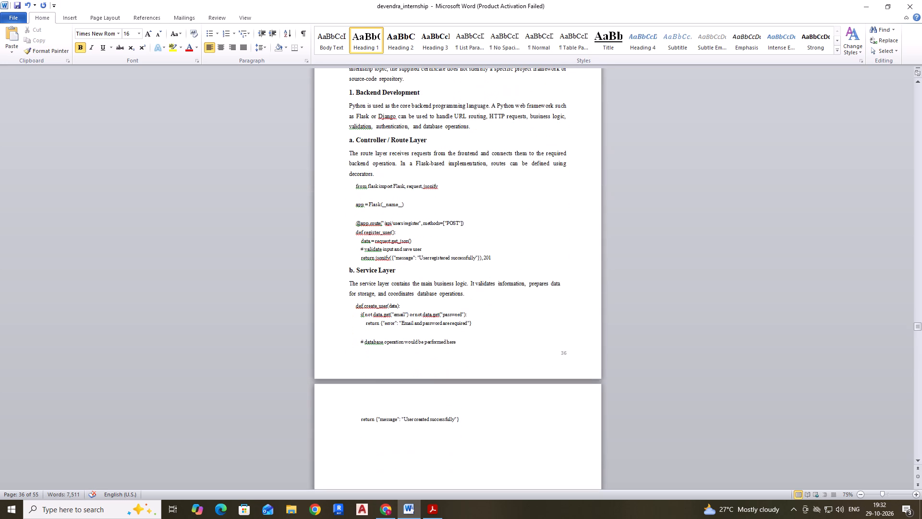
click(377, 327)
click(376, 332)
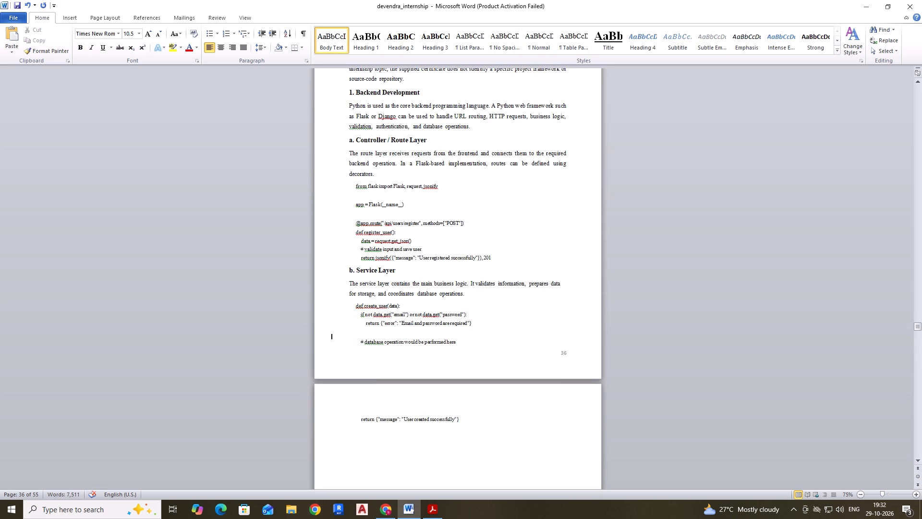
key(BackSpace)
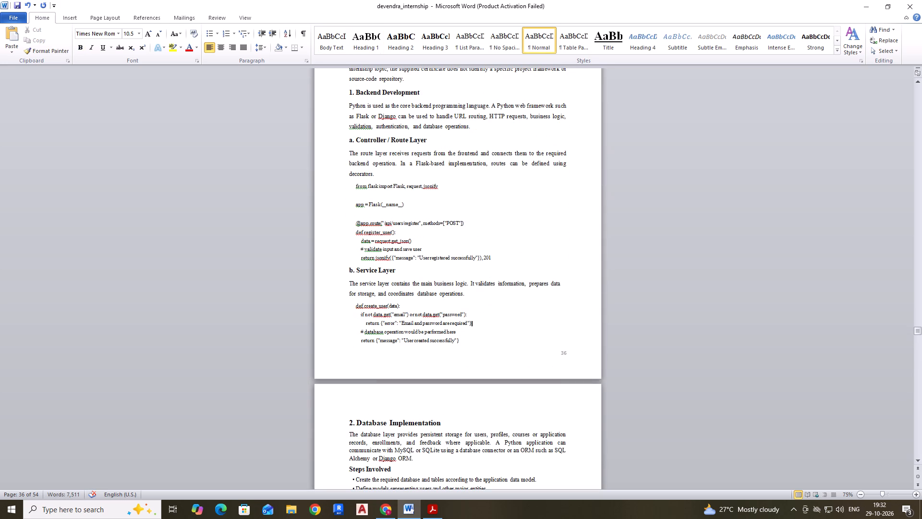
scroll(473, 346, down, 5)
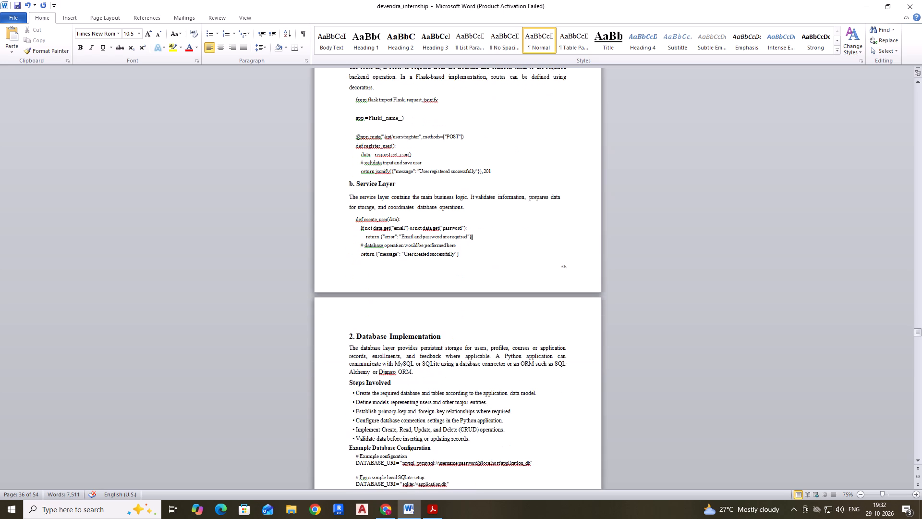
key(ctrl+z)
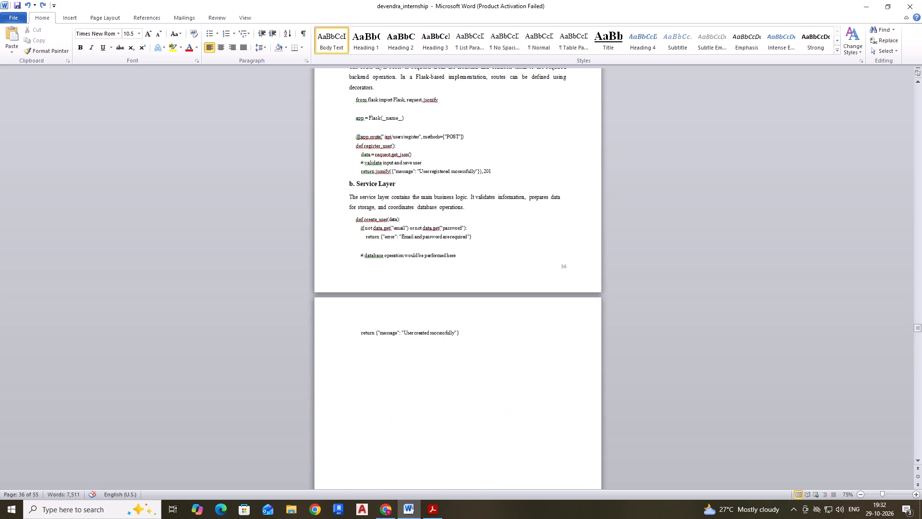
key(BackSpace)
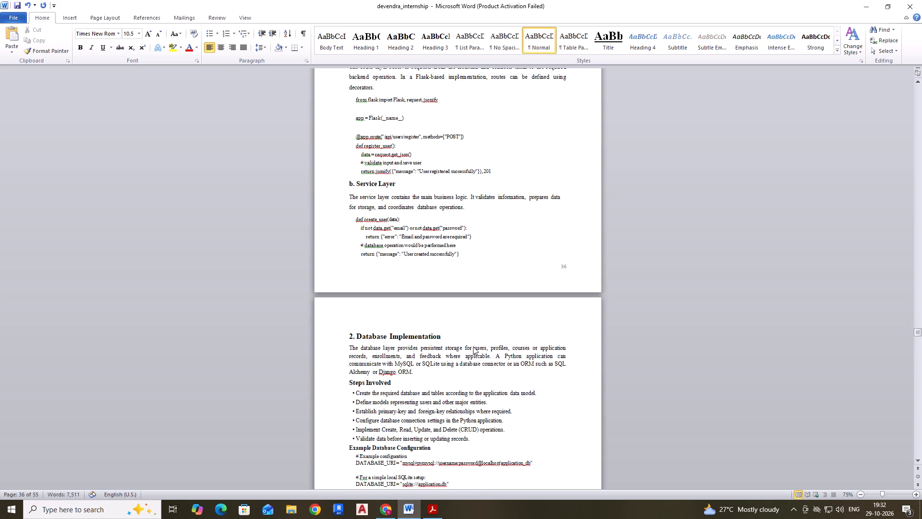
key(ctrl+s)
Look back through the report from the Coding section on page 36 to page 14 for nearly empty overflow pages.
scroll(473, 346, up, 3)
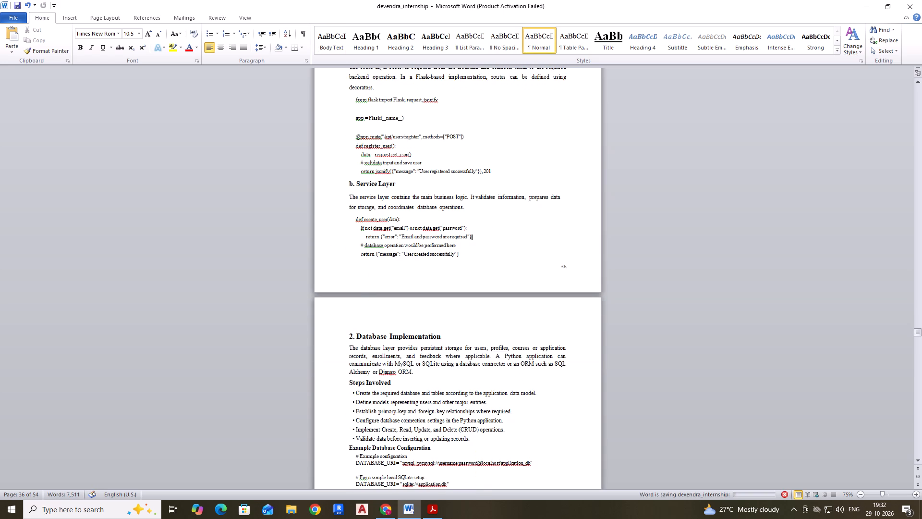
scroll(473, 346, down, 6)
scroll(473, 346, up, 13)
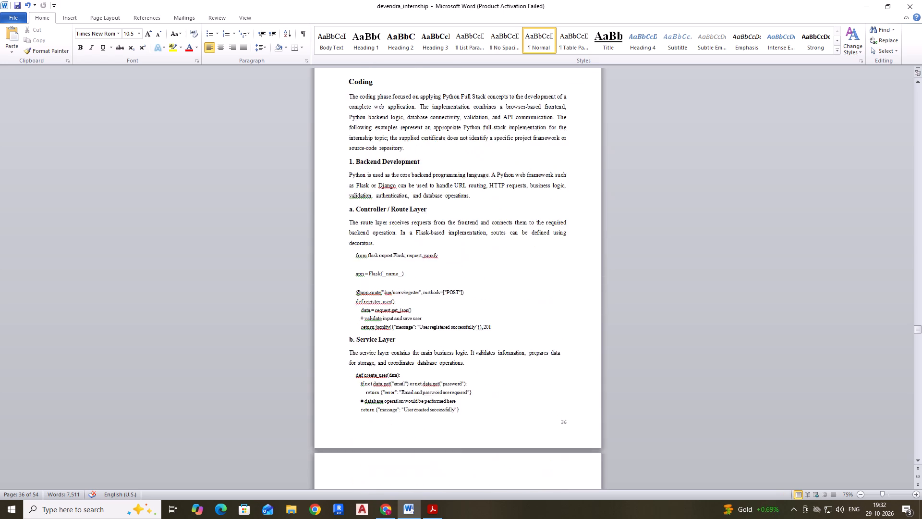
scroll(474, 346, up, 2)
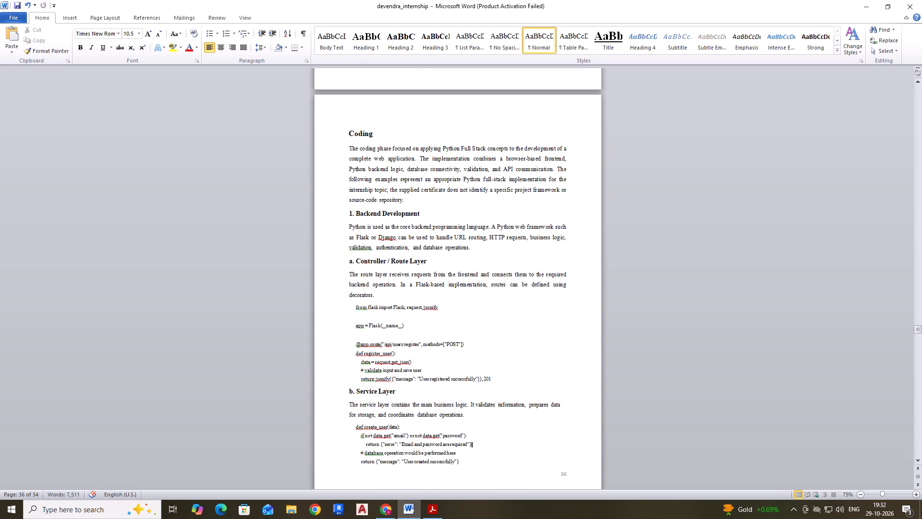
scroll(470, 344, up, 3)
scroll(470, 344, up, 20)
scroll(470, 344, up, 11)
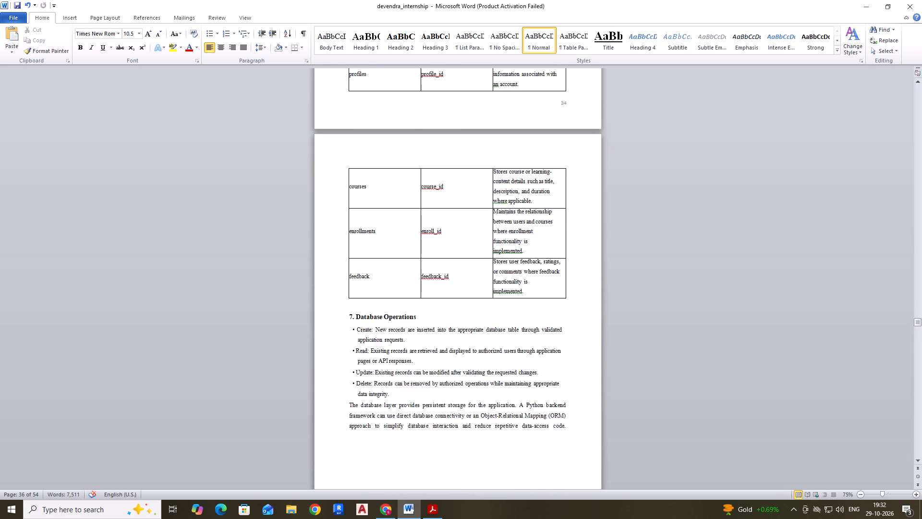
scroll(470, 344, up, 20)
scroll(470, 344, up, 20)
scroll(470, 344, up, 3)
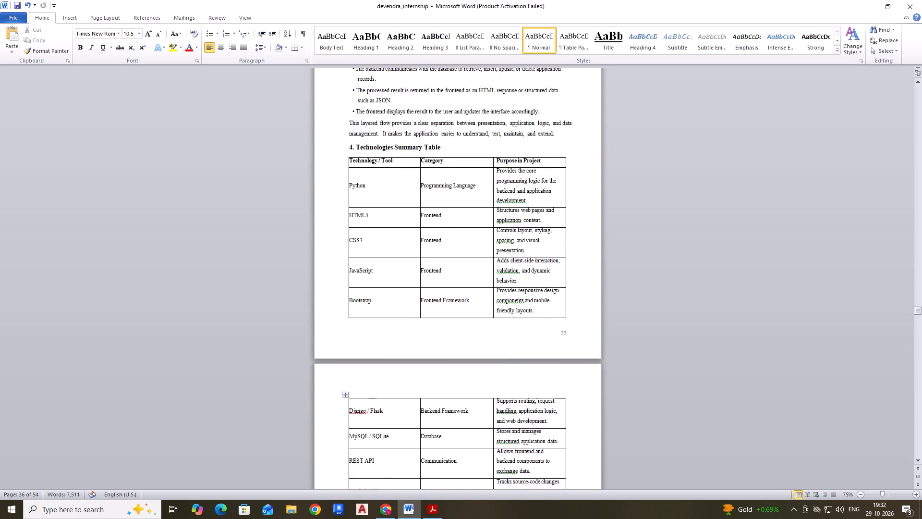
scroll(470, 342, up, 20)
scroll(470, 342, up, 20)
scroll(470, 342, up, 3)
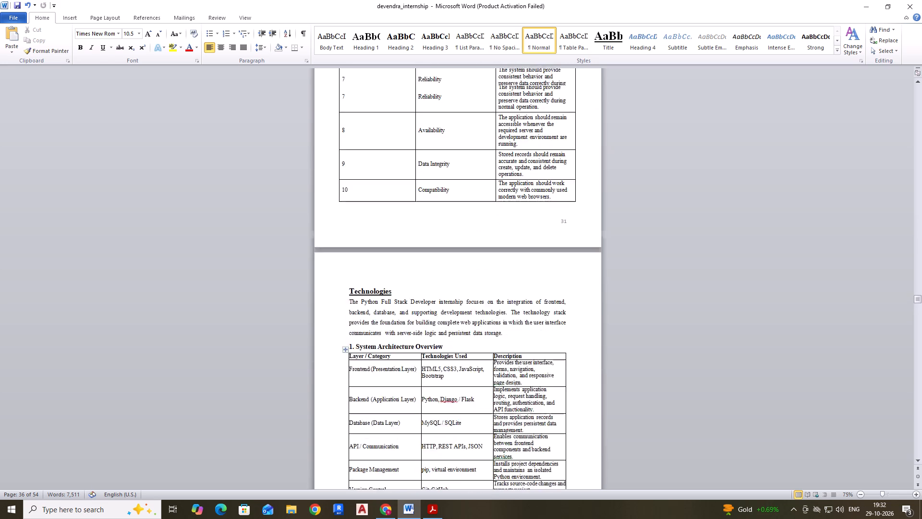
scroll(470, 342, up, 20)
scroll(470, 342, up, 20)
scroll(470, 342, up, 3)
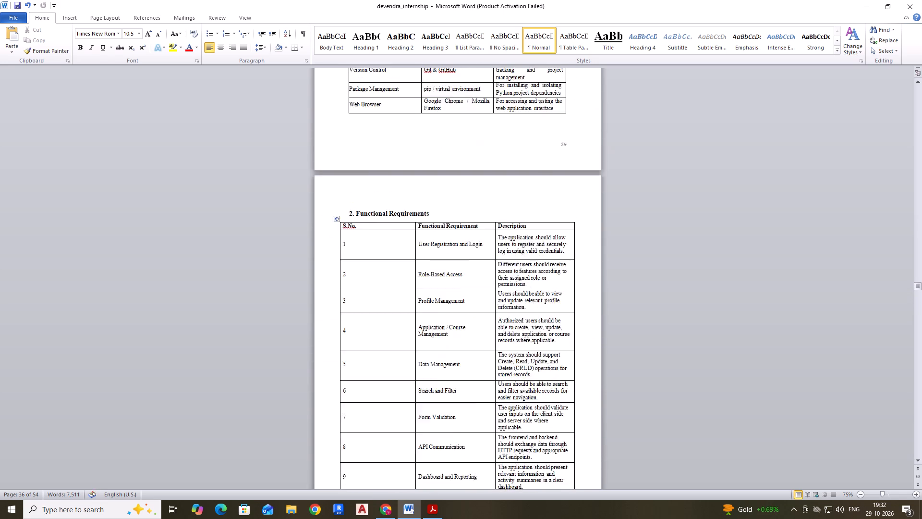
scroll(470, 342, up, 20)
scroll(470, 342, up, 20)
scroll(470, 342, up, 3)
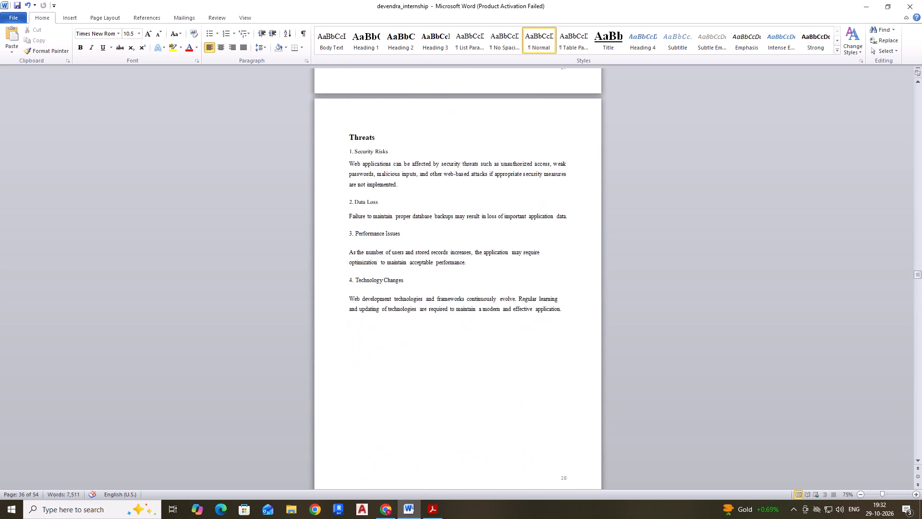
scroll(470, 342, up, 20)
scroll(470, 342, up, 20)
scroll(470, 342, up, 3)
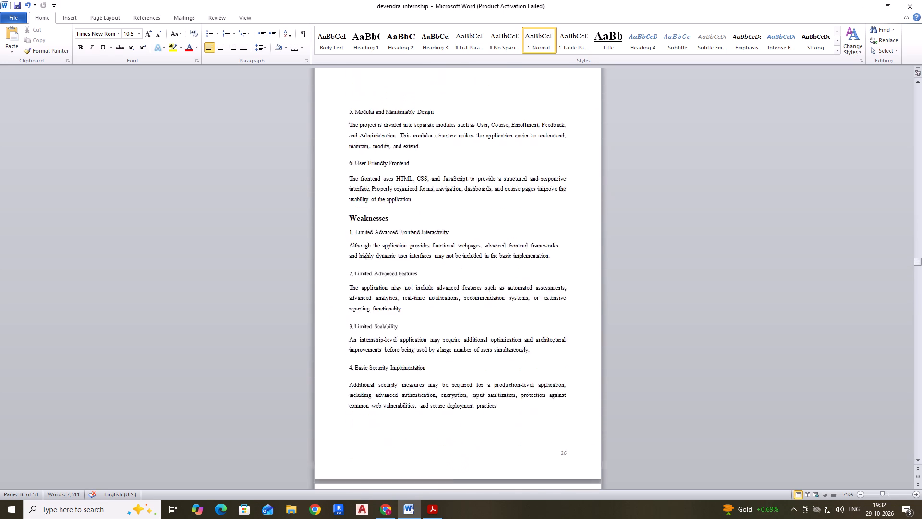
scroll(470, 342, up, 20)
scroll(470, 342, up, 20)
scroll(470, 342, up, 3)
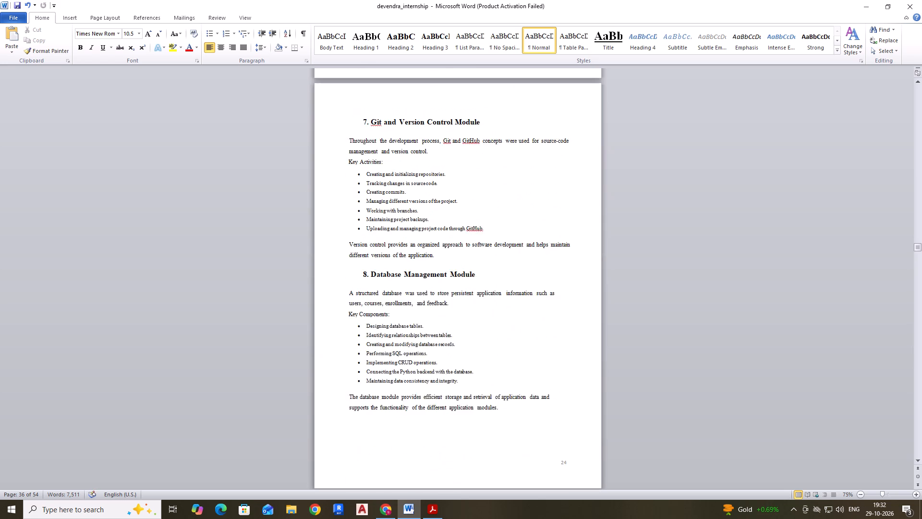
scroll(470, 341, up, 20)
scroll(470, 341, up, 20)
scroll(470, 341, up, 2)
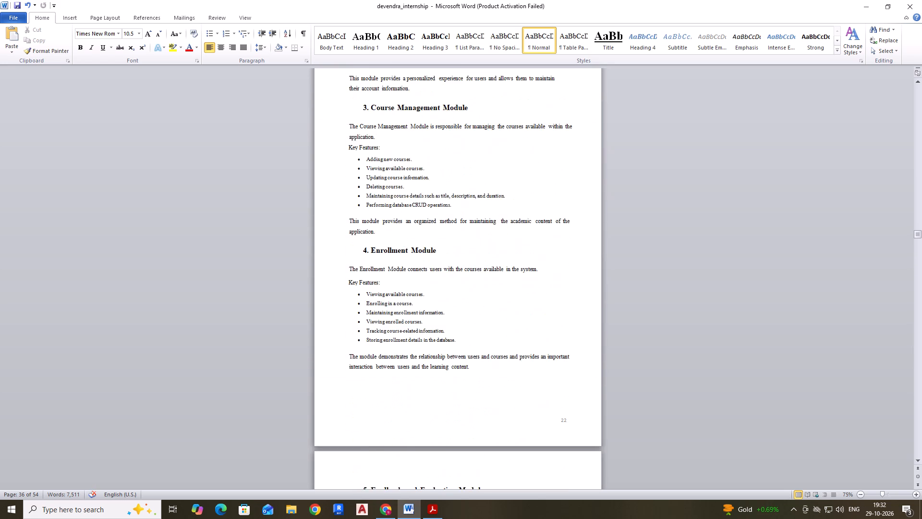
scroll(470, 340, up, 20)
scroll(470, 340, up, 20)
scroll(470, 340, up, 2)
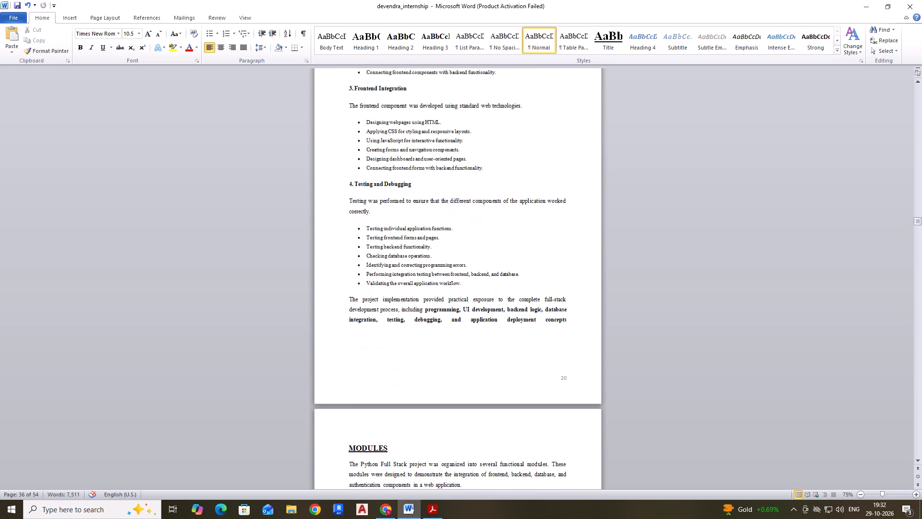
scroll(470, 338, up, 20)
scroll(470, 338, up, 20)
scroll(470, 338, up, 2)
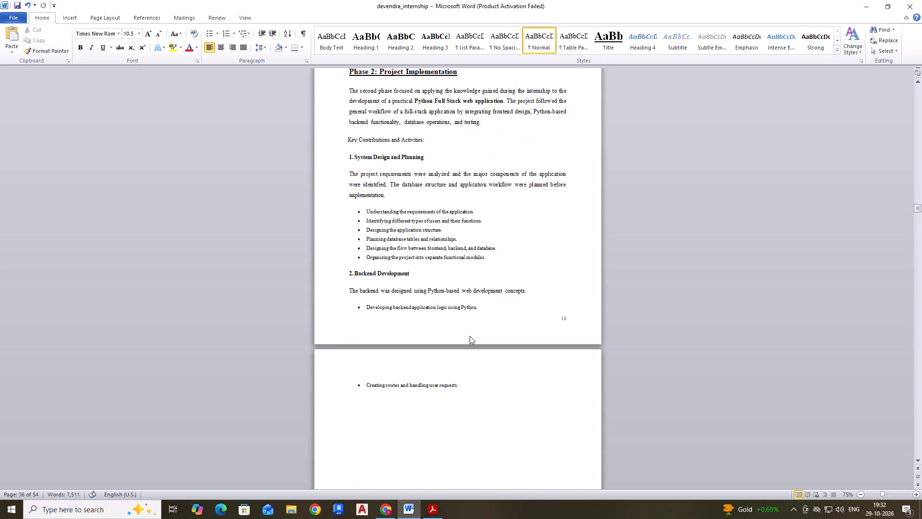
scroll(361, 255, up, 2)
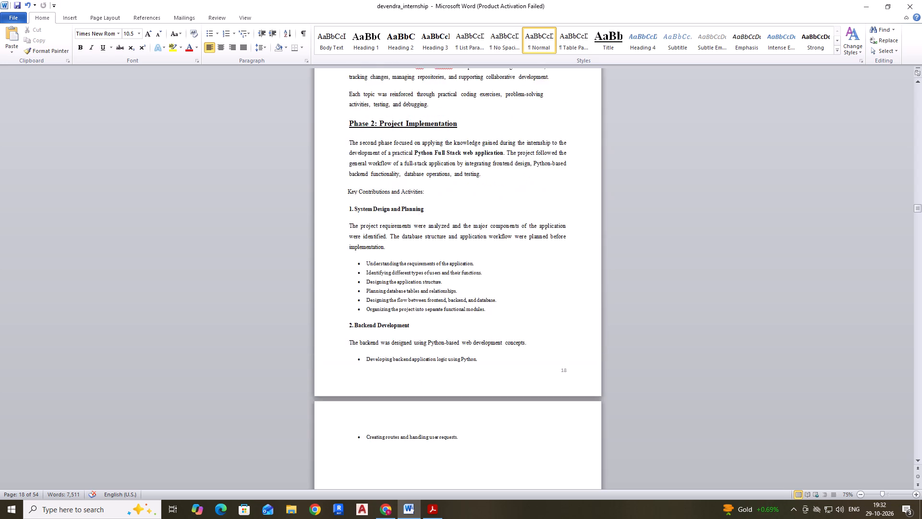
scroll(361, 255, up, 5)
scroll(361, 255, up, 20)
scroll(361, 255, up, 2)
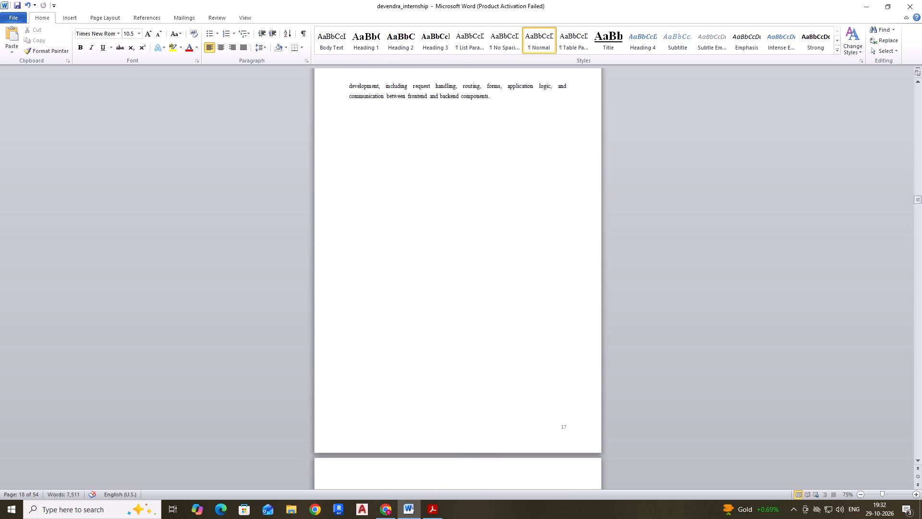
scroll(361, 255, up, 19)
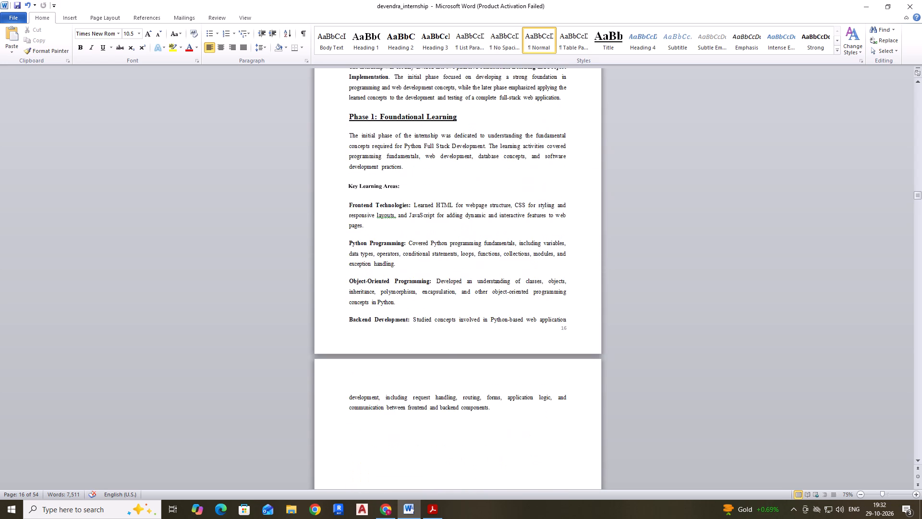
scroll(361, 255, up, 20)
scroll(361, 255, up, 11)
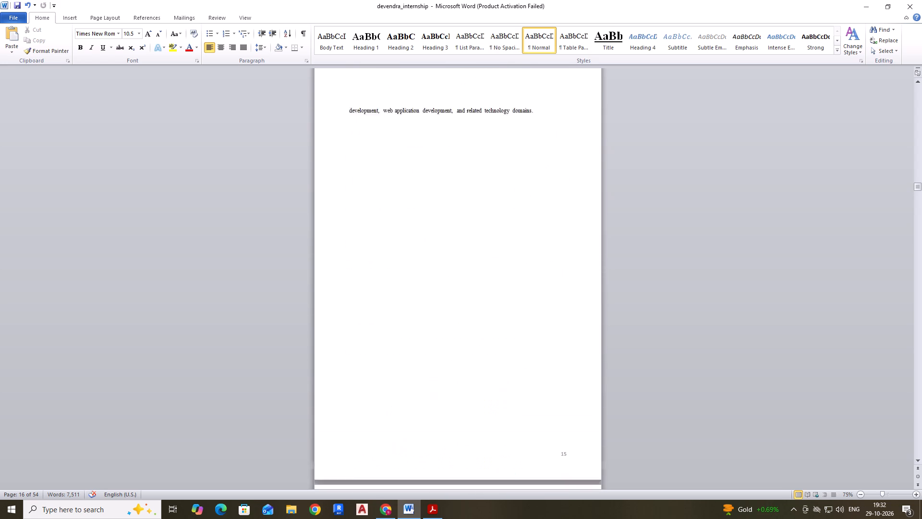
scroll(361, 255, up, 20)
scroll(361, 255, up, 9)
In the Introduction to Internship Topic, delete the clause "which simplify routing, request handling, authentication, business logic, and database connectivity" and its preceding comma, and save.
scroll(361, 255, down, 9)
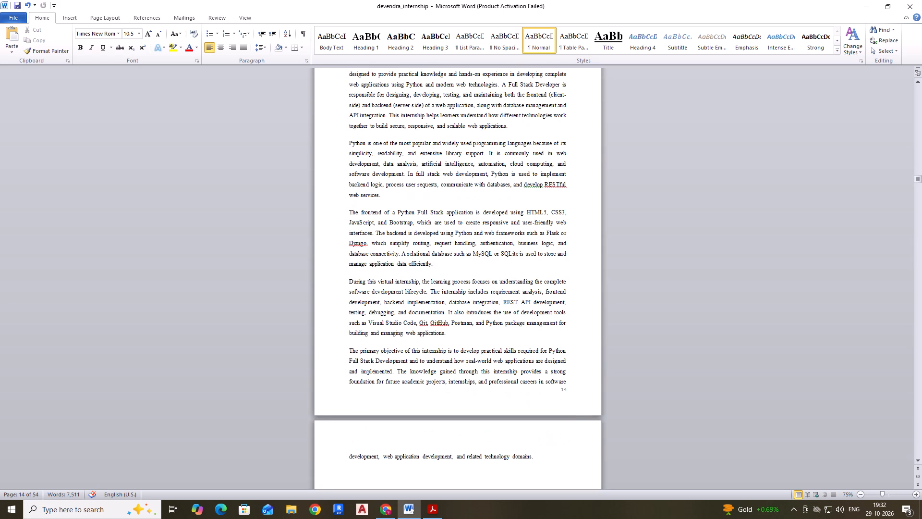
scroll(361, 255, down, 5)
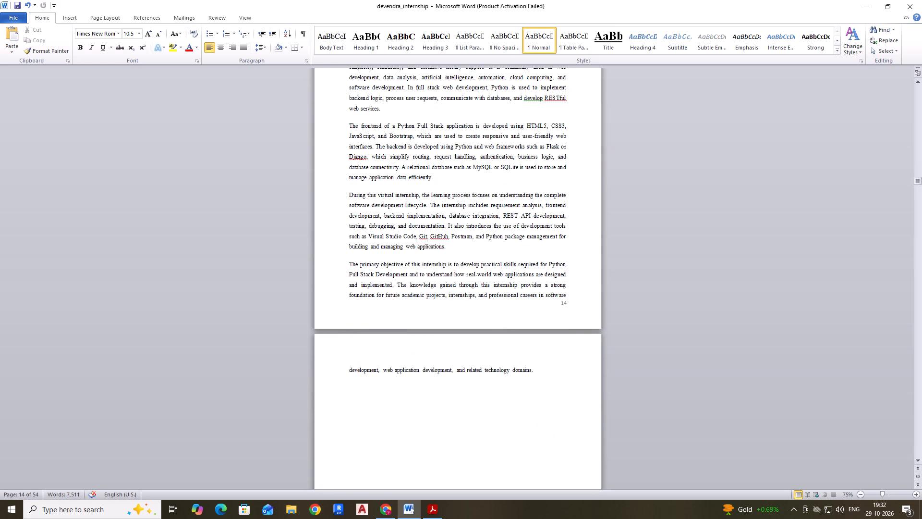
click(348, 295)
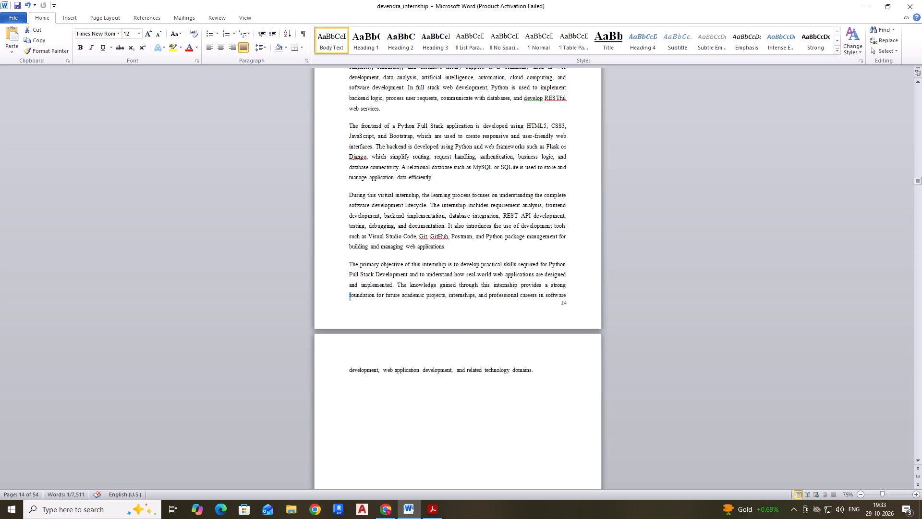
scroll(439, 278, down, 2)
scroll(439, 278, up, 1)
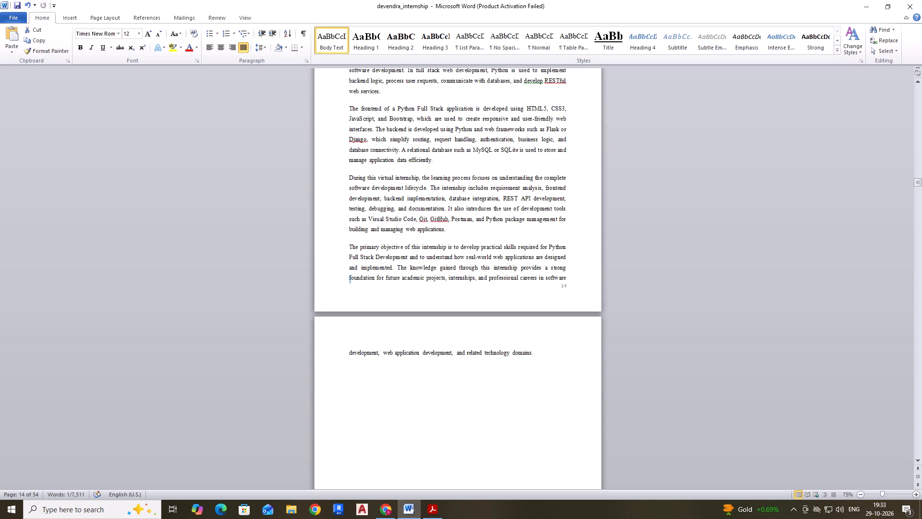
scroll(471, 211, up, 4)
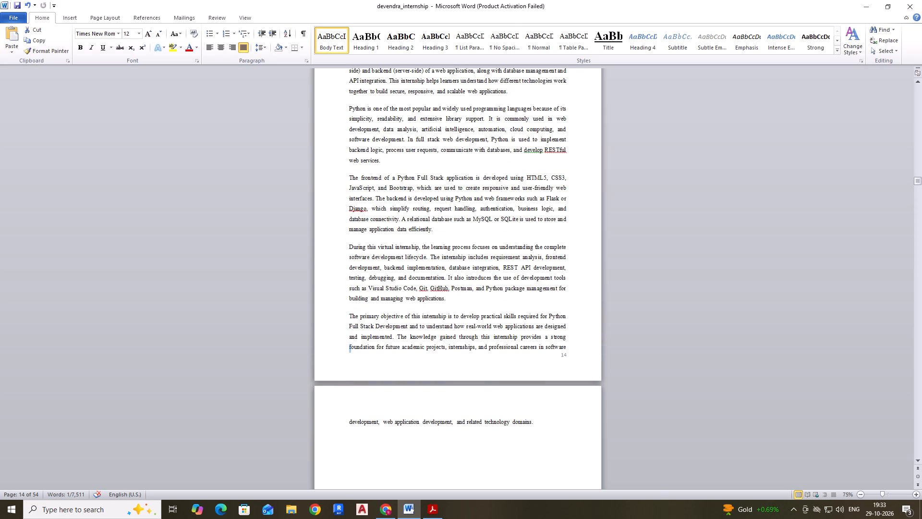
drag(373, 208, 418, 212)
drag(418, 212, 399, 219)
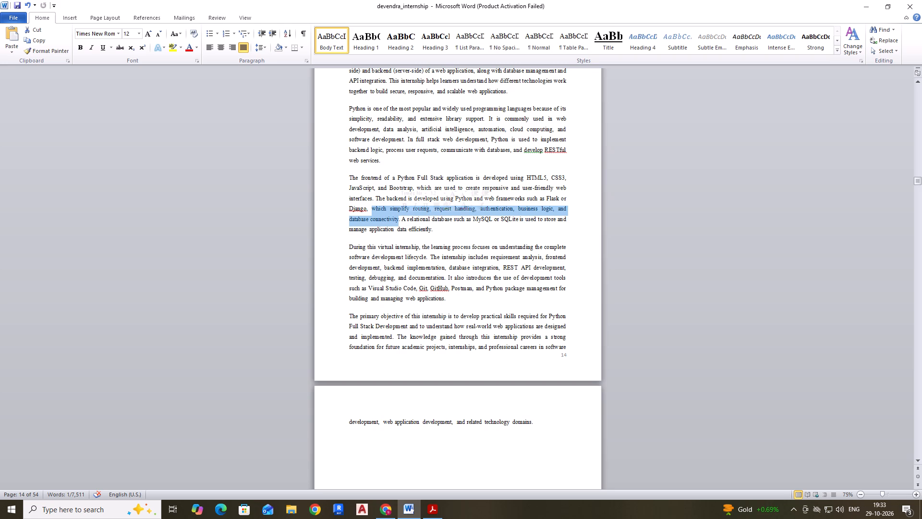
key(BackSpace)
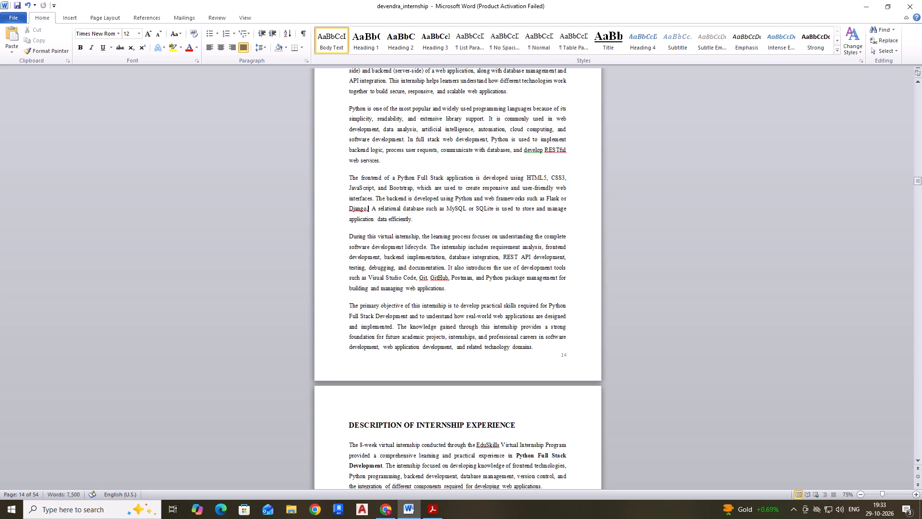
key(BackSpace)
scroll(387, 246, down, 4)
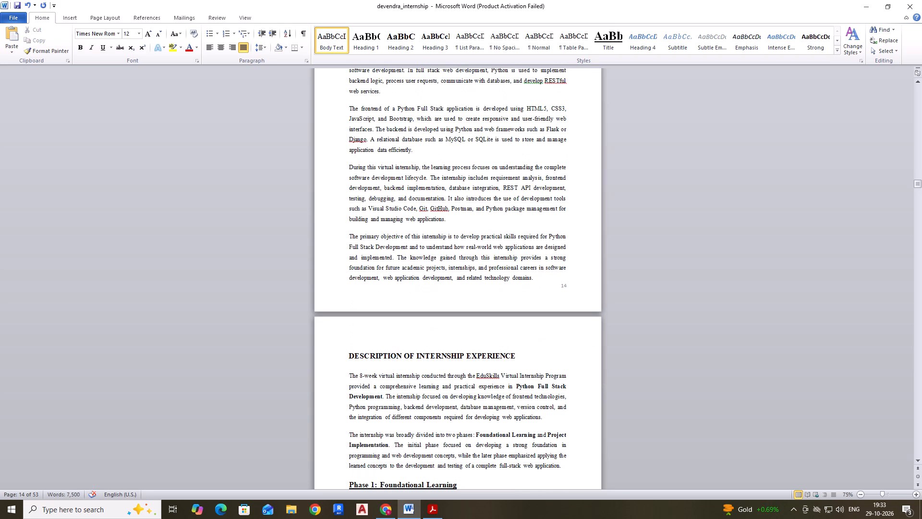
key(ctrl+s)
In the Abstract's third paragraph, delete the text from "workflow of full-stack development" through "database operations".
scroll(388, 247, up, 20)
scroll(388, 247, up, 5)
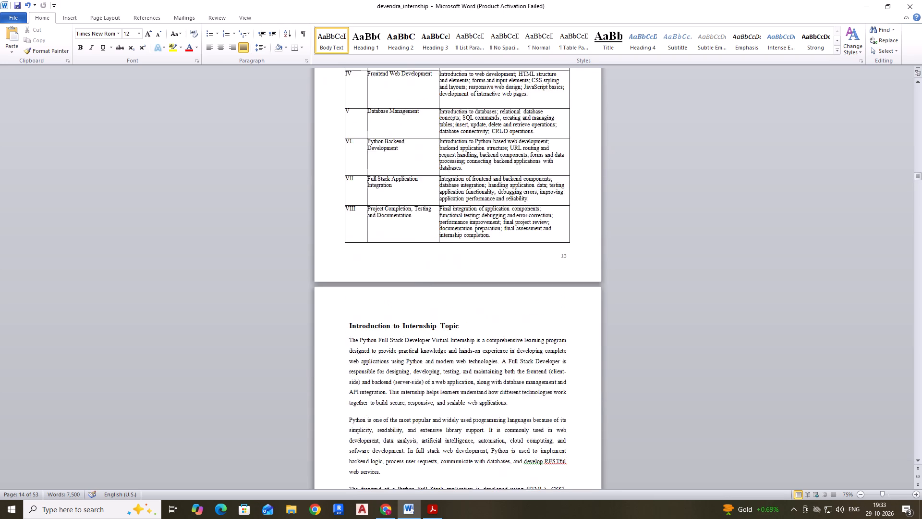
scroll(388, 247, up, 20)
scroll(388, 247, up, 19)
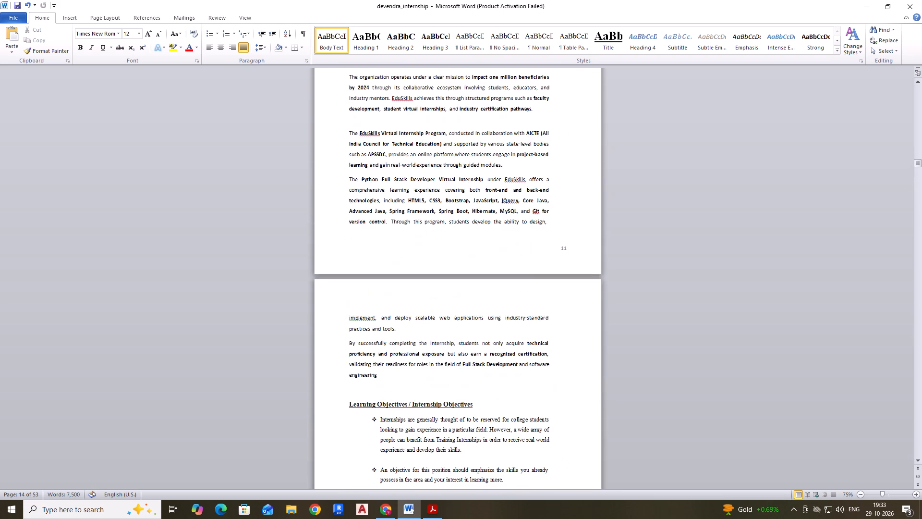
scroll(388, 247, up, 20)
scroll(388, 247, up, 20)
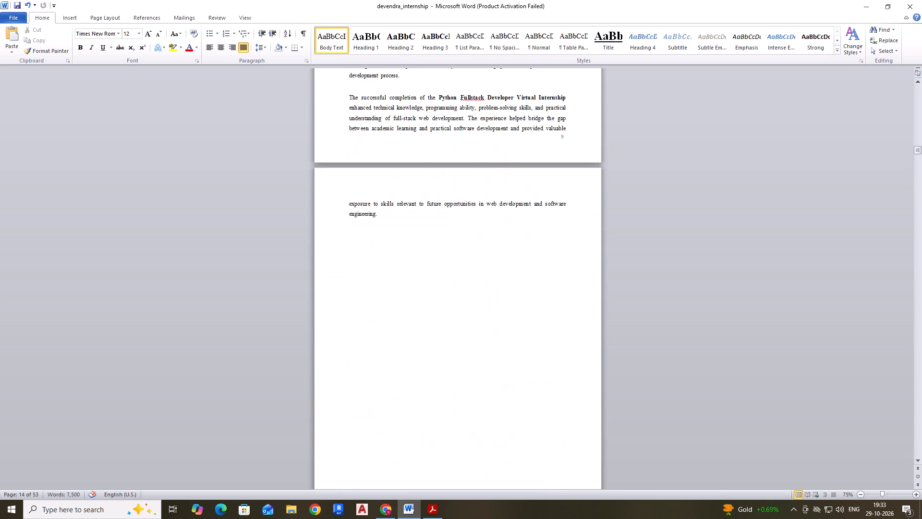
scroll(388, 247, up, 17)
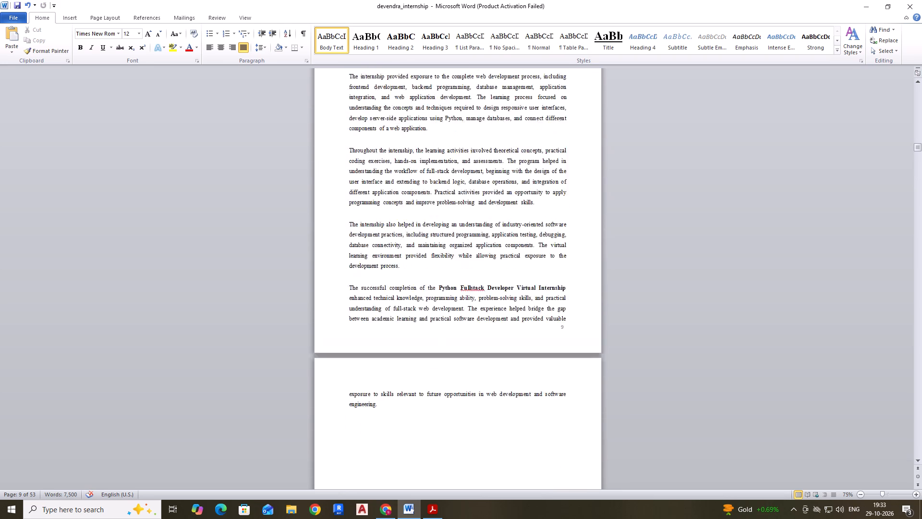
scroll(388, 247, up, 4)
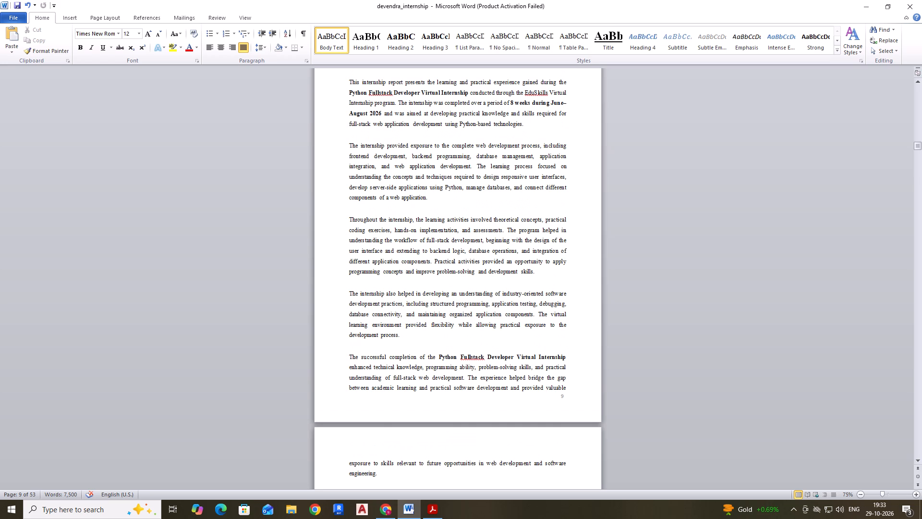
scroll(385, 234, up, 4)
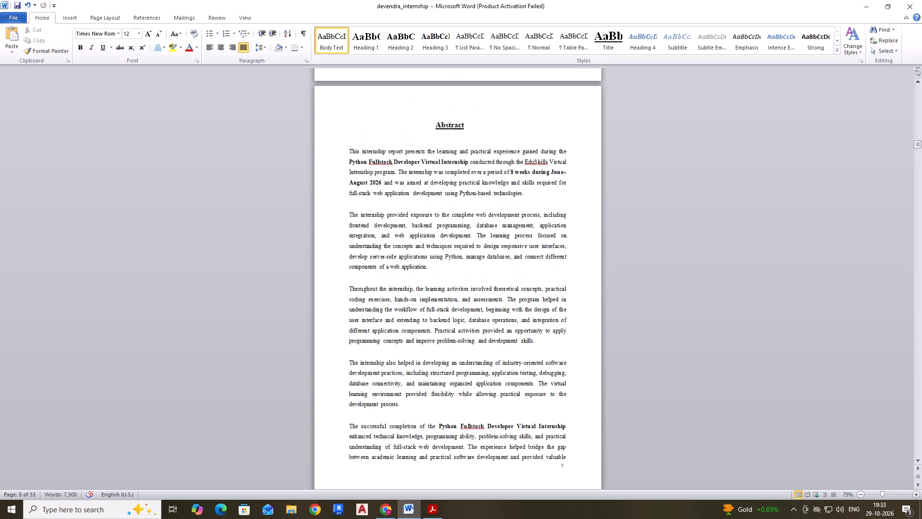
drag(384, 244, 503, 252)
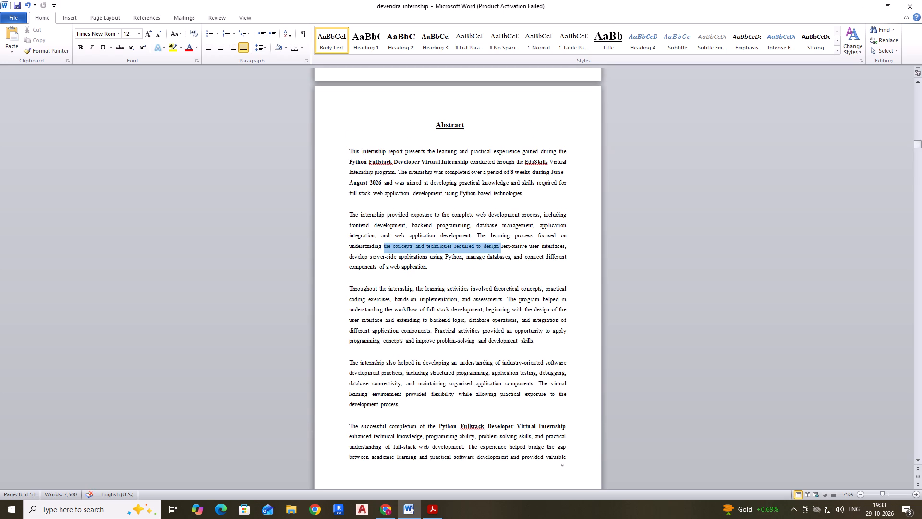
drag(503, 252, 512, 249)
click(414, 318)
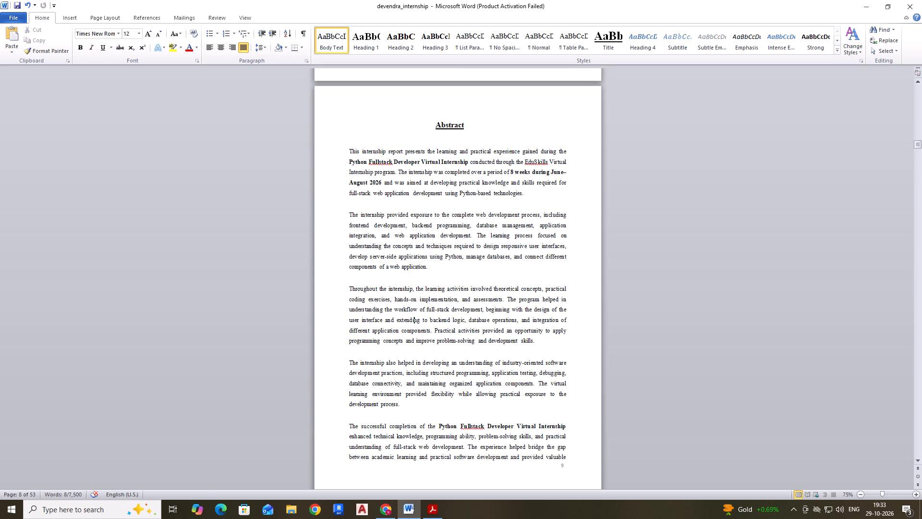
drag(398, 312, 515, 315)
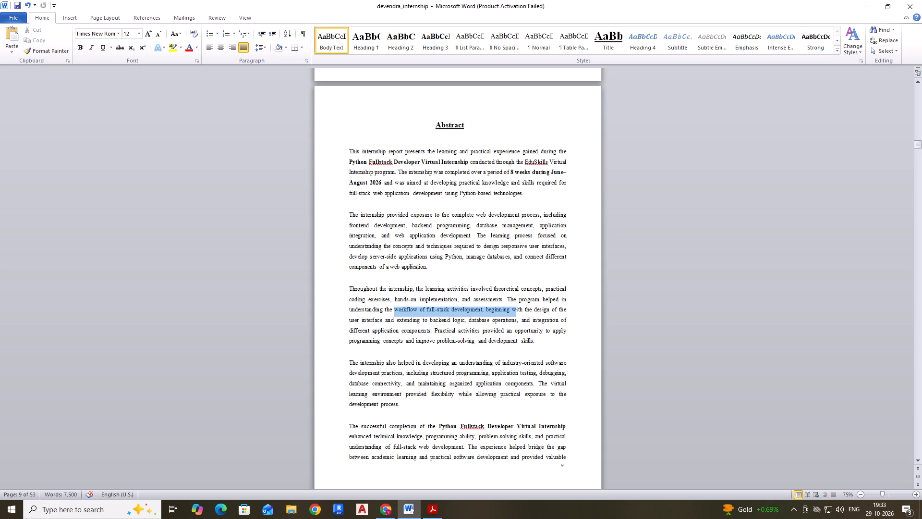
drag(515, 315, 516, 319)
key(BackSpace)
In the last sentence of the Abstract's third paragraph, delete "programming" before "concepts" and the closing word "skills".
scroll(517, 319, down, 5)
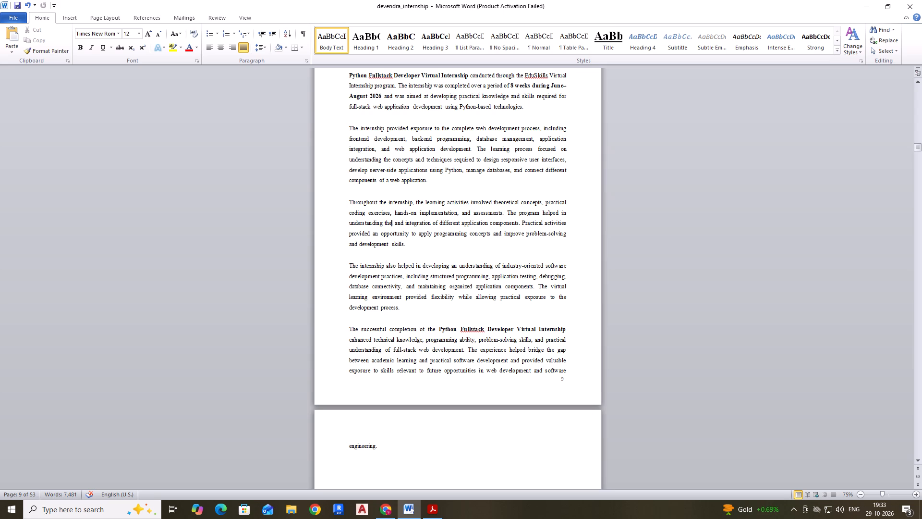
drag(437, 234, 467, 232)
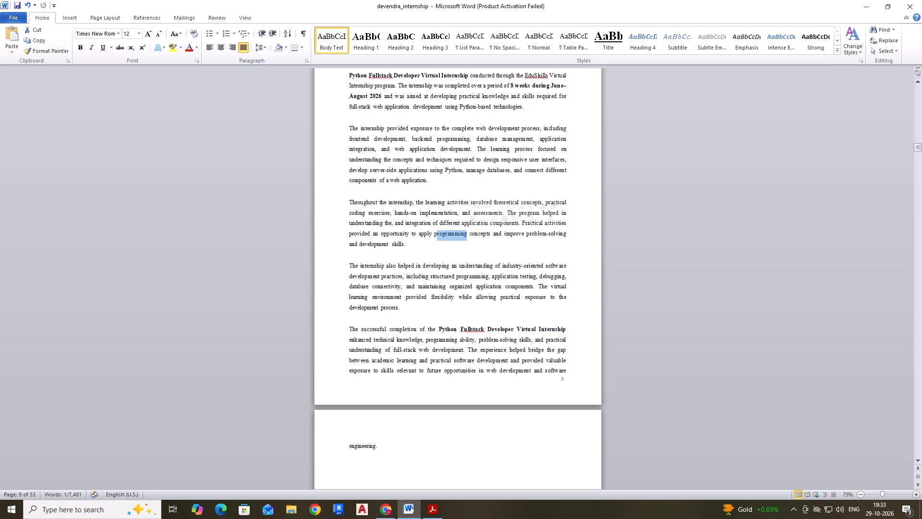
key(BackSpace)
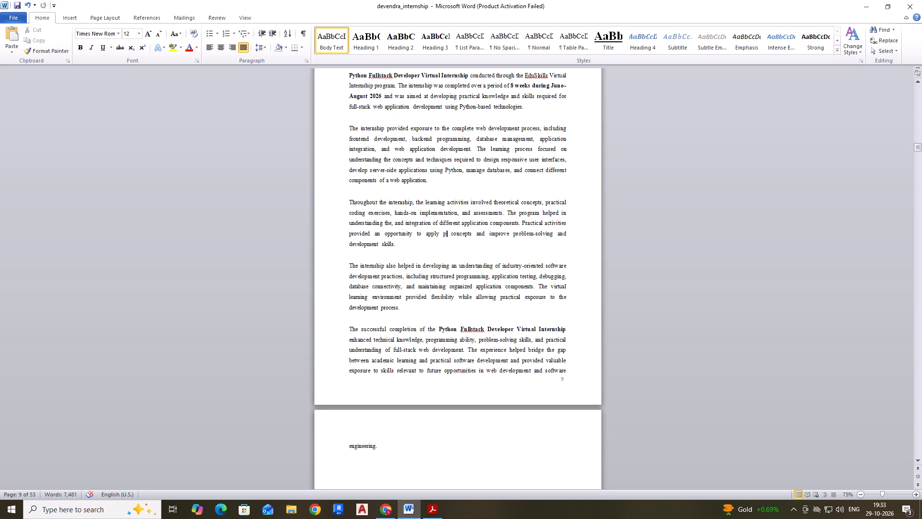
key(BackSpace)
key(BackSpace)
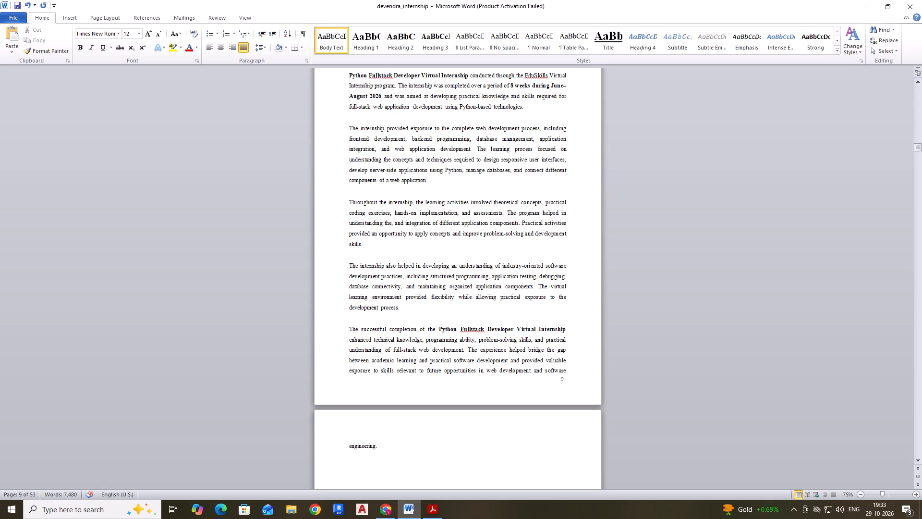
drag(361, 246, 349, 243)
key(BackSpace)
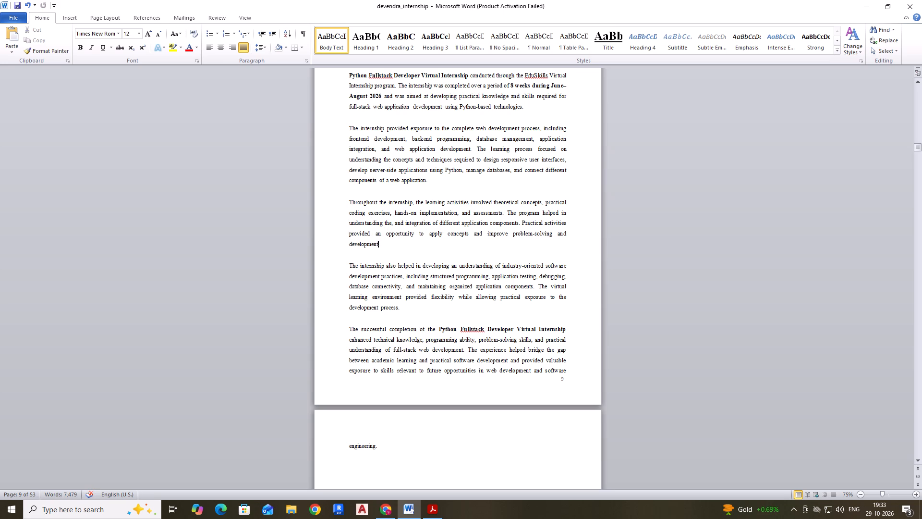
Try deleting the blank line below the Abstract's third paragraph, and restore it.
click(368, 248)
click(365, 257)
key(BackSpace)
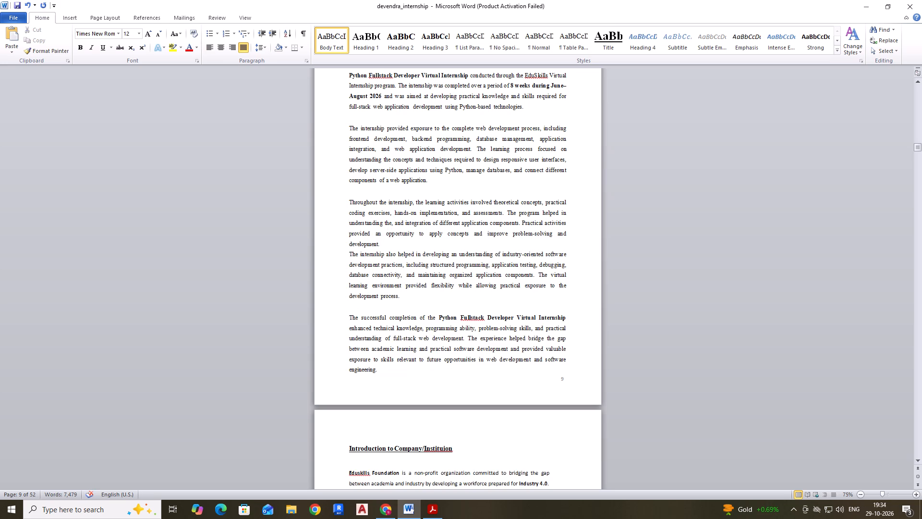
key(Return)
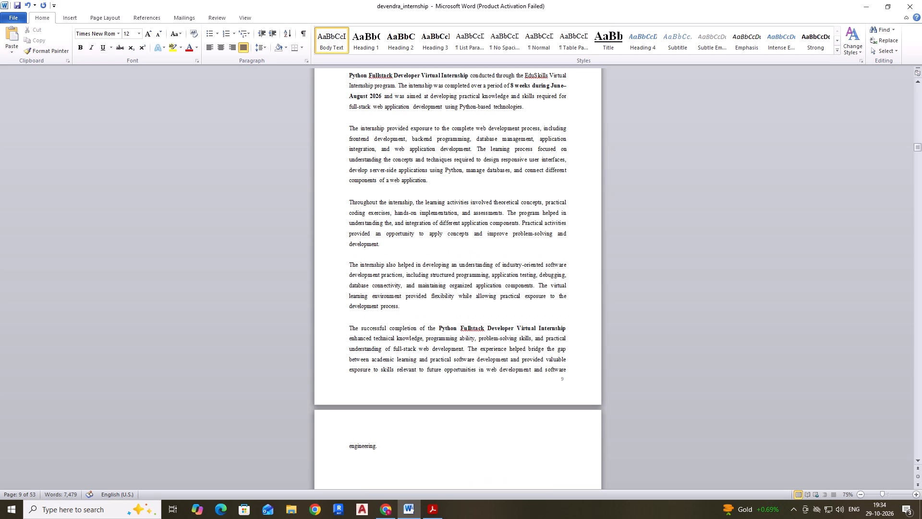
In the Abstract's fourth paragraph, delete "programming, application testing" after "structured", and save the report.
drag(404, 306, 391, 305)
drag(391, 305, 348, 305)
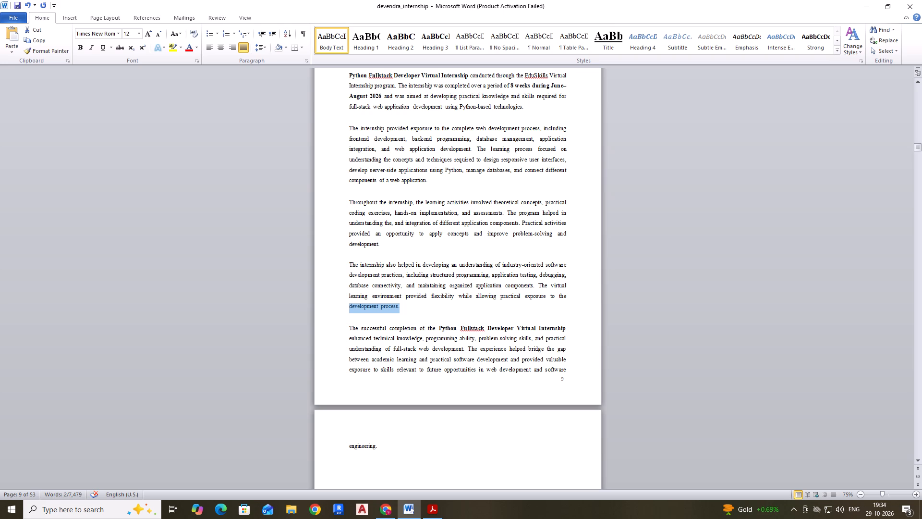
drag(535, 275, 459, 274)
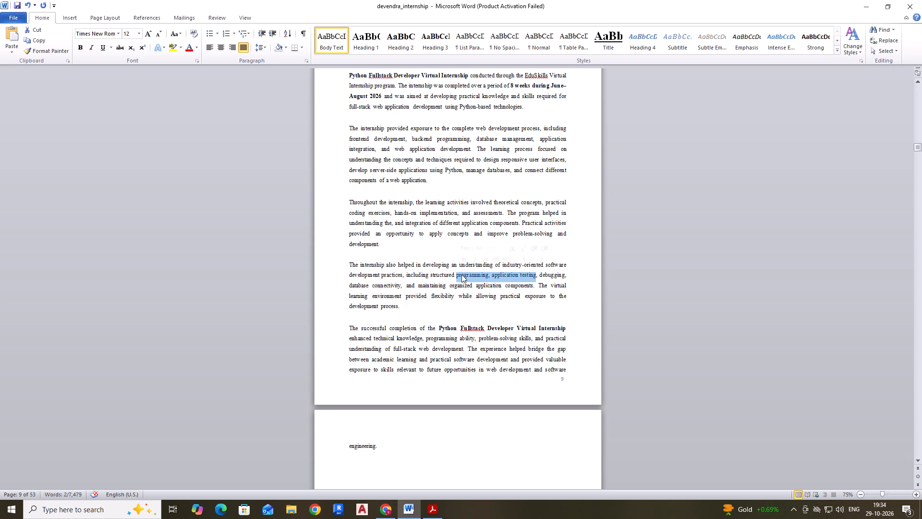
key(BackSpace)
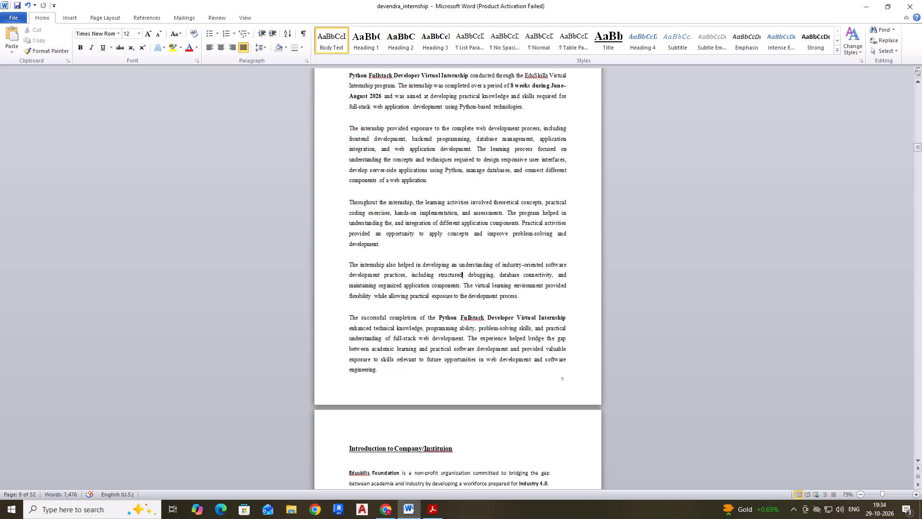
key(ctrl+s)
Look through the report from page 7 to the Backend Development section on page 17 for nearly empty overflow pages.
scroll(383, 362, up, 7)
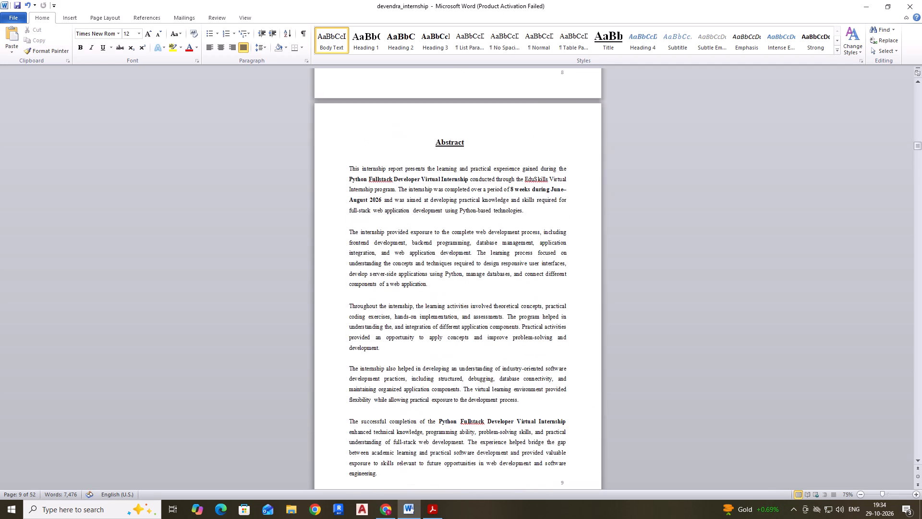
scroll(383, 362, up, 20)
scroll(383, 362, up, 18)
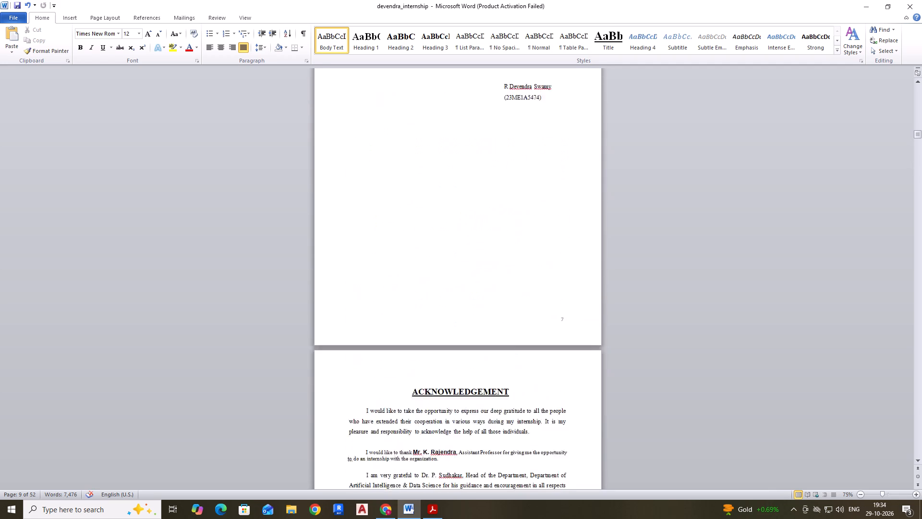
scroll(383, 362, up, 5)
scroll(383, 362, down, 20)
scroll(383, 362, down, 19)
scroll(383, 362, down, 3)
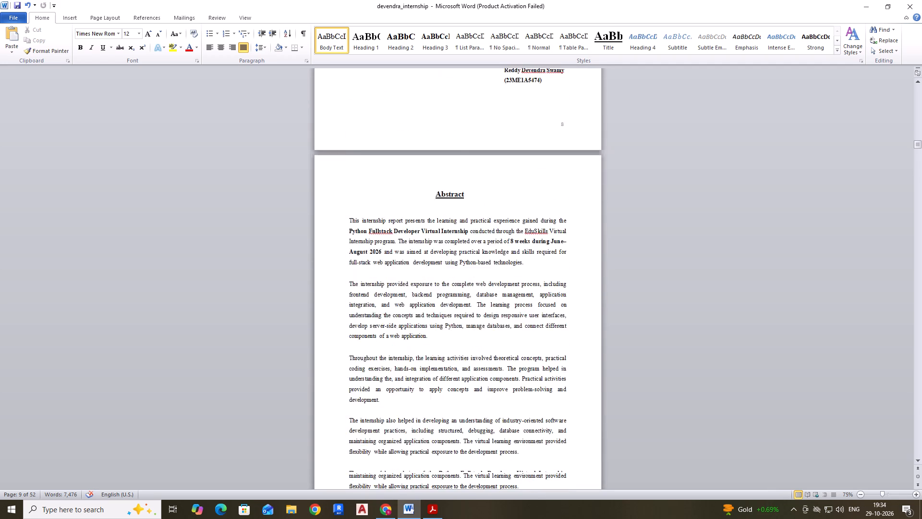
scroll(383, 362, down, 20)
scroll(383, 362, down, 20)
scroll(383, 362, down, 11)
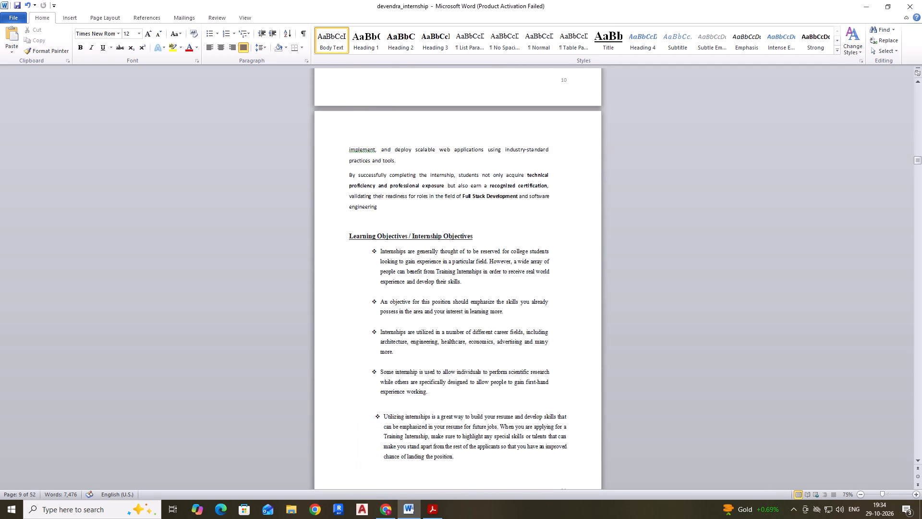
scroll(383, 362, down, 20)
scroll(383, 362, down, 20)
scroll(383, 362, down, 11)
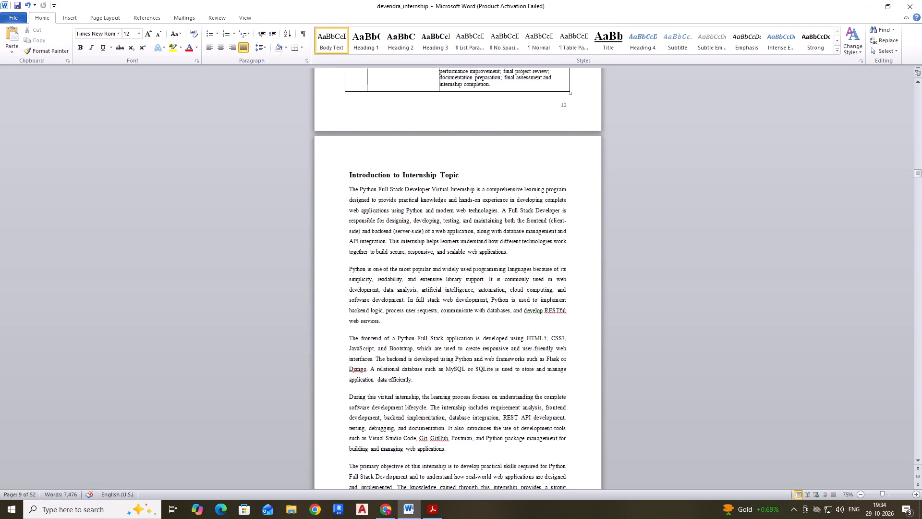
scroll(383, 362, down, 20)
scroll(383, 362, down, 20)
scroll(383, 362, down, 11)
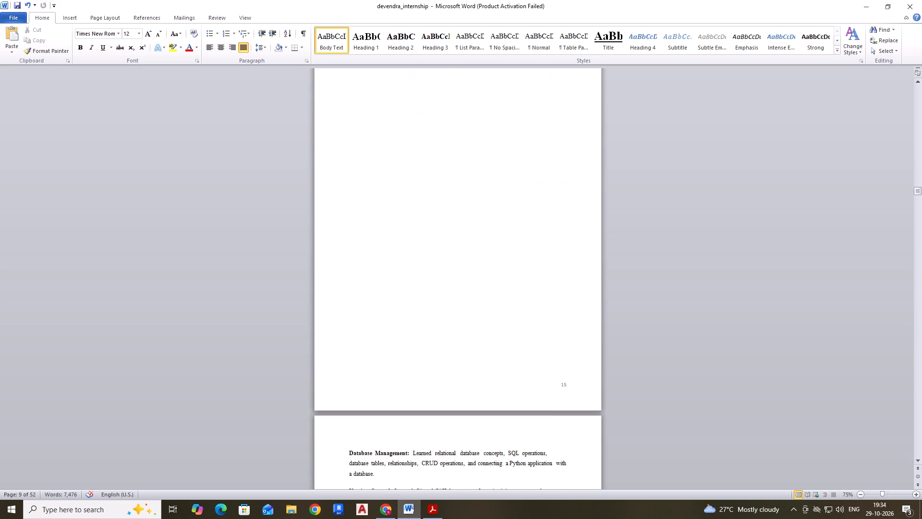
scroll(383, 362, down, 14)
scroll(383, 362, down, 14)
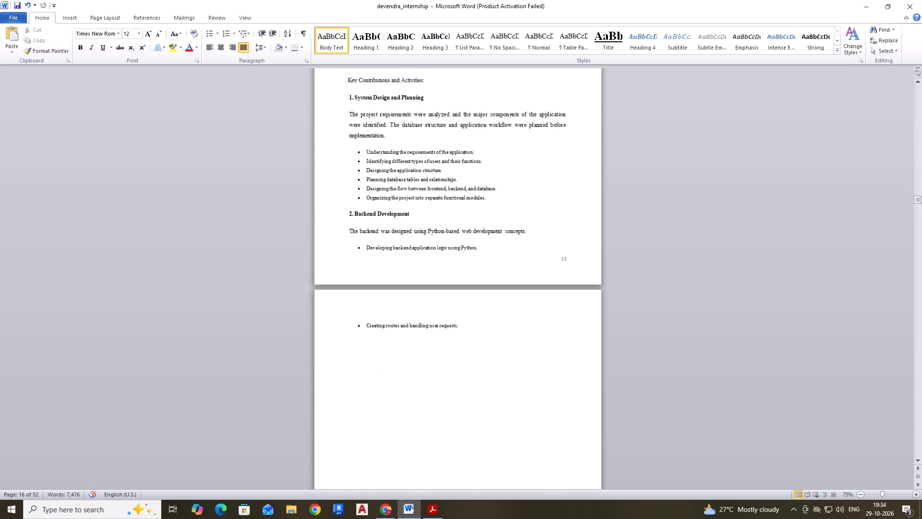
scroll(400, 260, up, 18)
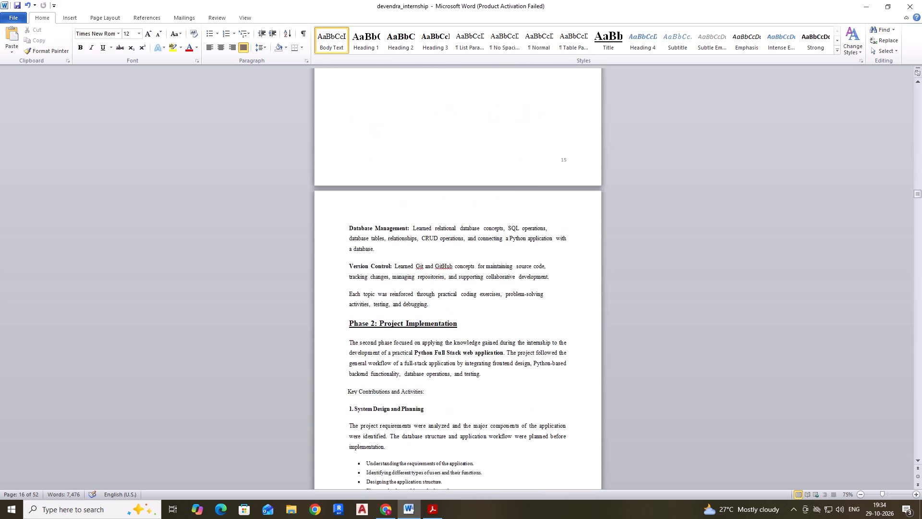
scroll(400, 260, up, 20)
scroll(400, 260, up, 7)
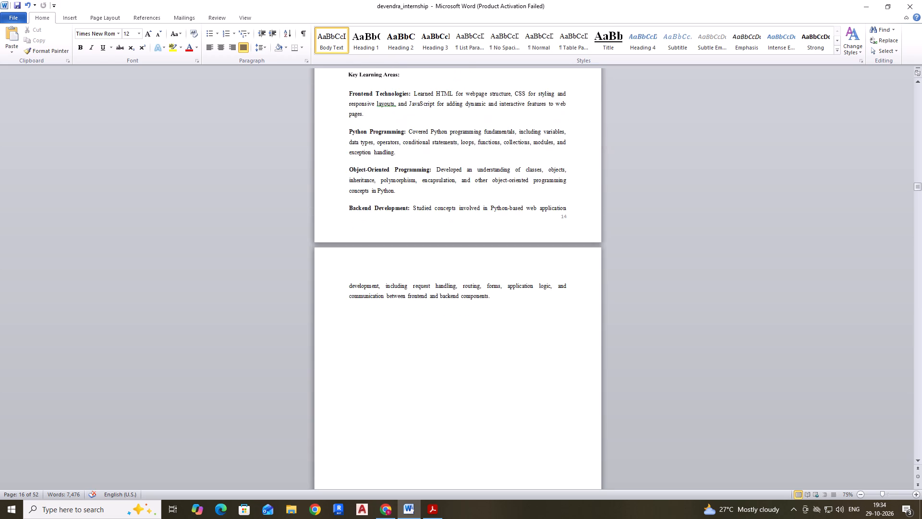
scroll(400, 260, up, 15)
scroll(400, 260, down, 1)
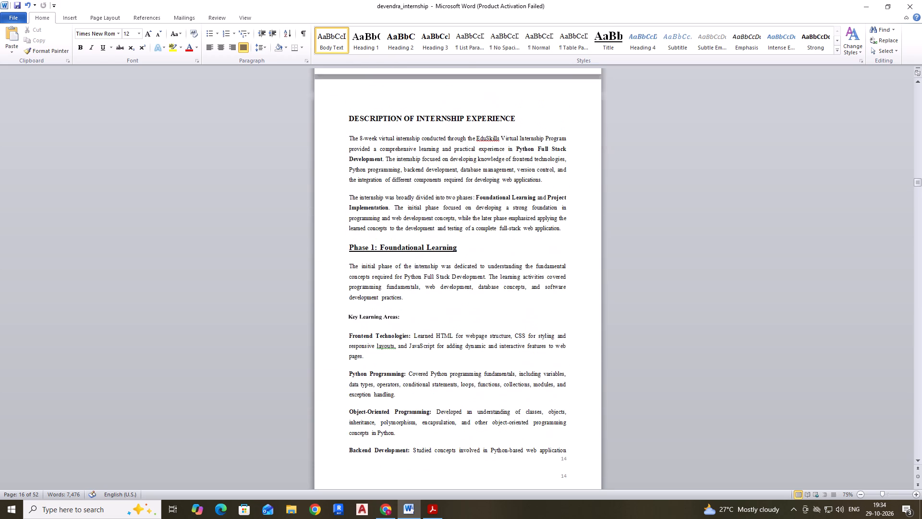
scroll(400, 260, down, 9)
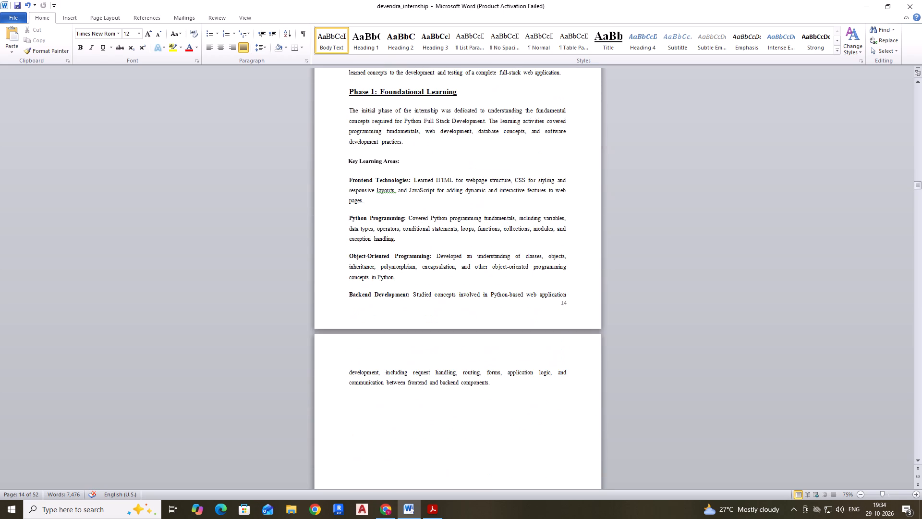
scroll(400, 260, down, 3)
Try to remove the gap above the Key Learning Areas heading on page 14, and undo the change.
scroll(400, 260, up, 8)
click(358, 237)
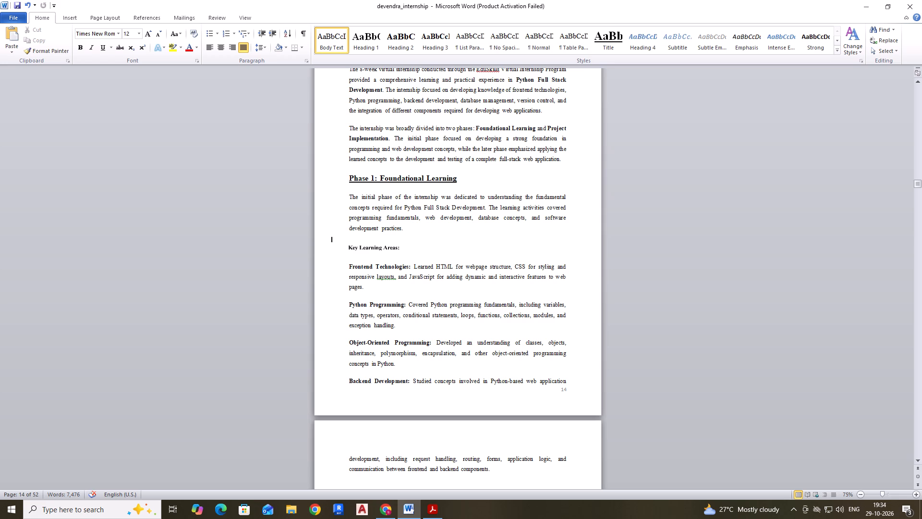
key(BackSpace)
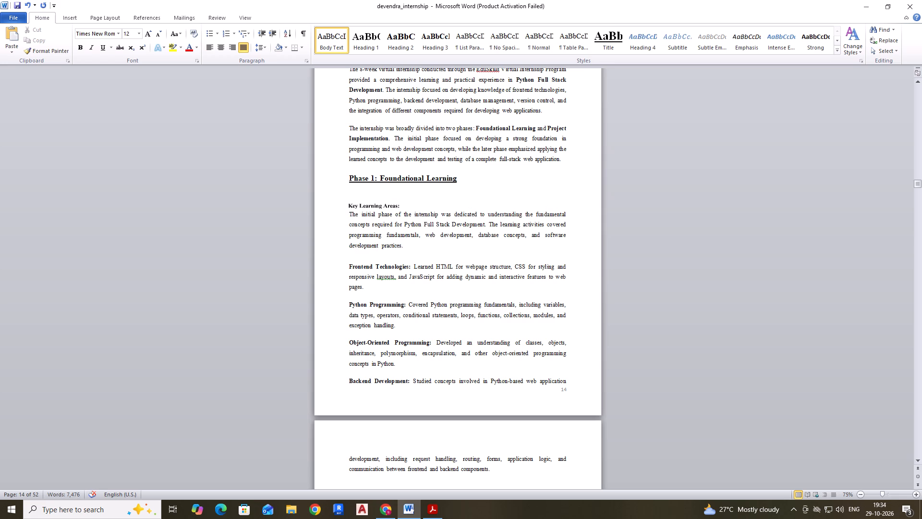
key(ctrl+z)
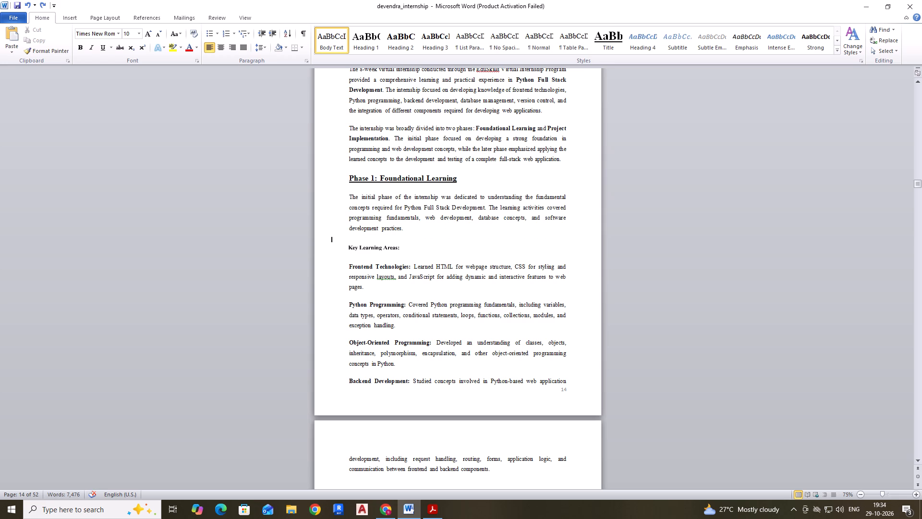
In the first paragraph of Description of Internship Experience, delete "the integration of different components required for developing" and "focused on".
scroll(367, 233, up, 6)
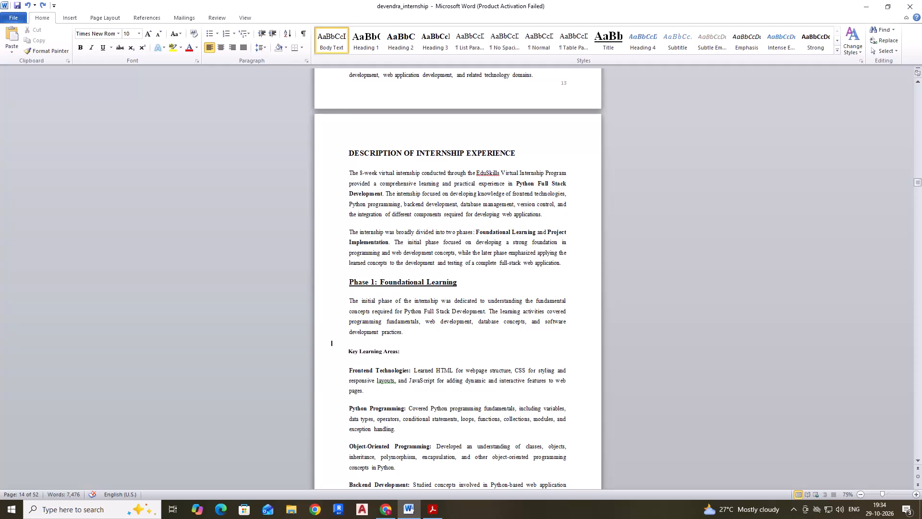
drag(379, 183, 431, 185)
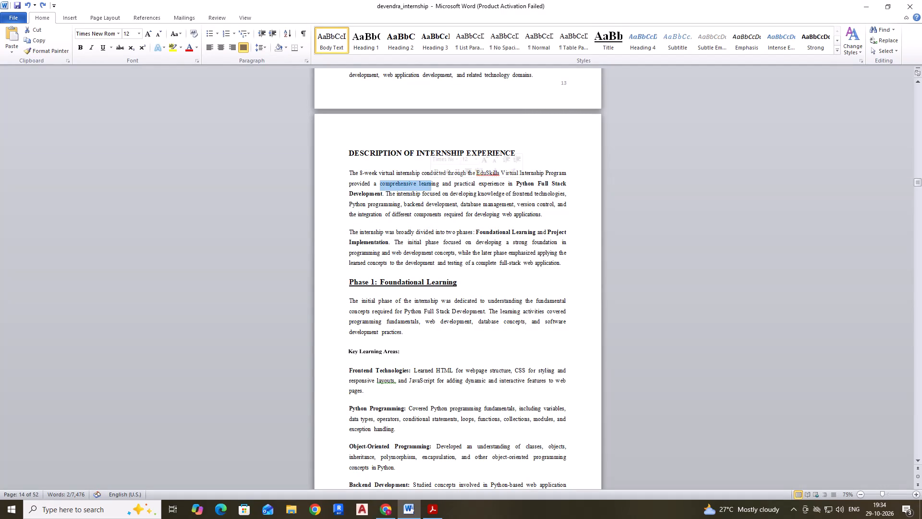
click(427, 210)
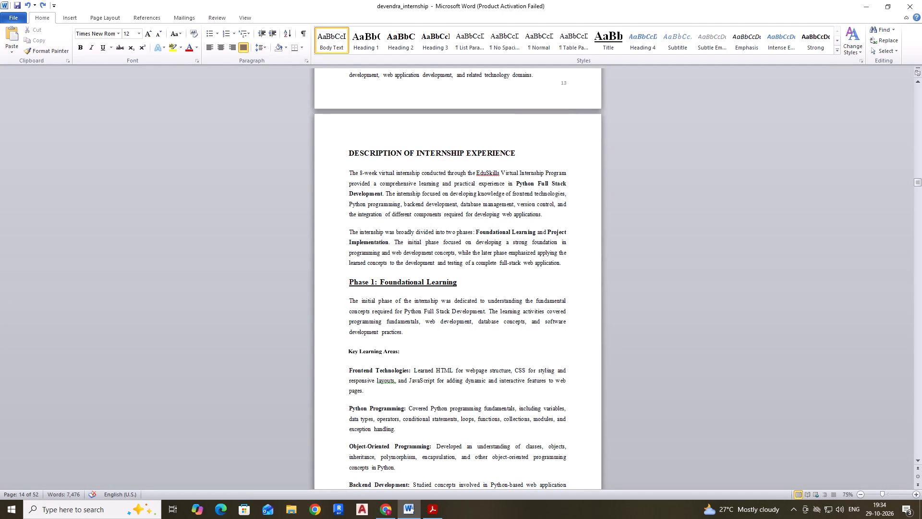
drag(350, 213, 557, 210)
drag(557, 210, 509, 215)
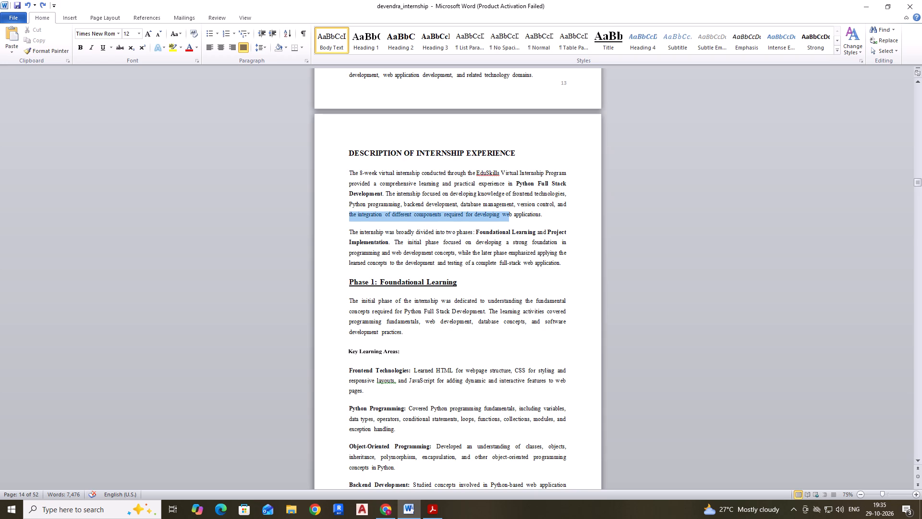
drag(509, 215, 501, 214)
key(BackSpace)
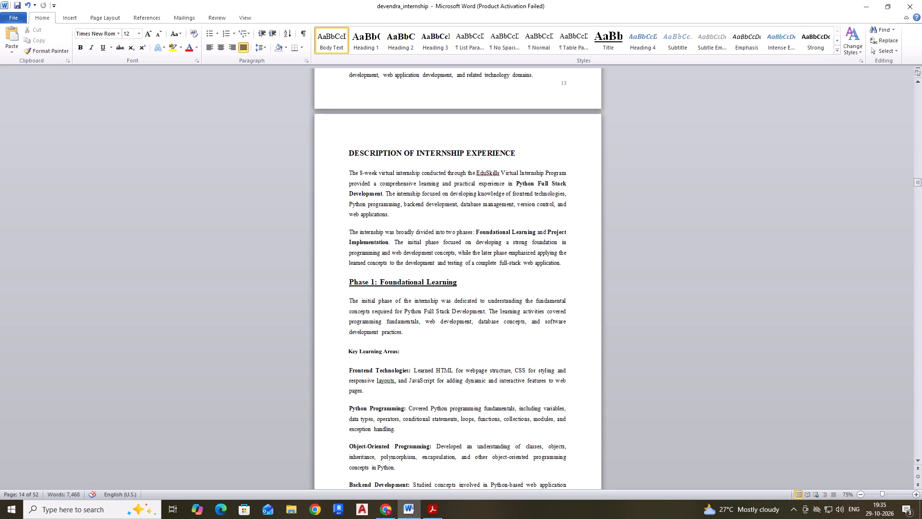
drag(422, 192, 447, 193)
drag(447, 193, 448, 193)
key(BackSpace)
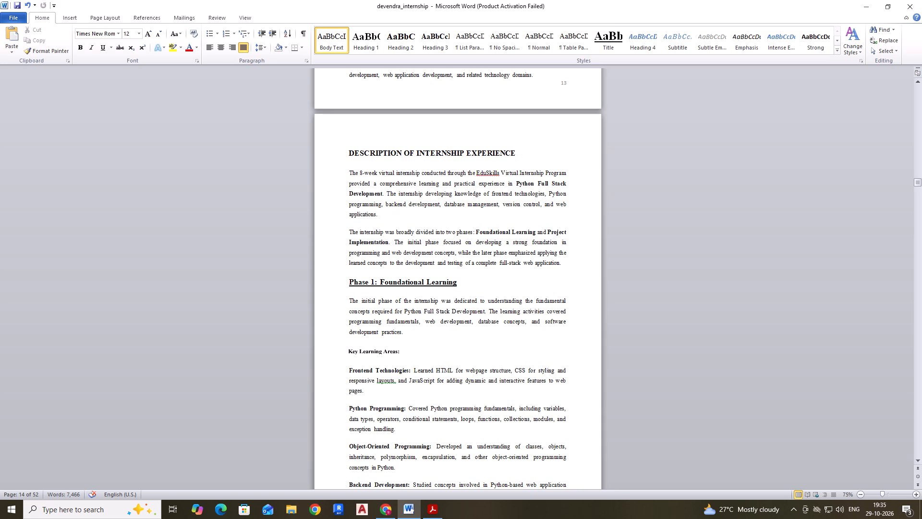
Under Phase 1, delete "programming fundamentals," from the introductory paragraph and the closing word "pages." from the Frontend Technologies paragraph.
drag(352, 321, 377, 326)
drag(377, 326, 423, 322)
key(BackSpace)
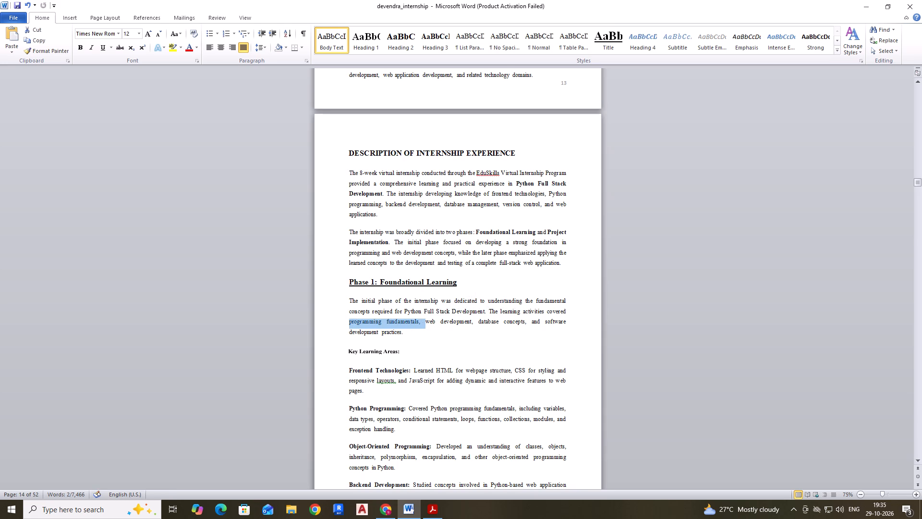
scroll(419, 320, down, 10)
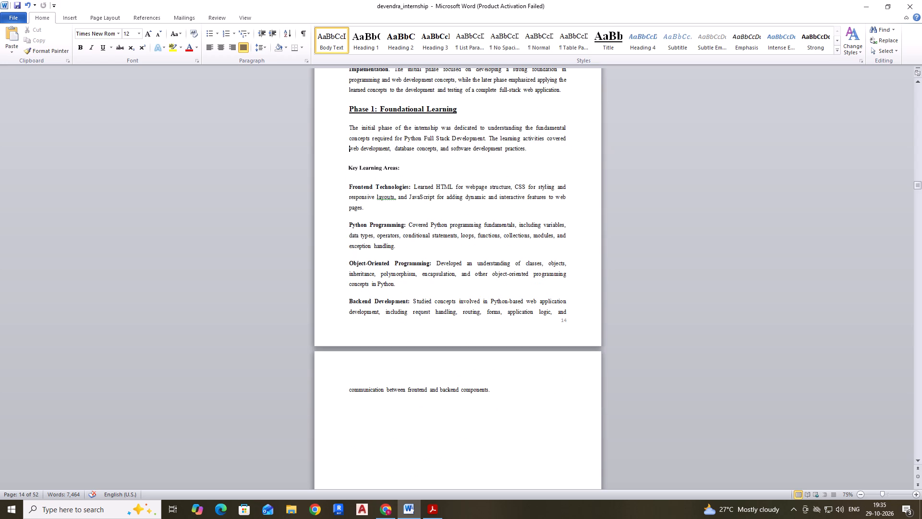
drag(369, 210, 350, 205)
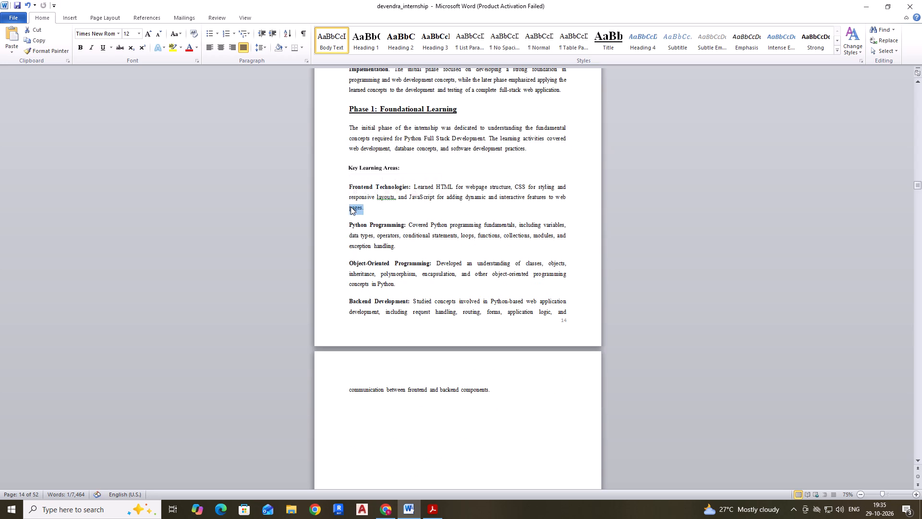
key(BackSpace)
scroll(409, 270, down, 5)
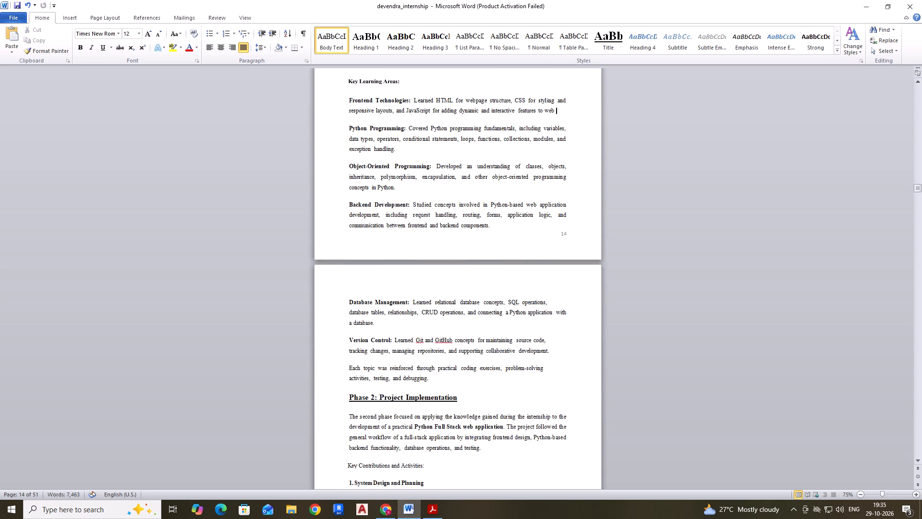
Look over pages 14 to 16 for overflow between pages and for content to trim.
scroll(409, 270, down, 20)
scroll(409, 270, down, 1)
scroll(409, 270, up, 1)
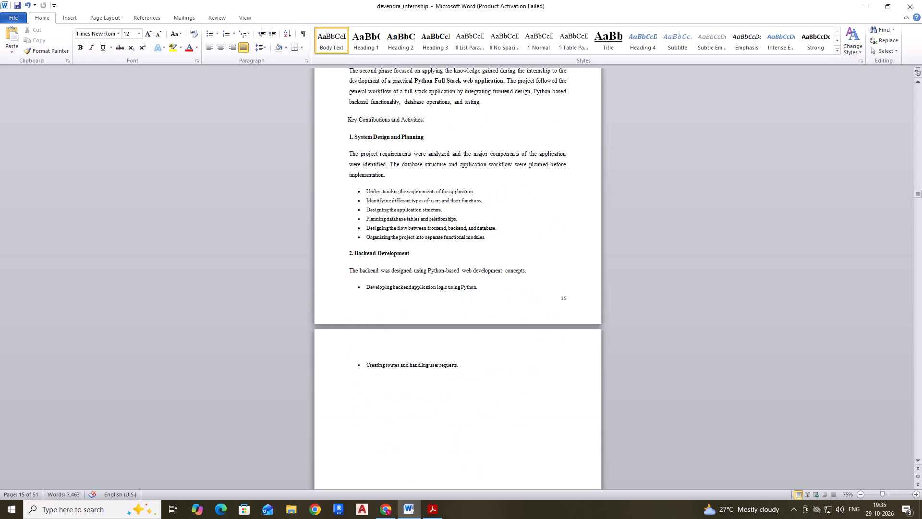
scroll(409, 270, up, 6)
scroll(409, 270, down, 4)
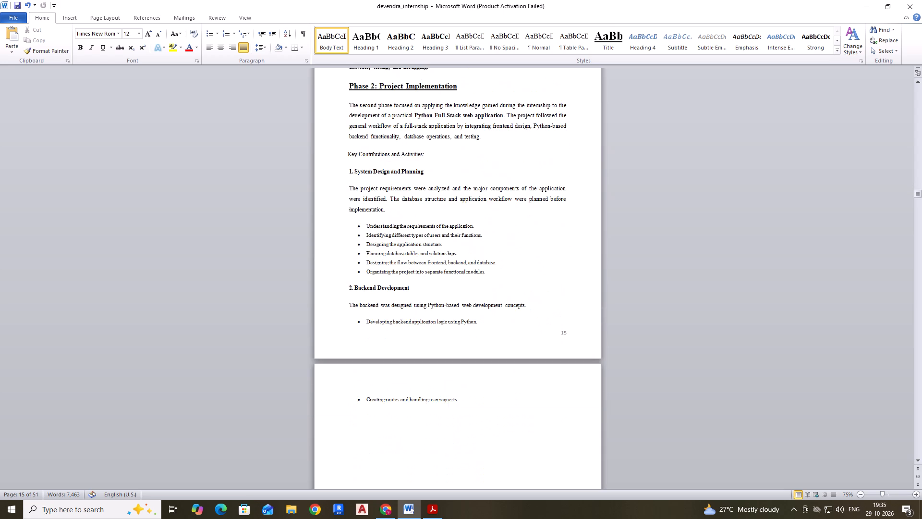
scroll(409, 270, down, 7)
scroll(409, 270, up, 20)
scroll(409, 270, up, 7)
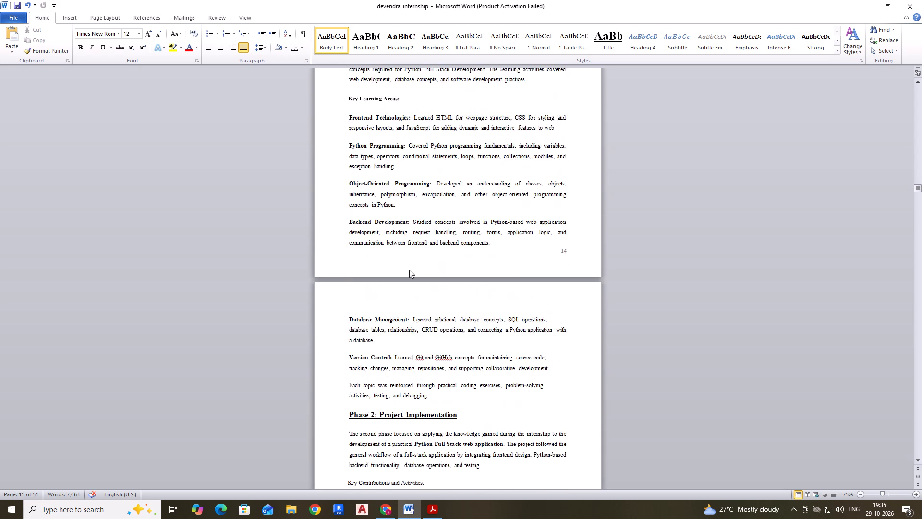
scroll(409, 270, up, 17)
scroll(409, 270, down, 12)
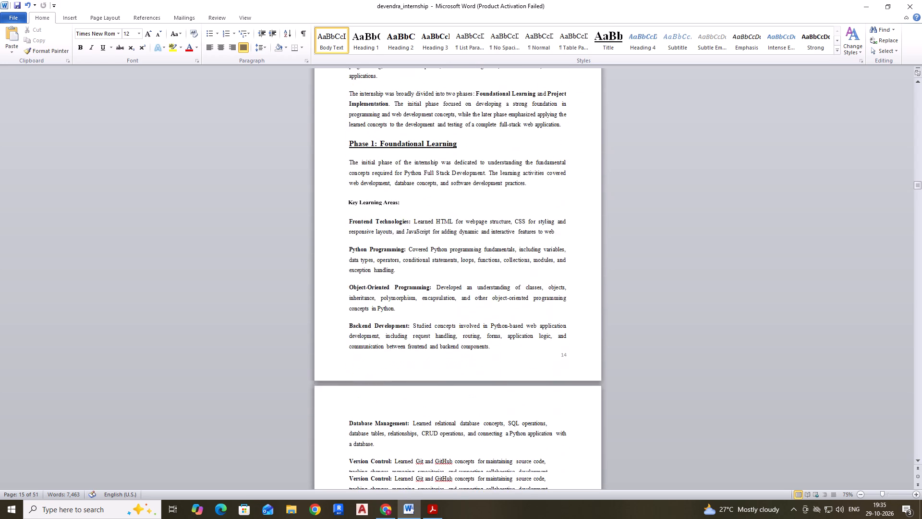
scroll(409, 270, down, 14)
scroll(409, 270, down, 8)
scroll(409, 270, up, 1)
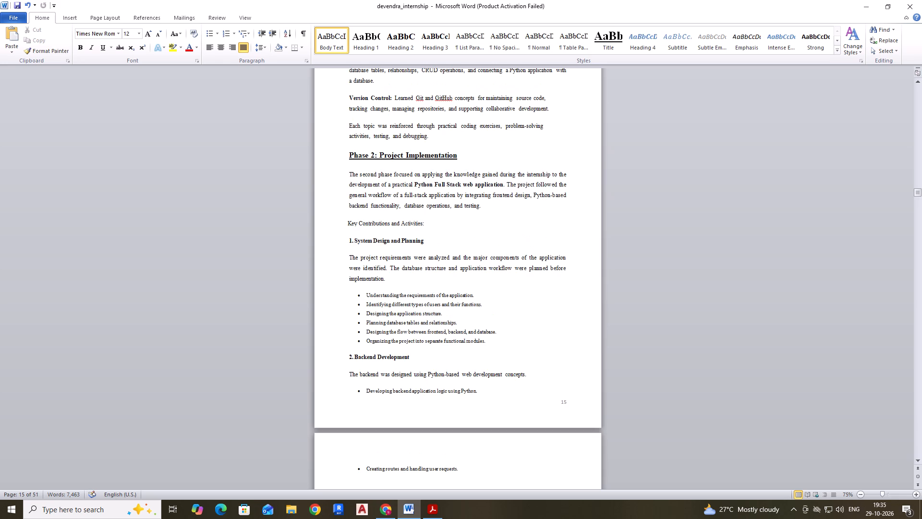
scroll(409, 270, down, 9)
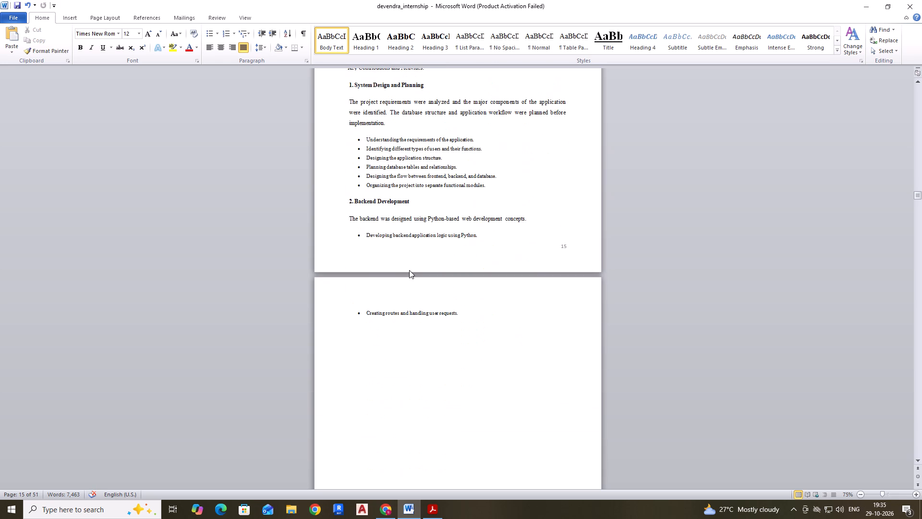
scroll(409, 270, down, 3)
scroll(409, 270, up, 9)
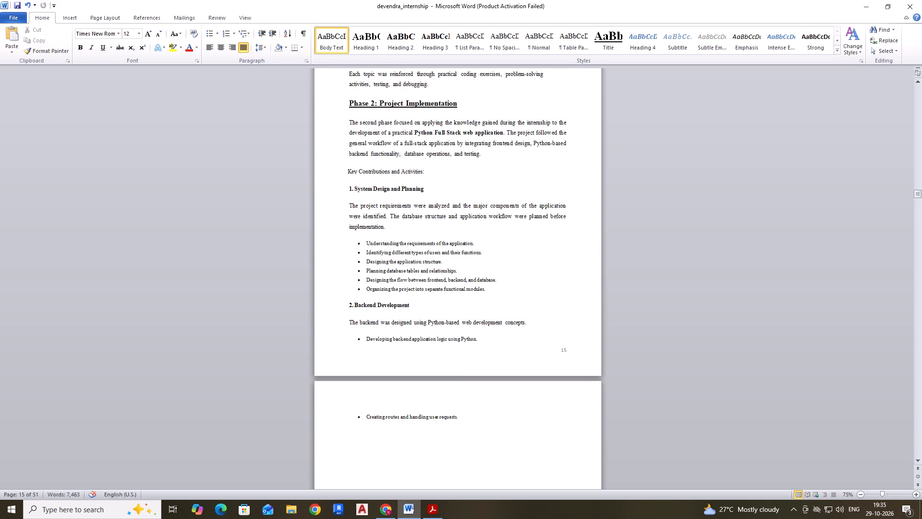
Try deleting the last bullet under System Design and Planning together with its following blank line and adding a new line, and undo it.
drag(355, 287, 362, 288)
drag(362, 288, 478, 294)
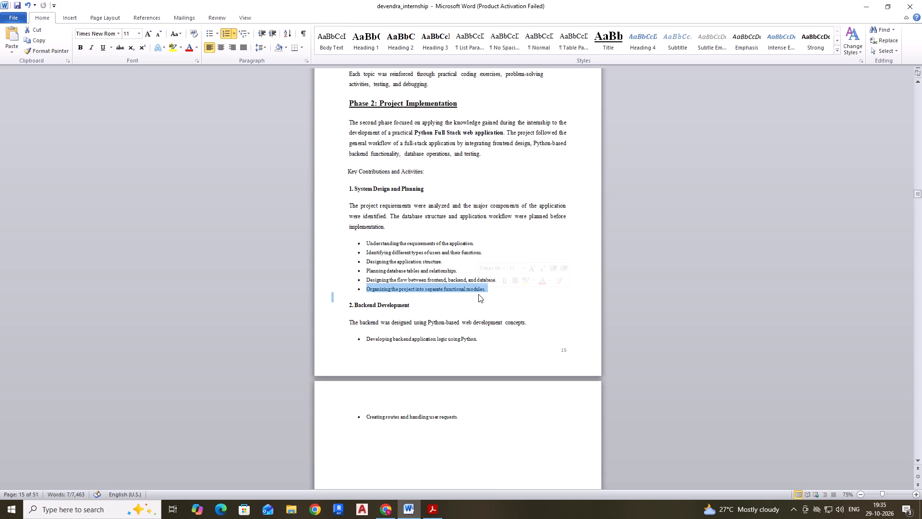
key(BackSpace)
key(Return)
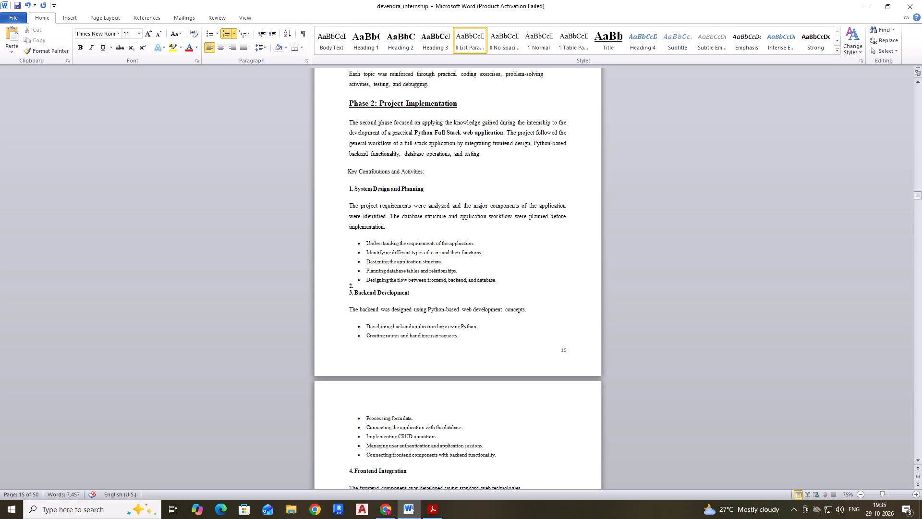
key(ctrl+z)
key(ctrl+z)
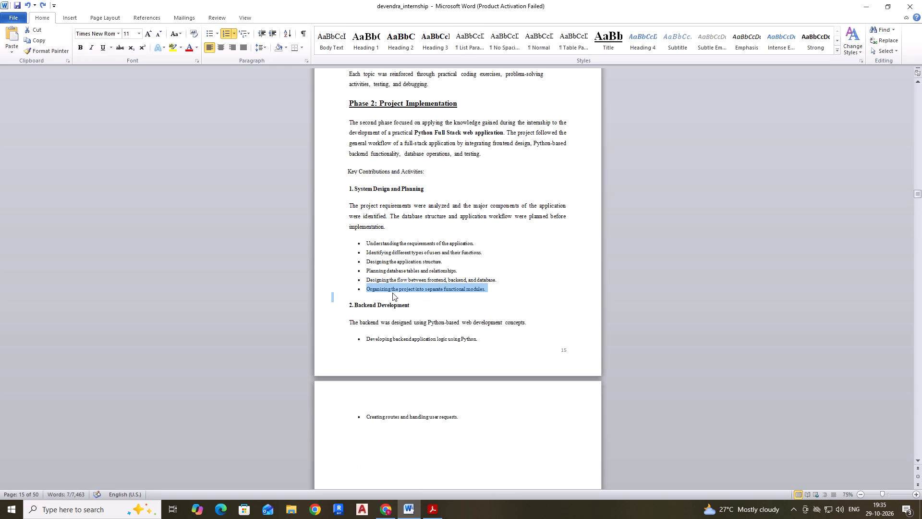
Delete the bullet "Organizing the project into separate functional modules.", keep an unbulleted blank line above Backend Development, and save the report.
click(497, 282)
drag(497, 282, 486, 291)
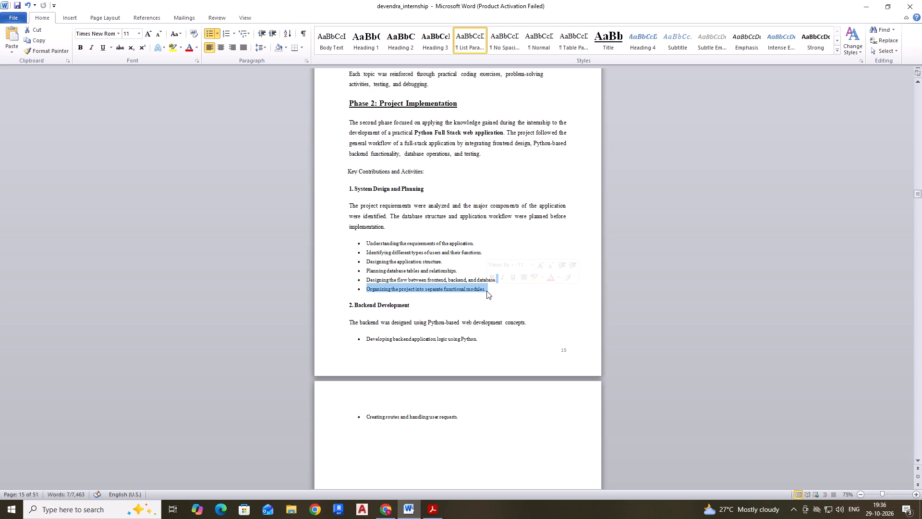
key(BackSpace)
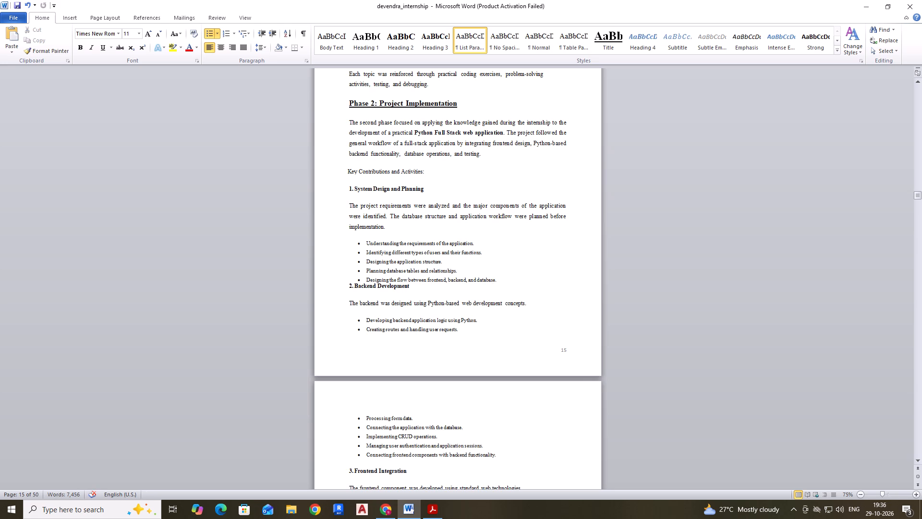
key(Return)
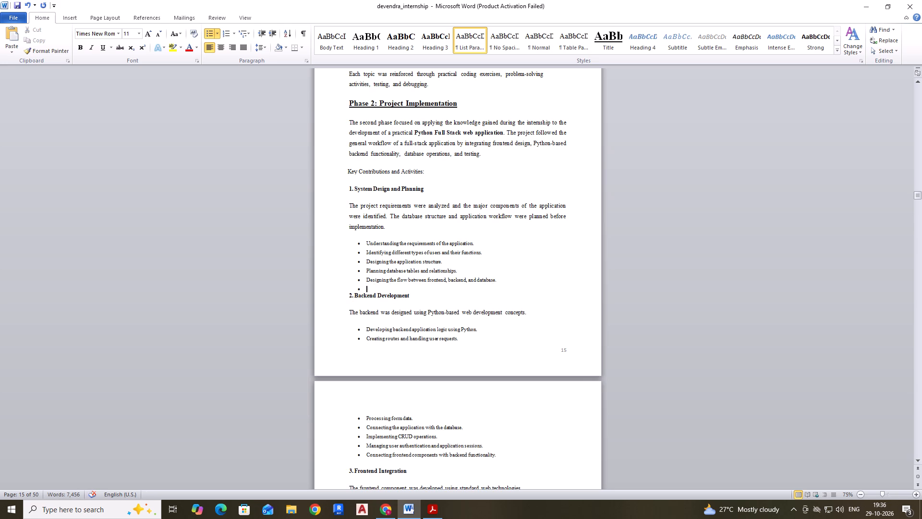
key(Left)
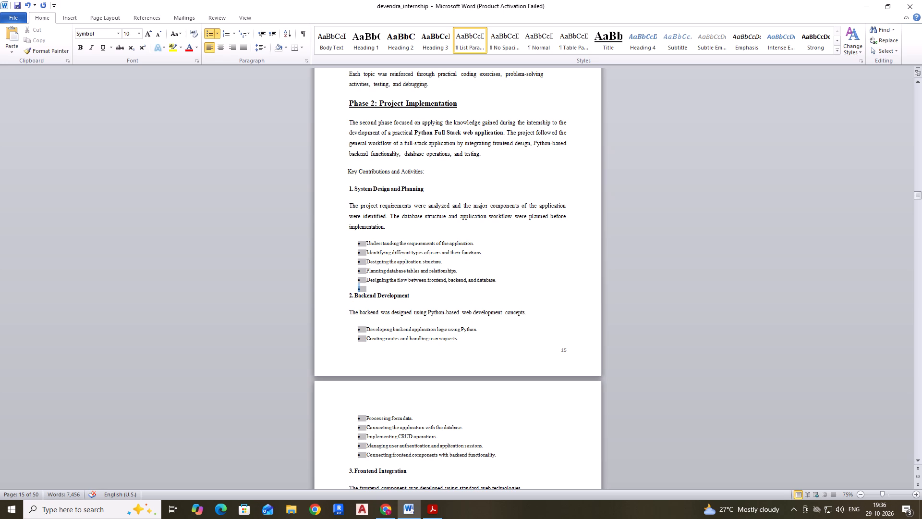
key(BackSpace)
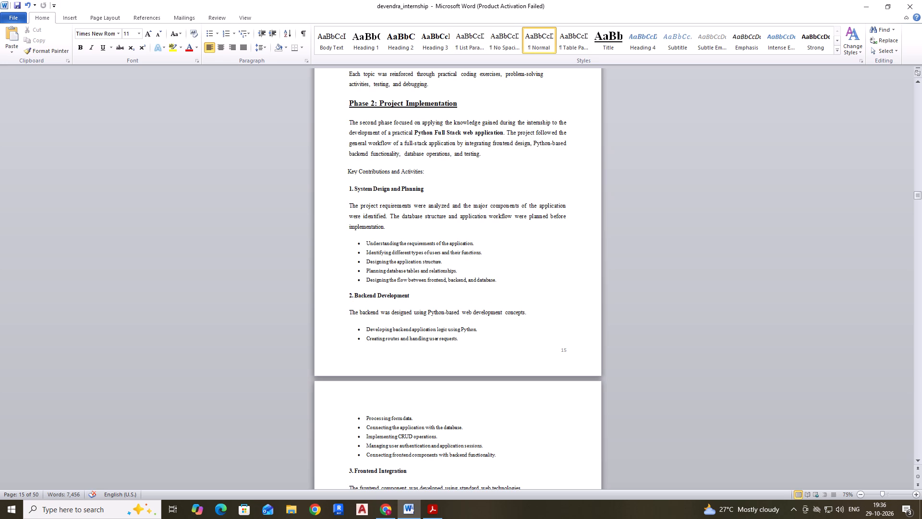
scroll(444, 284, down, 9)
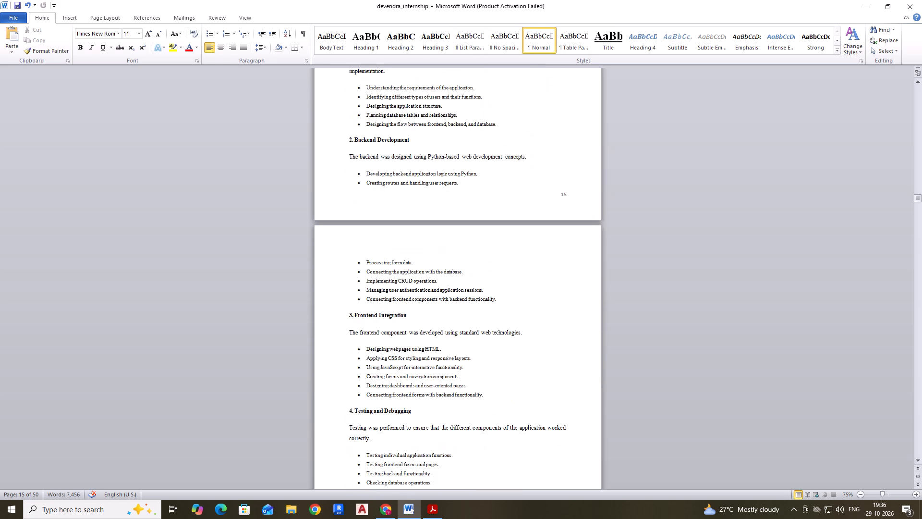
scroll(444, 284, down, 16)
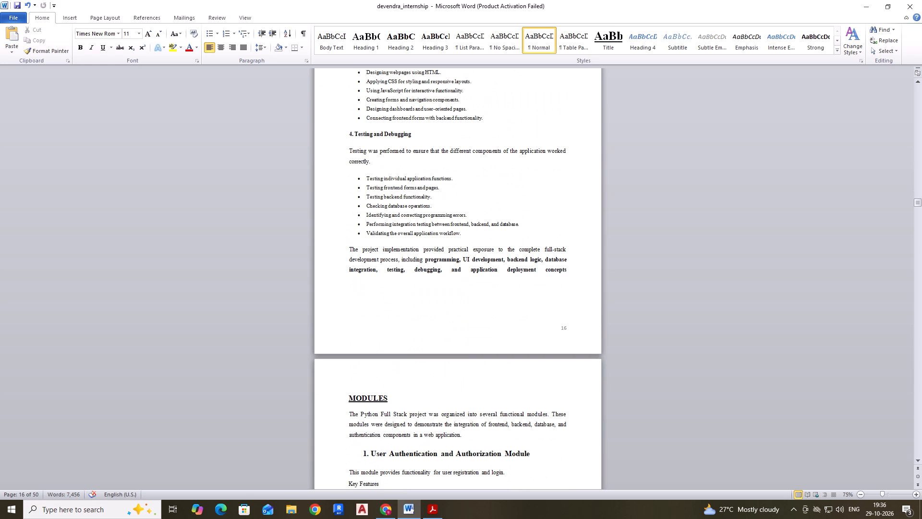
key(ctrl+s)
Look through the report from page 16 to the Bibliography for overflow text and nearly empty pages.
scroll(444, 284, down, 1)
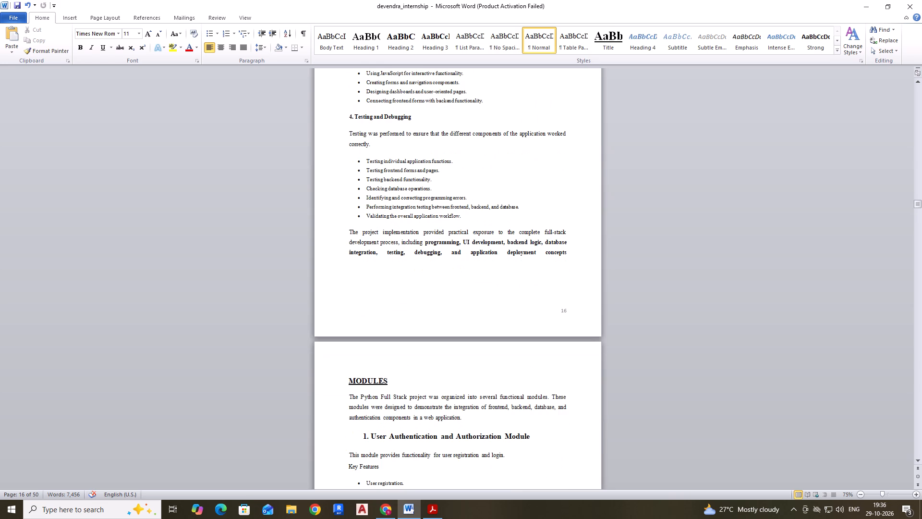
scroll(444, 284, down, 6)
scroll(444, 284, down, 16)
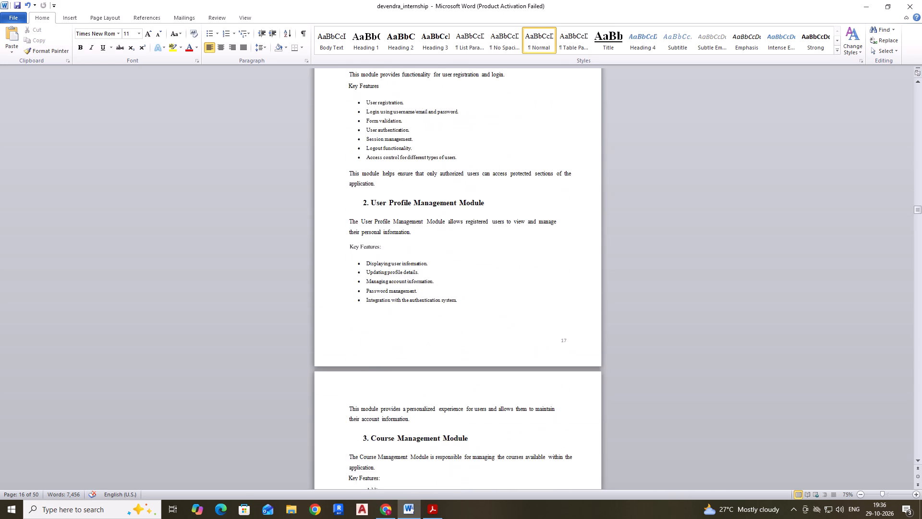
scroll(444, 284, down, 20)
scroll(444, 284, down, 13)
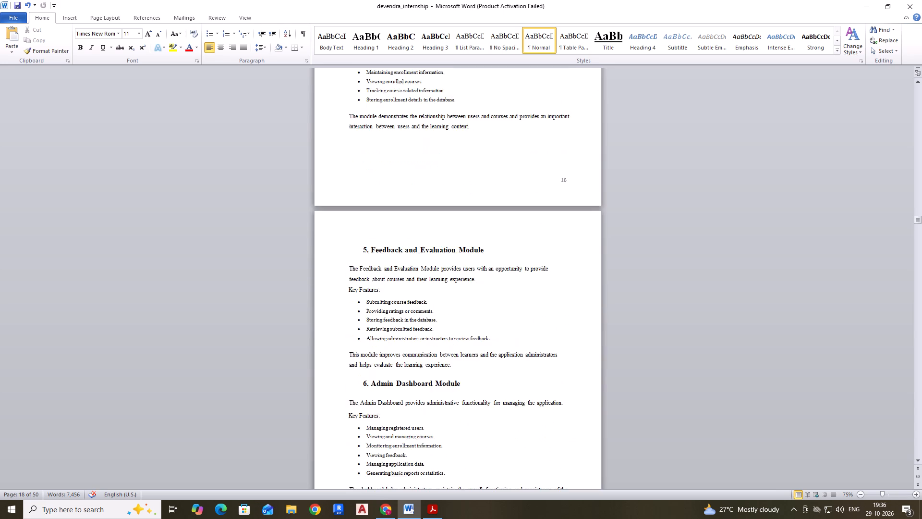
scroll(444, 284, down, 20)
scroll(444, 284, down, 20)
scroll(444, 284, down, 19)
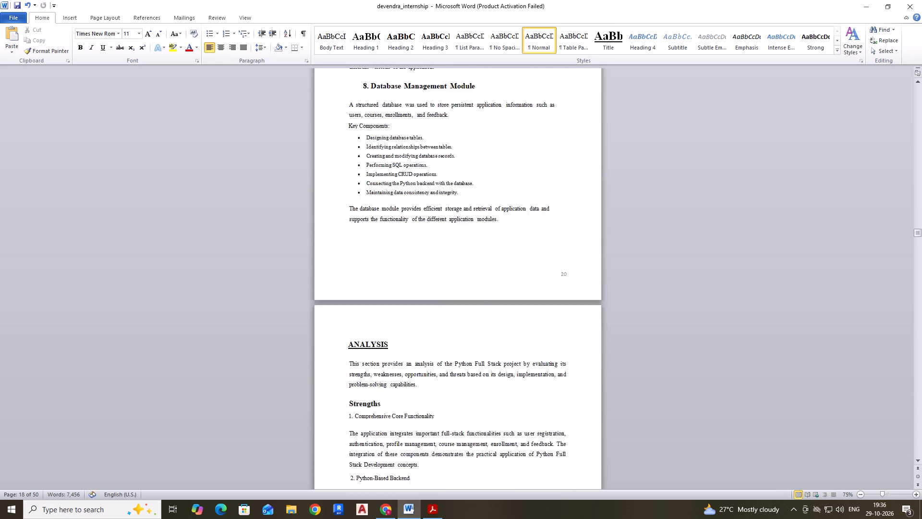
scroll(444, 284, down, 20)
scroll(444, 284, down, 20)
scroll(444, 284, down, 20)
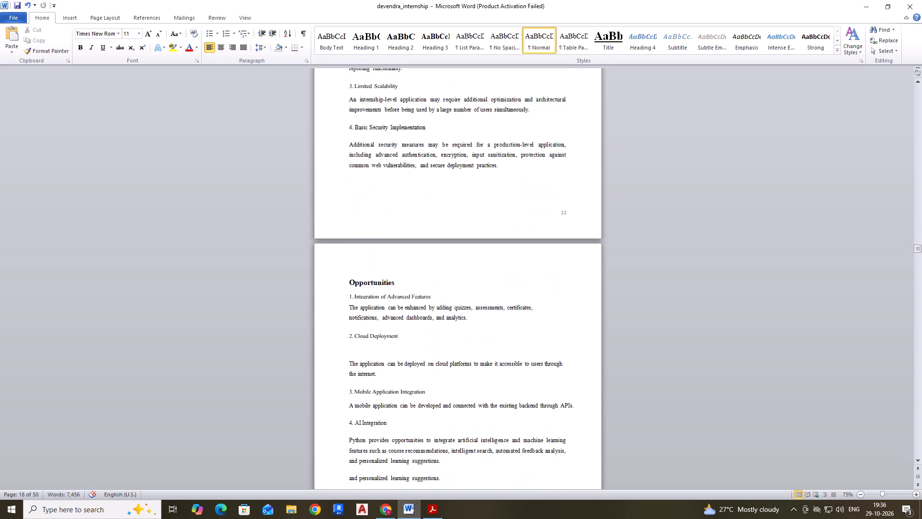
scroll(444, 284, down, 20)
scroll(444, 284, down, 20)
scroll(444, 284, down, 20)
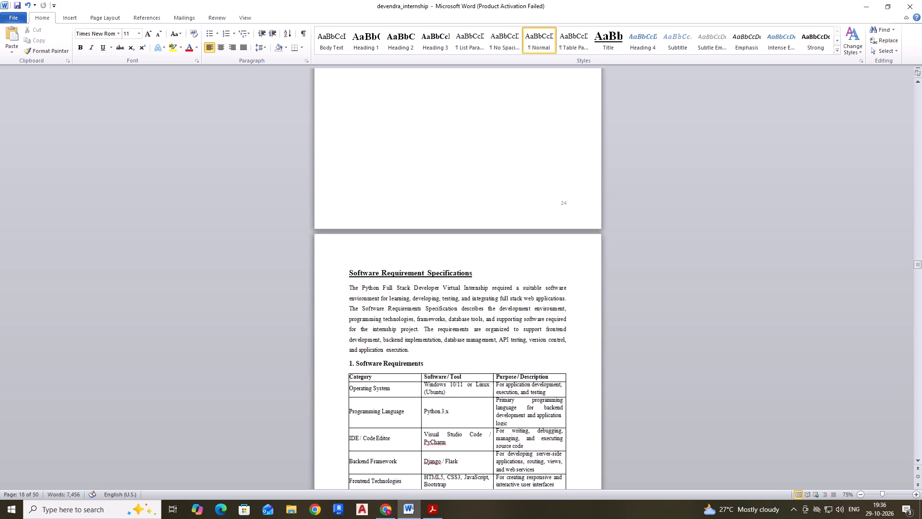
scroll(444, 284, down, 20)
scroll(444, 284, down, 20)
scroll(444, 284, down, 20)
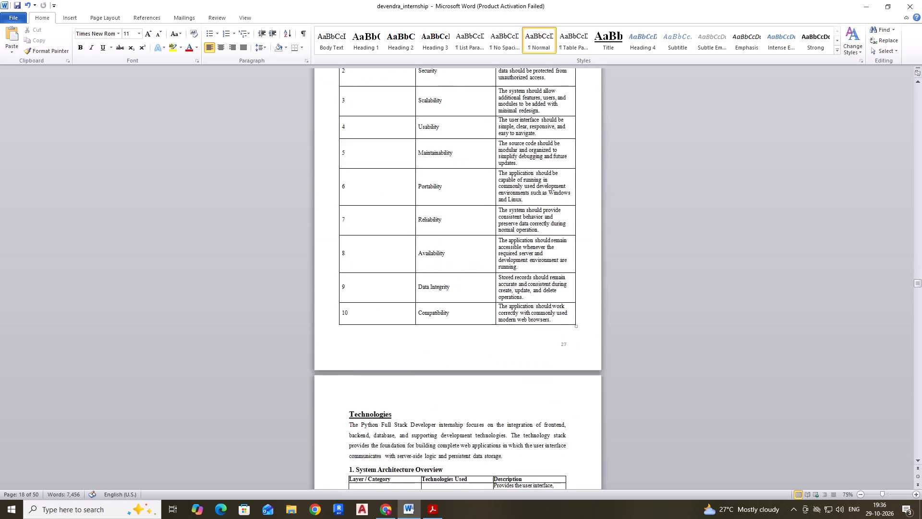
scroll(444, 284, down, 20)
scroll(444, 284, down, 20)
scroll(444, 284, down, 20)
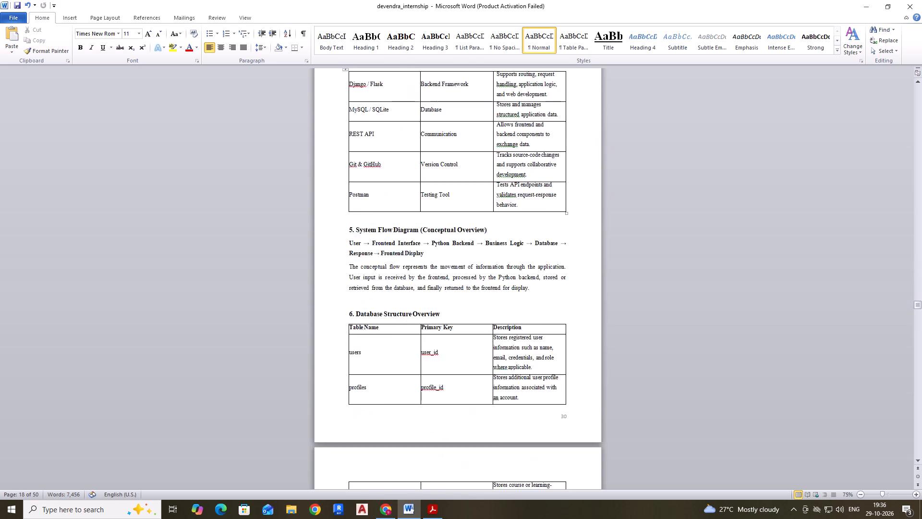
scroll(444, 284, down, 20)
scroll(444, 284, down, 20)
scroll(444, 284, down, 20)
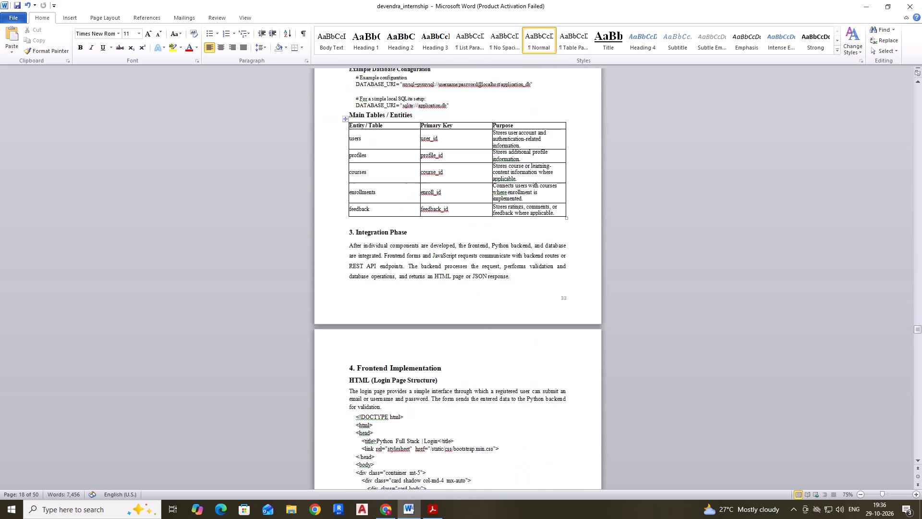
scroll(444, 284, down, 20)
scroll(444, 284, down, 20)
scroll(444, 284, down, 20)
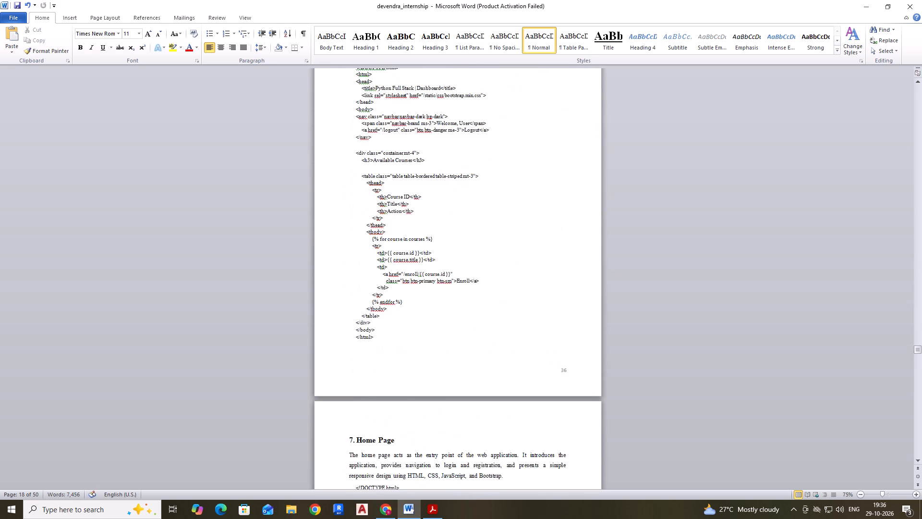
scroll(444, 284, down, 20)
scroll(444, 284, down, 20)
scroll(444, 284, down, 20)
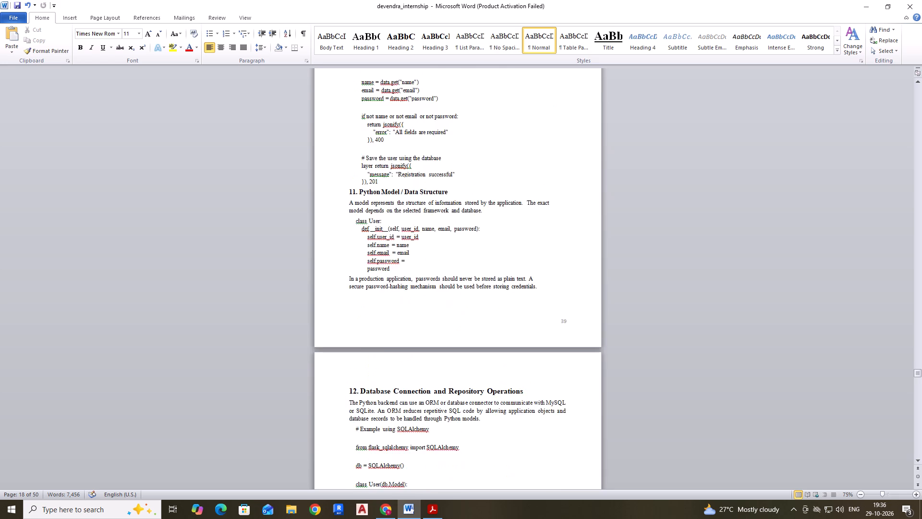
scroll(446, 285, down, 20)
scroll(446, 285, down, 20)
scroll(446, 285, down, 20)
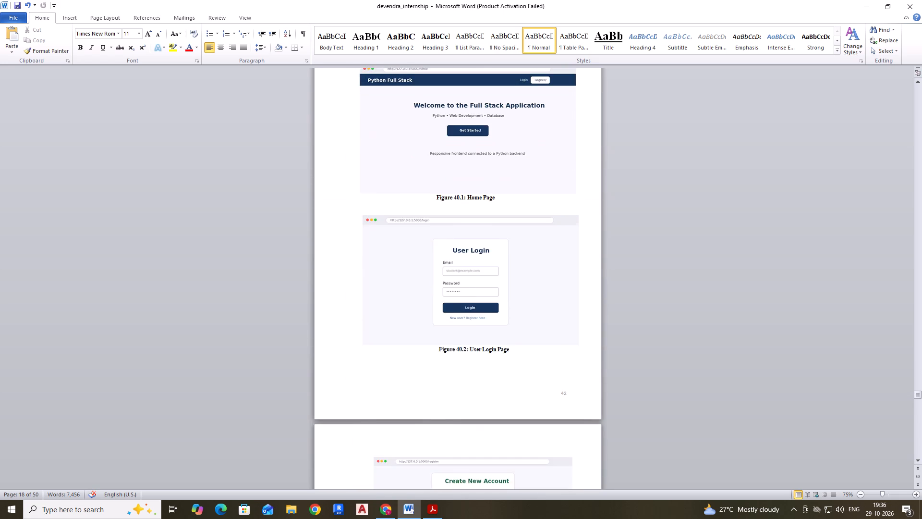
scroll(471, 294, down, 20)
scroll(471, 294, down, 20)
scroll(471, 294, down, 20)
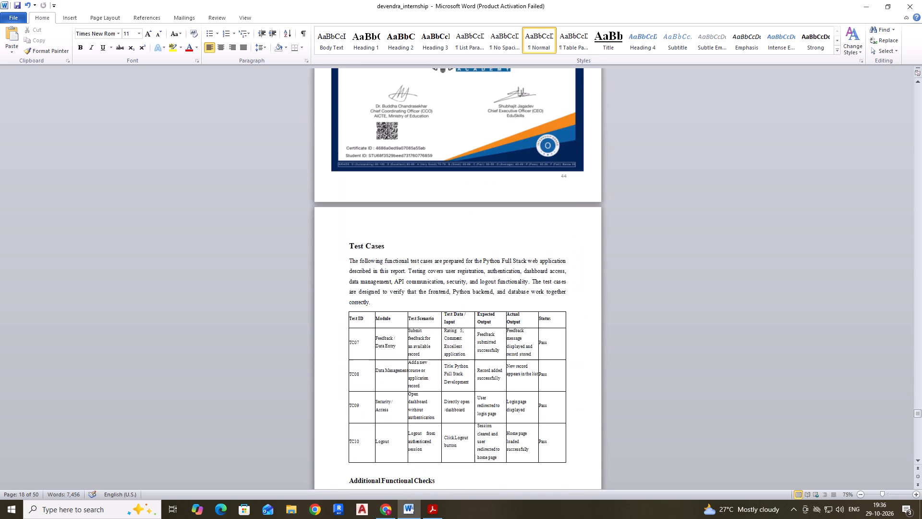
scroll(472, 294, down, 20)
scroll(472, 294, down, 20)
scroll(472, 294, down, 20)
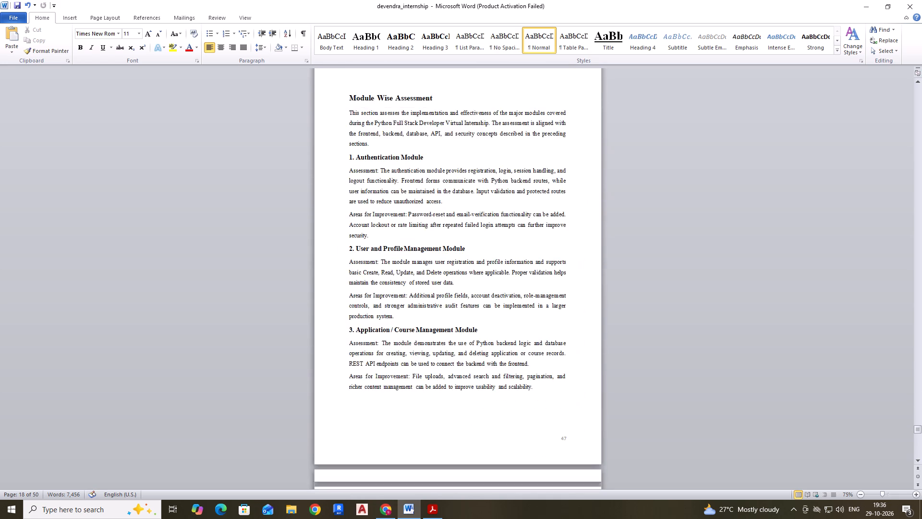
scroll(472, 294, down, 20)
scroll(472, 294, down, 20)
scroll(472, 294, down, 20)
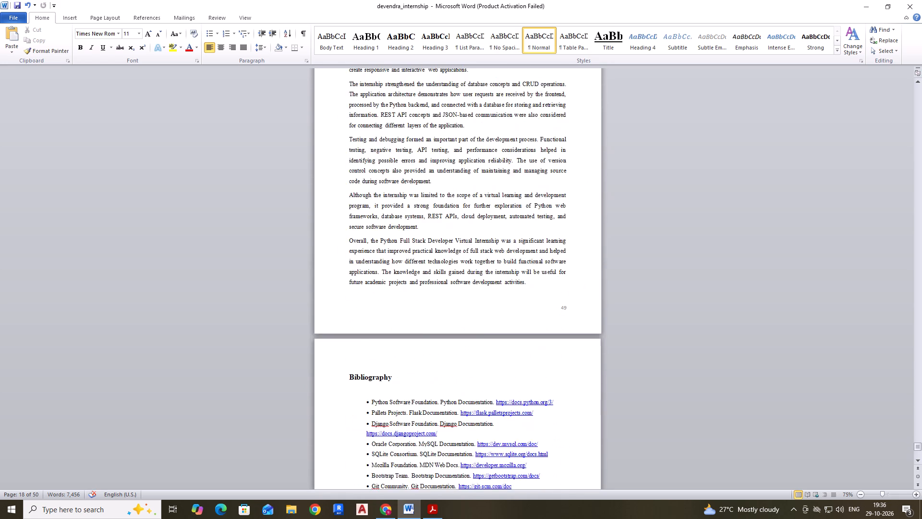
scroll(472, 294, down, 17)
scroll(472, 294, down, 13)
scroll(472, 294, up, 4)
scroll(472, 294, down, 4)
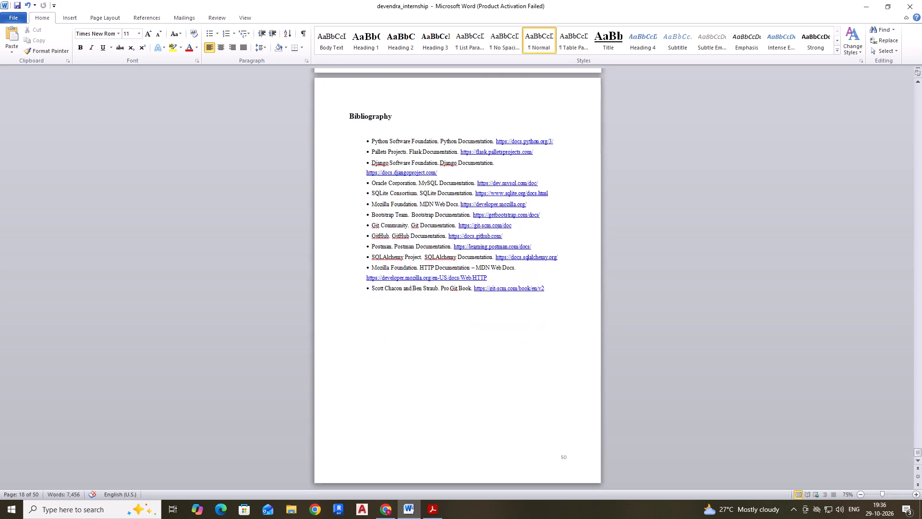
scroll(472, 294, up, 9)
scroll(472, 294, down, 13)
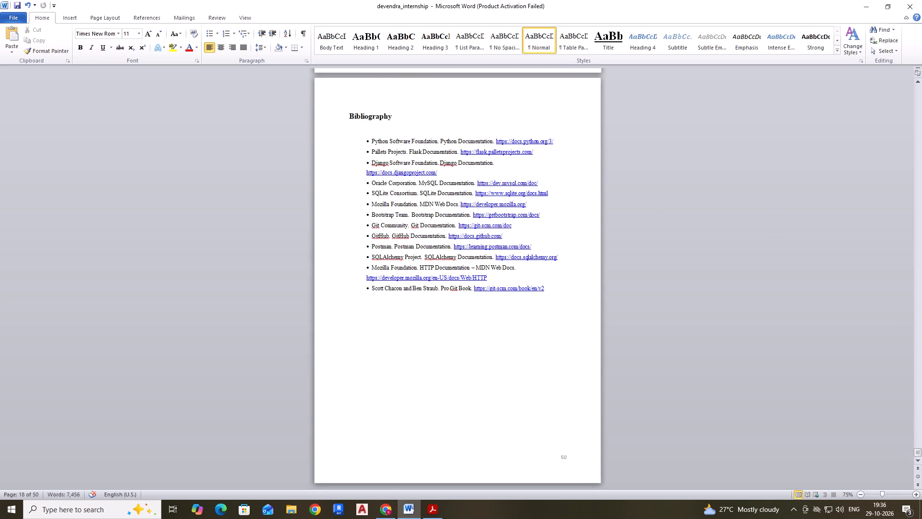
Save the devendra_internship report and close the document.
key(ctrl+s)
key(ctrl+s)
key(ctrl+s)
key(ctrl+s)
click(921, 8)
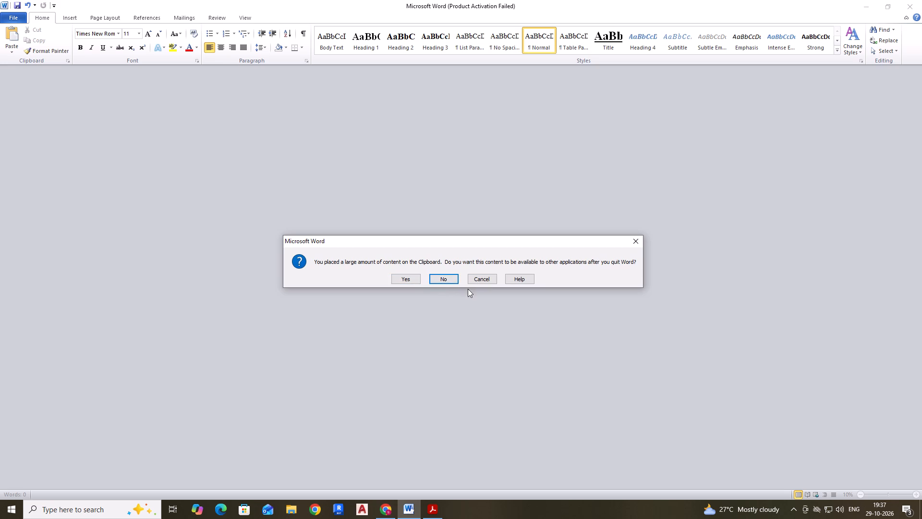
click(639, 243)
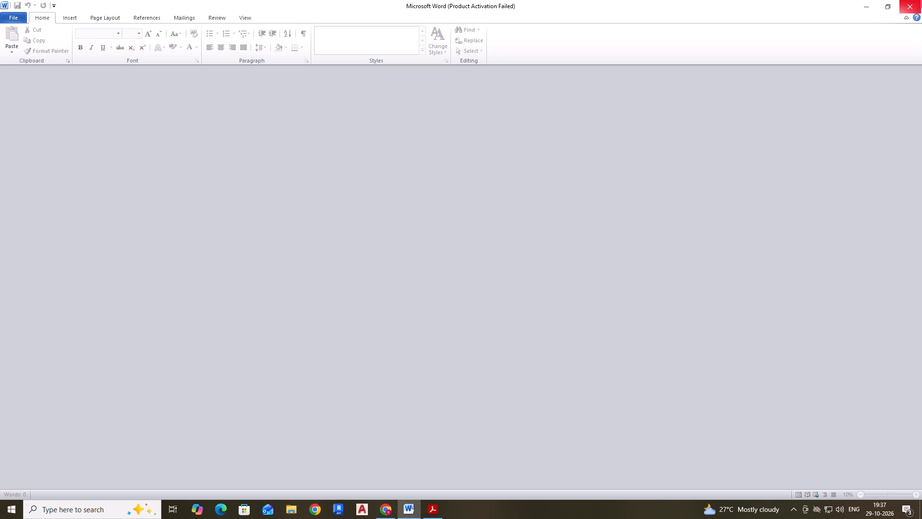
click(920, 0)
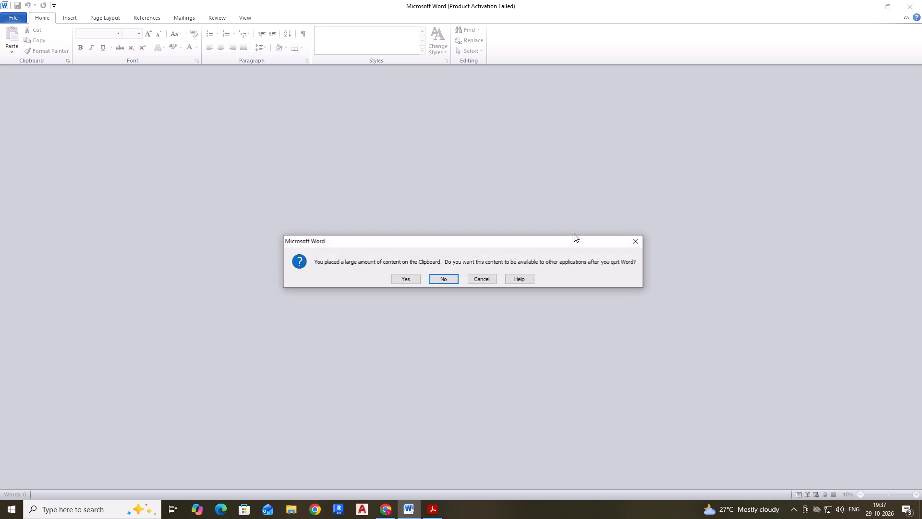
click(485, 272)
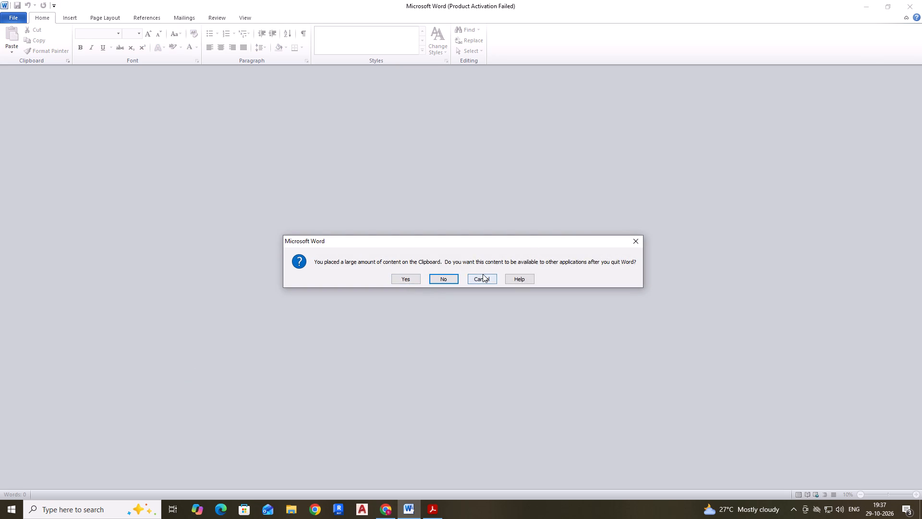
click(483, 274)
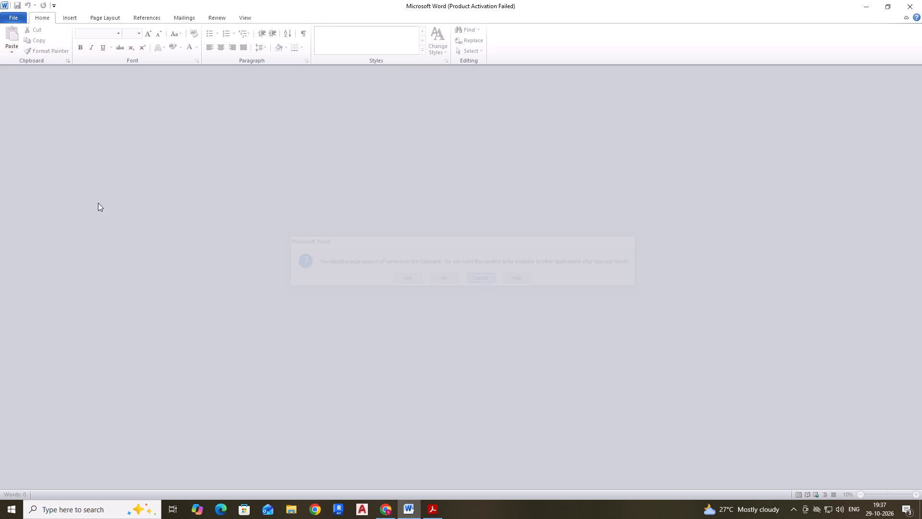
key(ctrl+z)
Quit Word without keeping the copied clipboard content available to other applications.
click(921, 0)
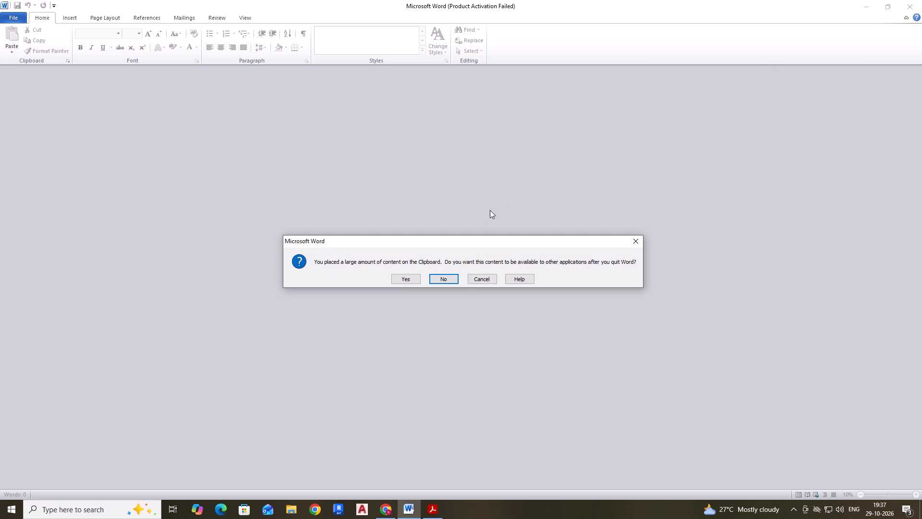
click(451, 276)
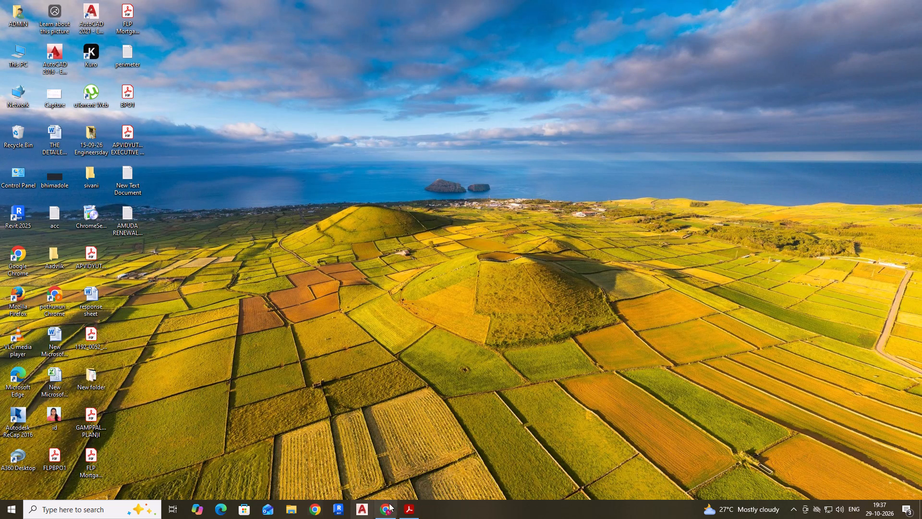
Switch to Adobe Acrobat and close the old devendra_internship.pdf.
click(407, 509)
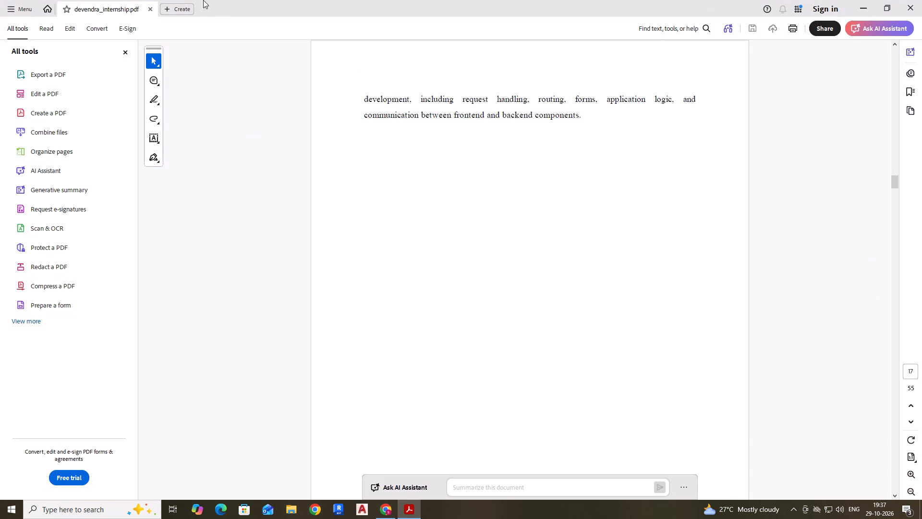
click(146, 5)
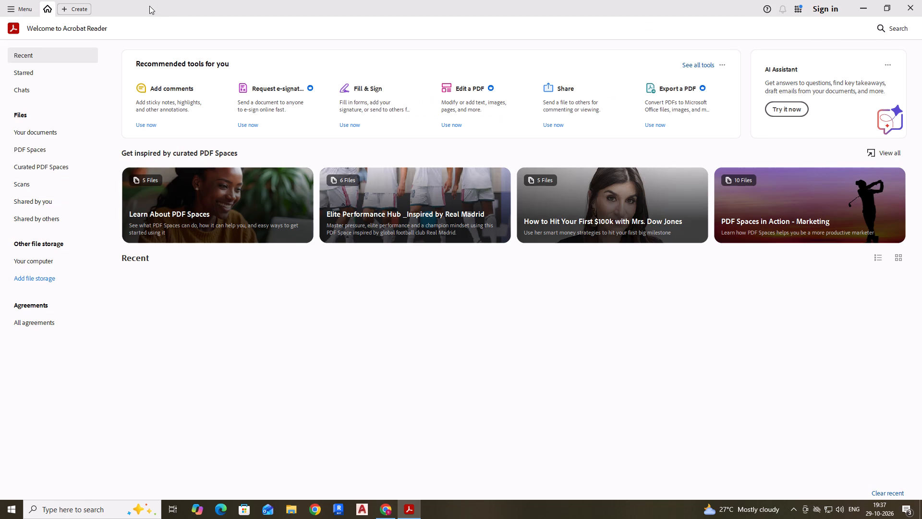
Close Acrobat Reader.
click(921, 0)
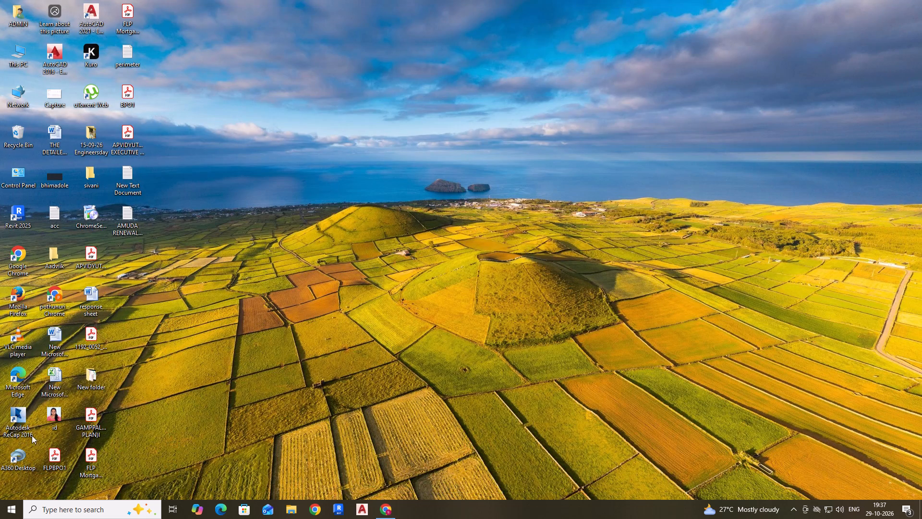
Switch to Chrome, return to iLovePDF's Word to PDF converter and load the devendra_internship Word file from Downloads.
click(388, 515)
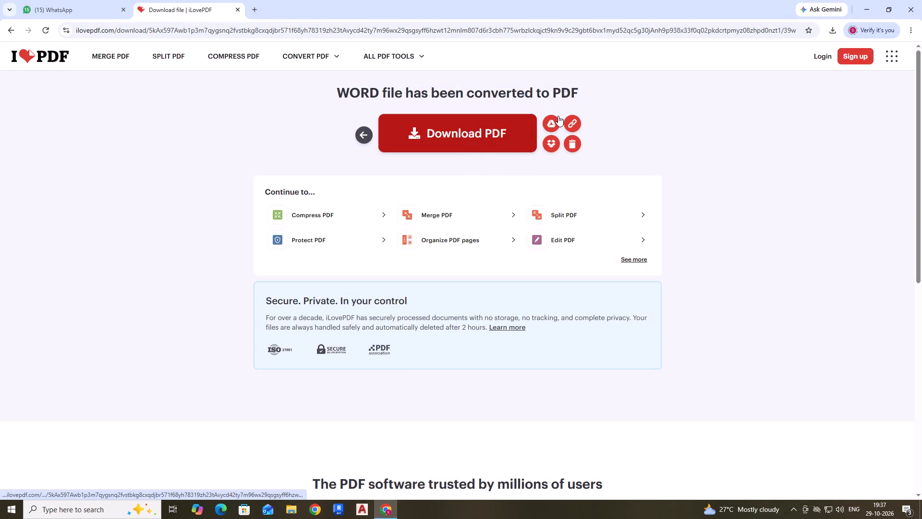
click(12, 30)
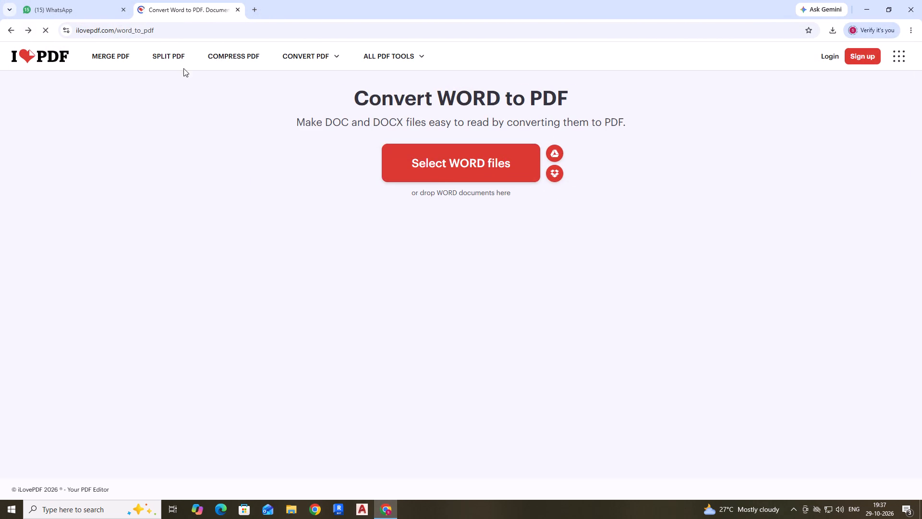
click(418, 165)
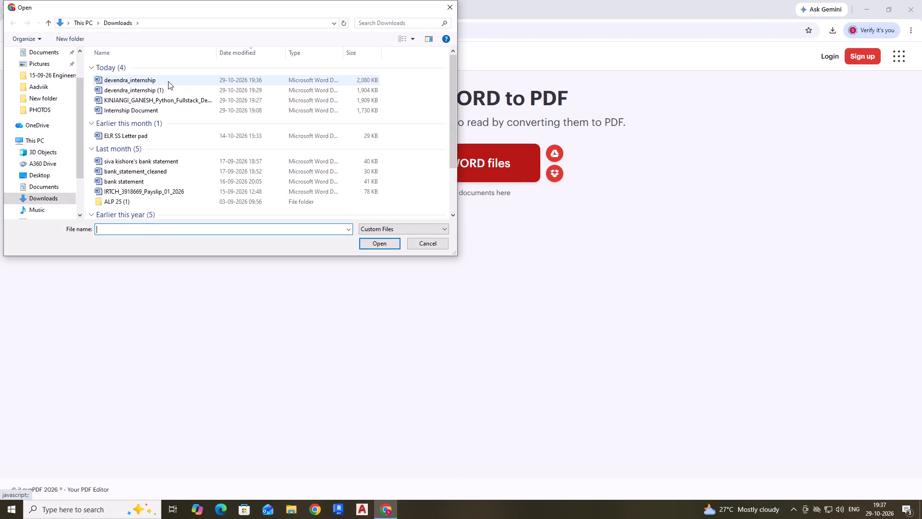
click(168, 81)
click(372, 241)
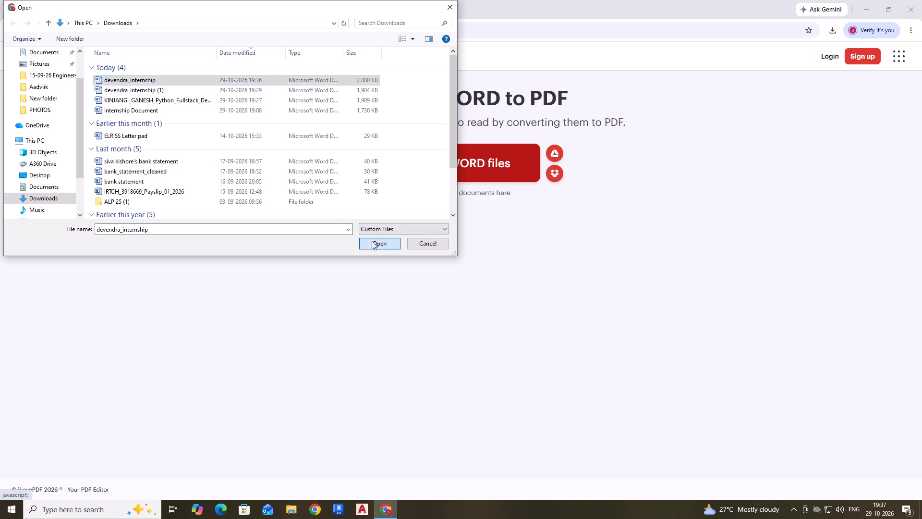
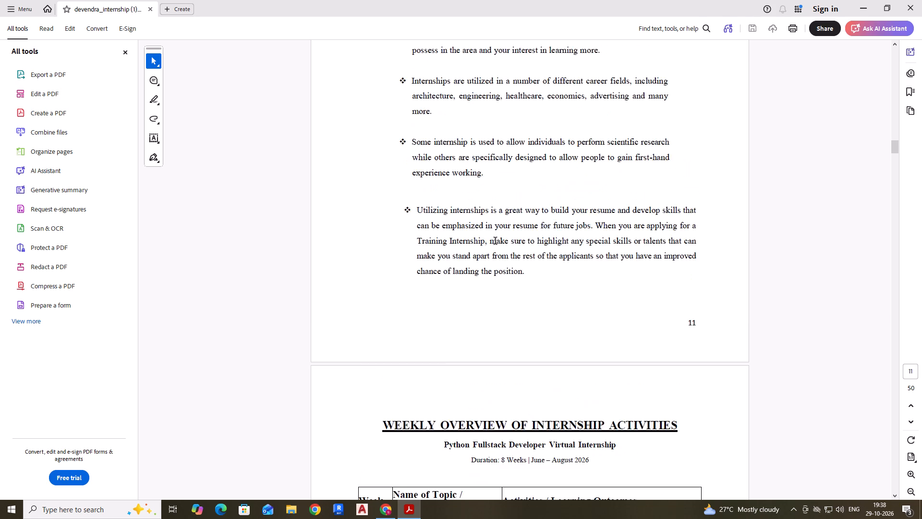
Review the Abstract and Introduction to Company pages, 9 to 11, in the devendra_internship (1) PDF.
scroll(496, 241, up, 20)
scroll(496, 241, up, 20)
scroll(496, 241, up, 2)
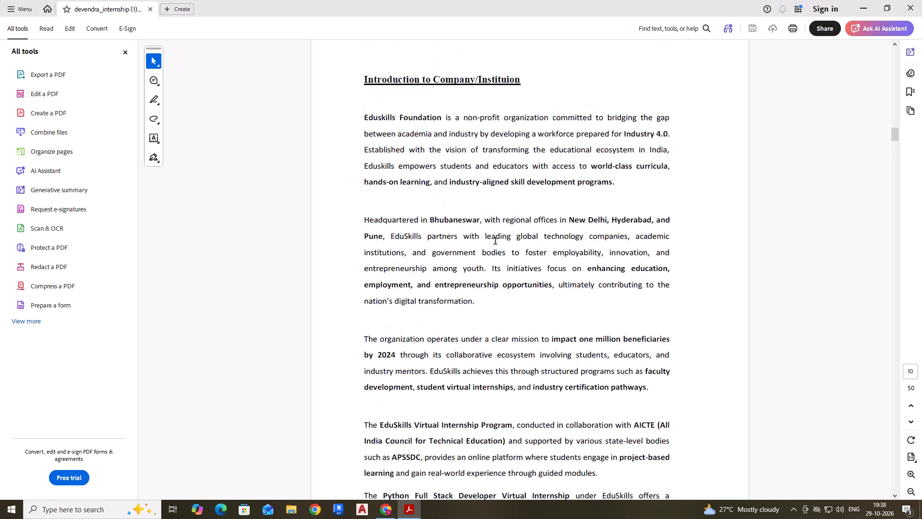
scroll(496, 241, up, 20)
scroll(496, 241, up, 10)
scroll(496, 241, down, 8)
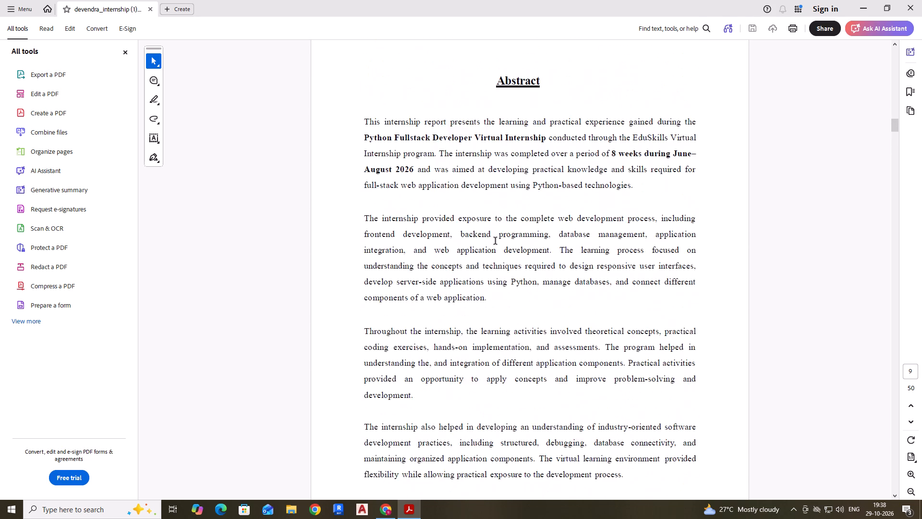
scroll(496, 241, down, 5)
scroll(496, 241, up, 15)
scroll(496, 241, down, 20)
scroll(496, 241, down, 17)
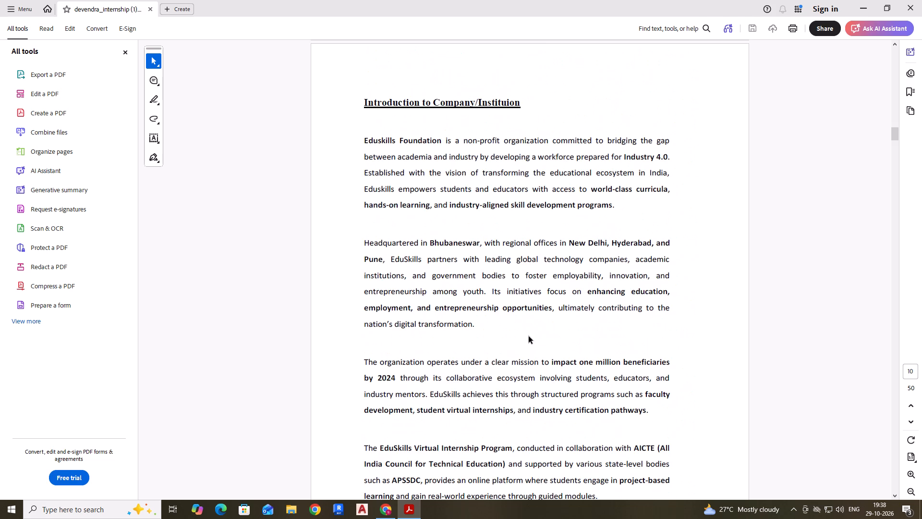
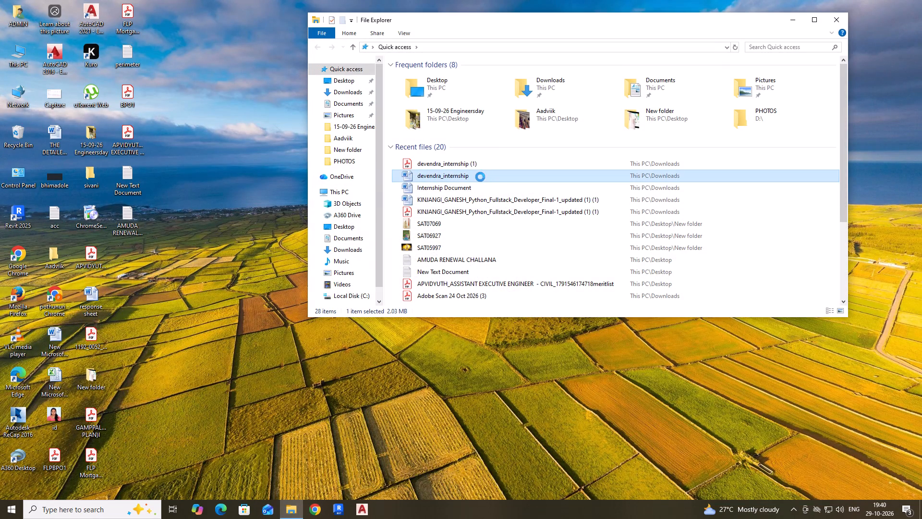
Close the Office activation dialog covering the opened internship report.
scroll(371, 285, down, 5)
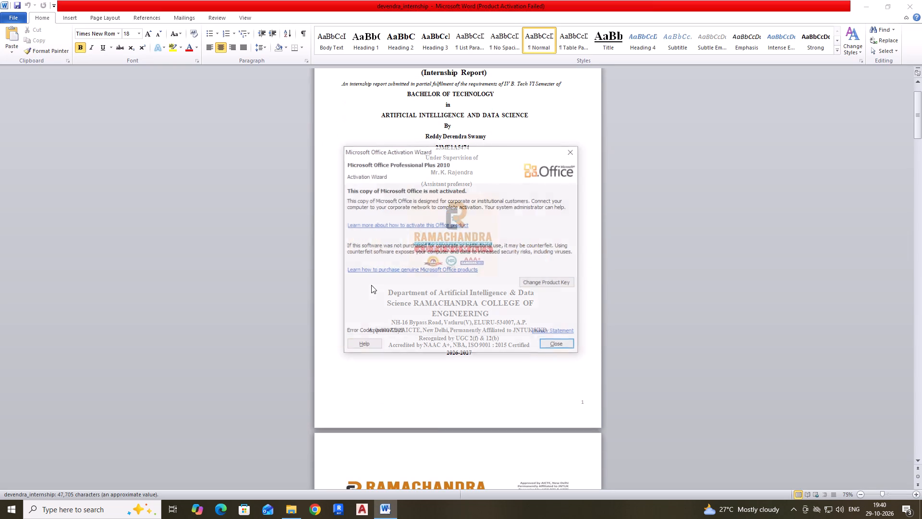
scroll(371, 285, down, 3)
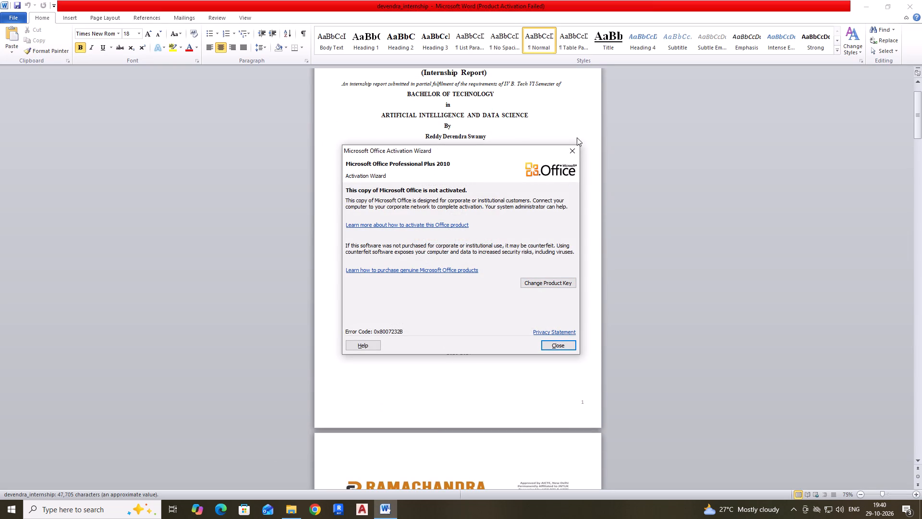
click(578, 151)
On the Certificate page, change the requirement wording to III B.Tech II Semester and save the report.
scroll(347, 223, down, 3)
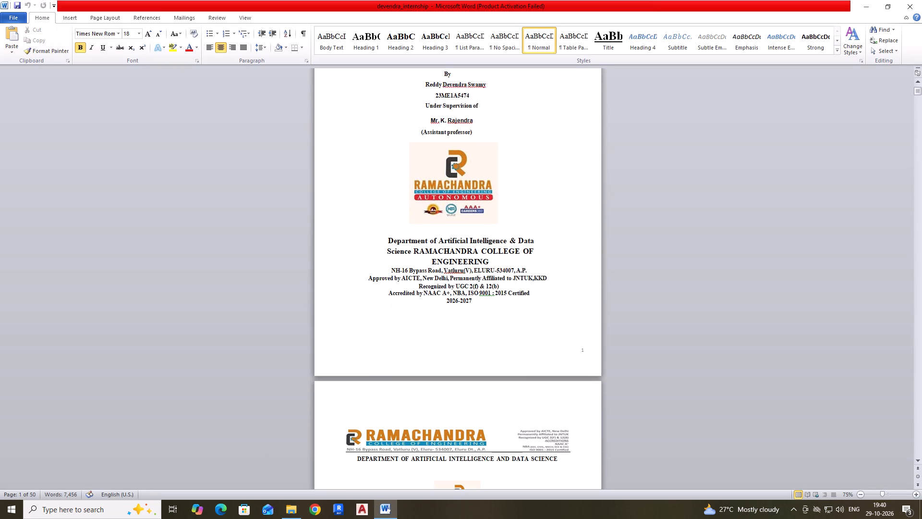
scroll(344, 226, down, 16)
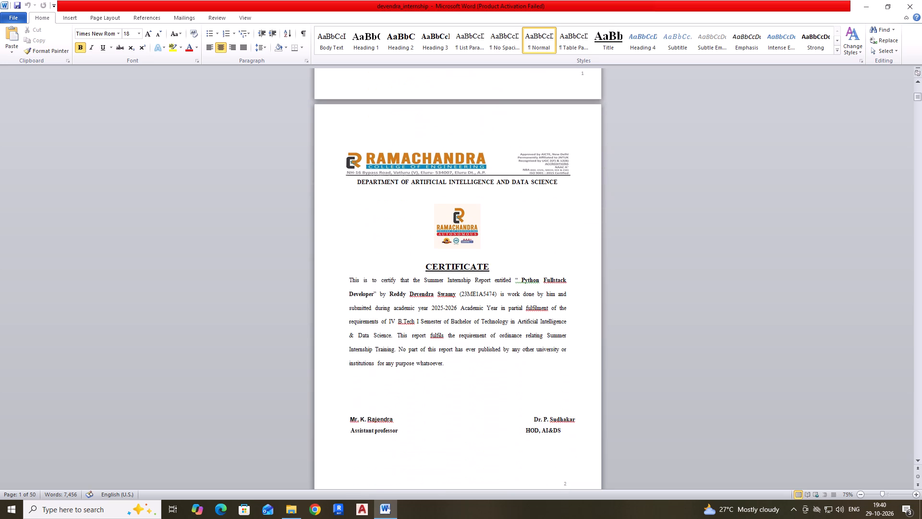
scroll(369, 235, down, 6)
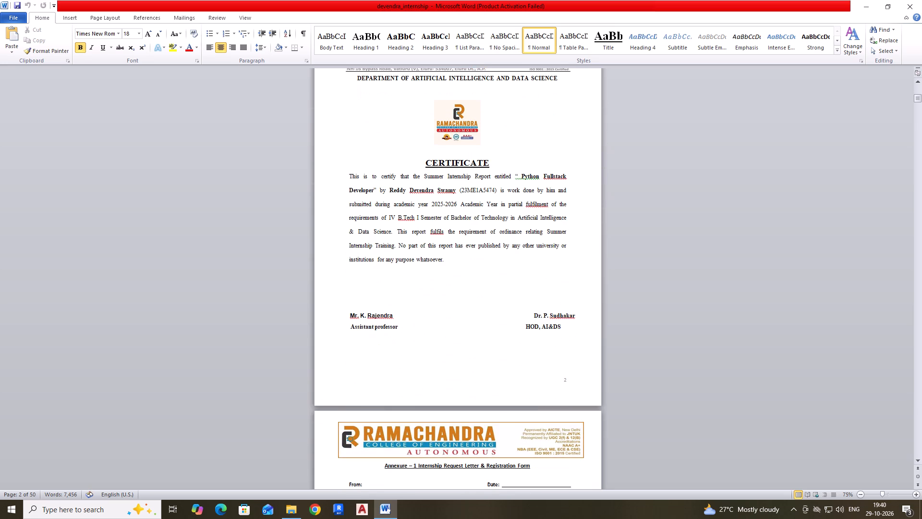
click(395, 216)
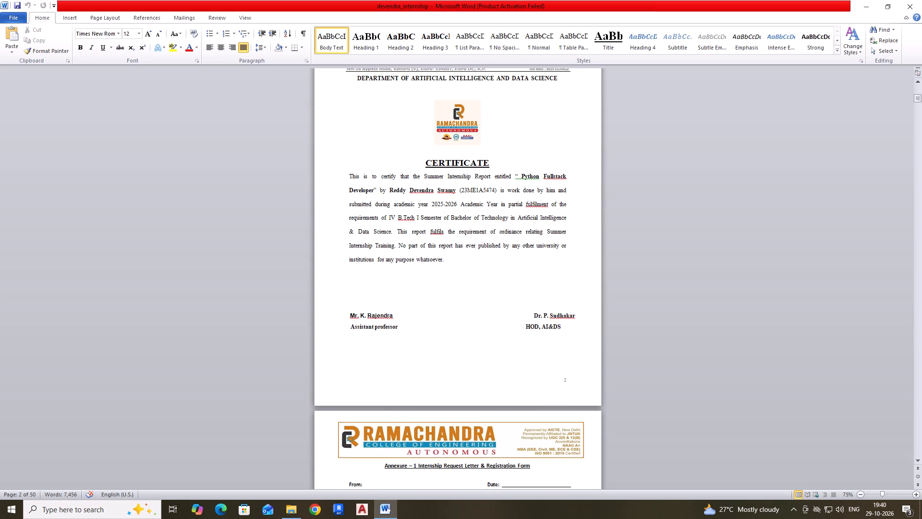
key(BackSpace)
key(BackSpace)
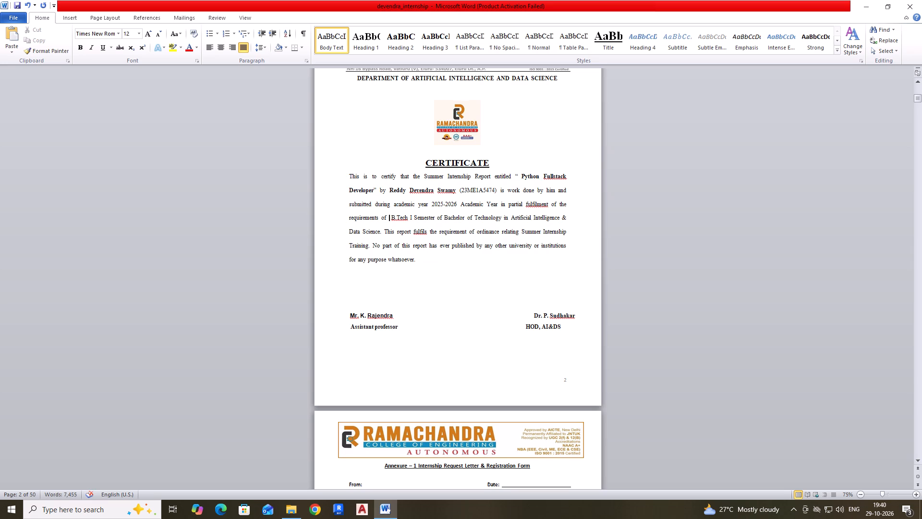
text(III)
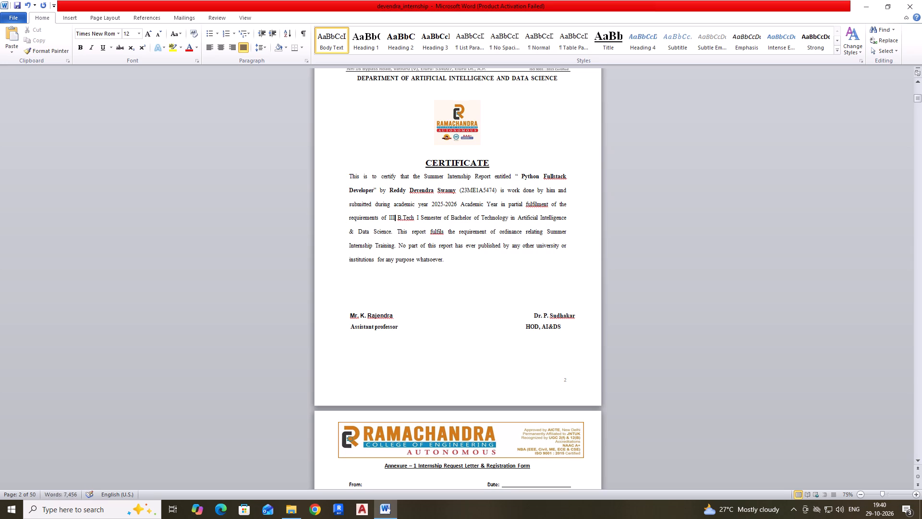
click(419, 216)
key(BackSpace)
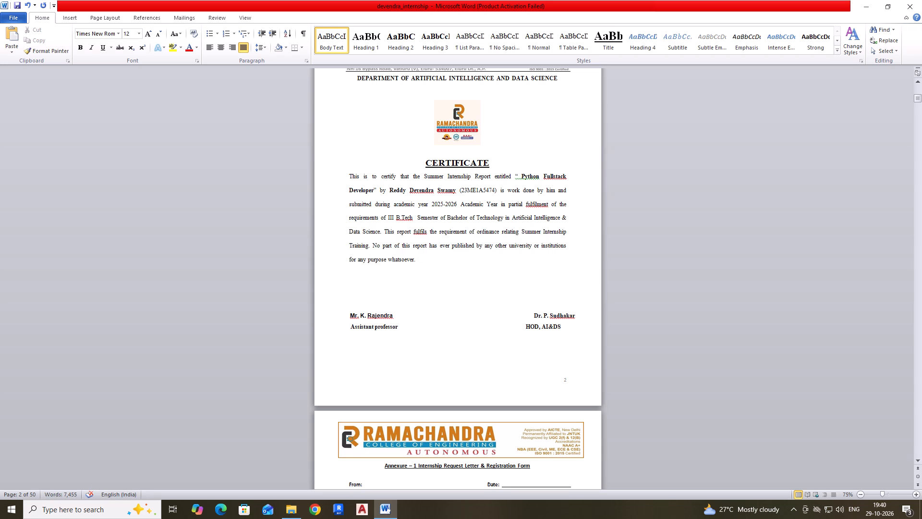
text(II)
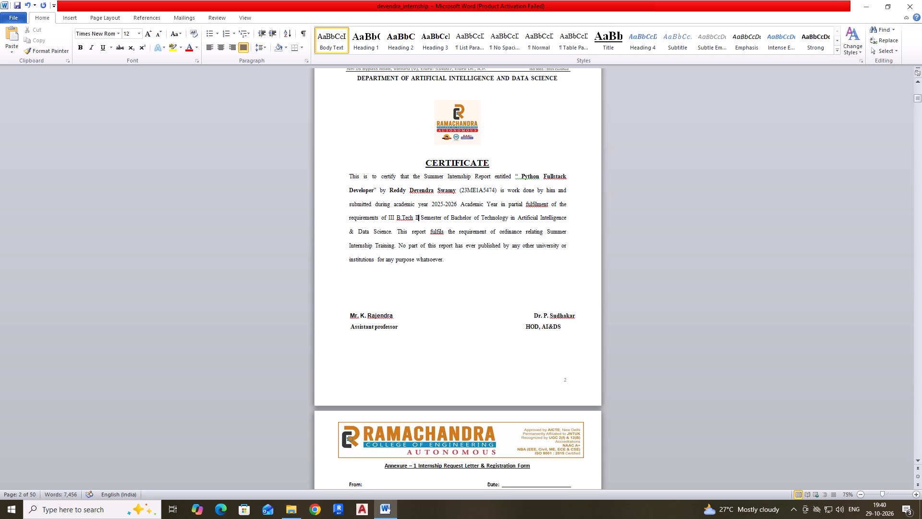
key(ctrl+s)
In the Declaration by the Student on page 7, change the B.Tech year to III.
scroll(436, 241, down, 2)
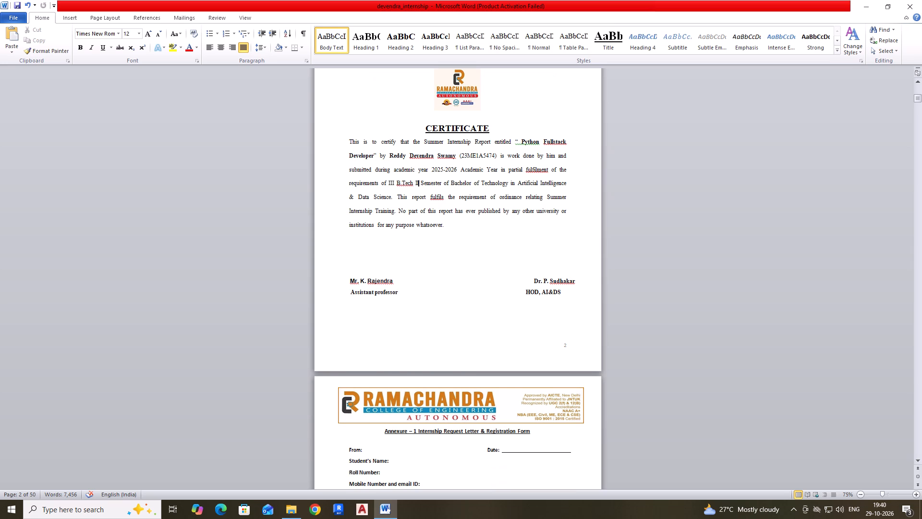
scroll(435, 241, down, 2)
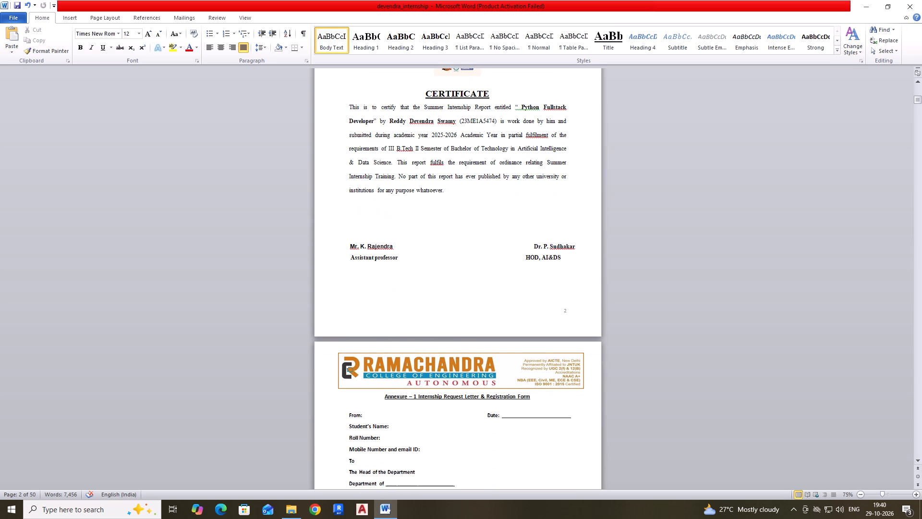
scroll(426, 195, down, 6)
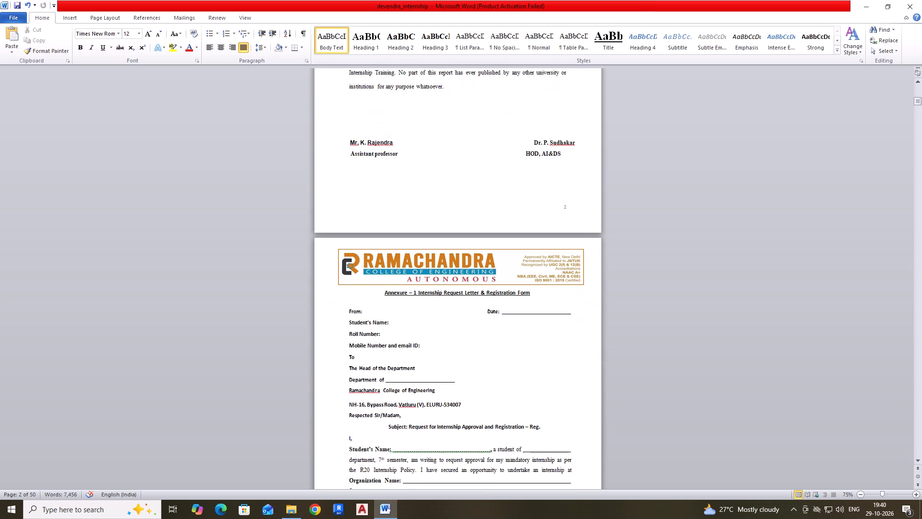
scroll(427, 200, down, 13)
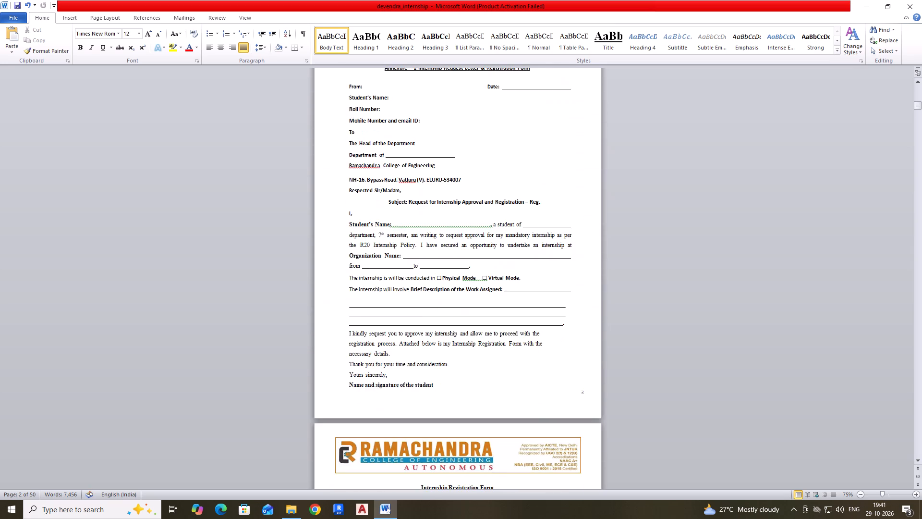
scroll(447, 207, down, 13)
scroll(447, 207, down, 19)
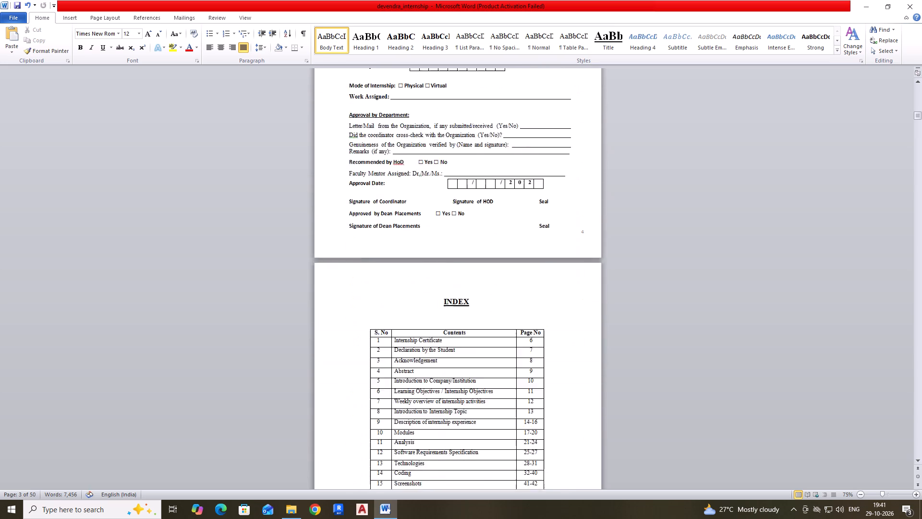
scroll(448, 207, down, 20)
scroll(448, 207, down, 20)
scroll(448, 207, down, 5)
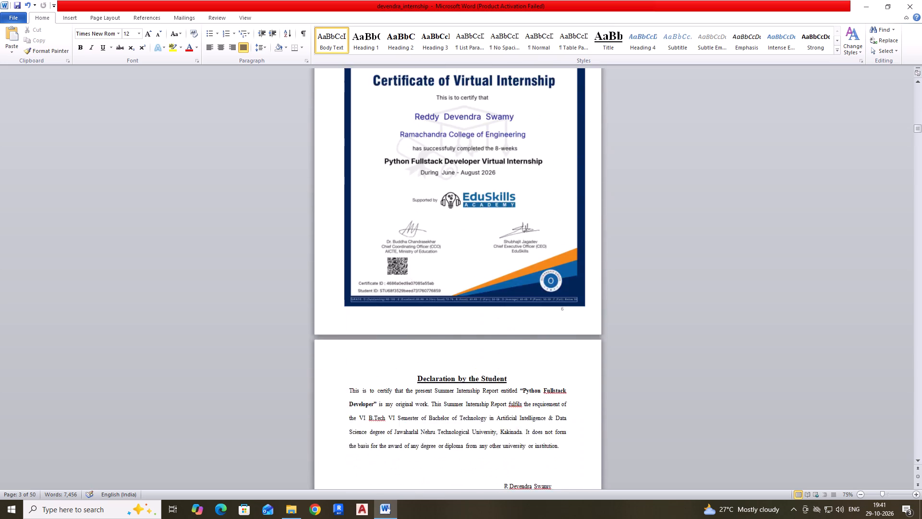
scroll(448, 207, down, 6)
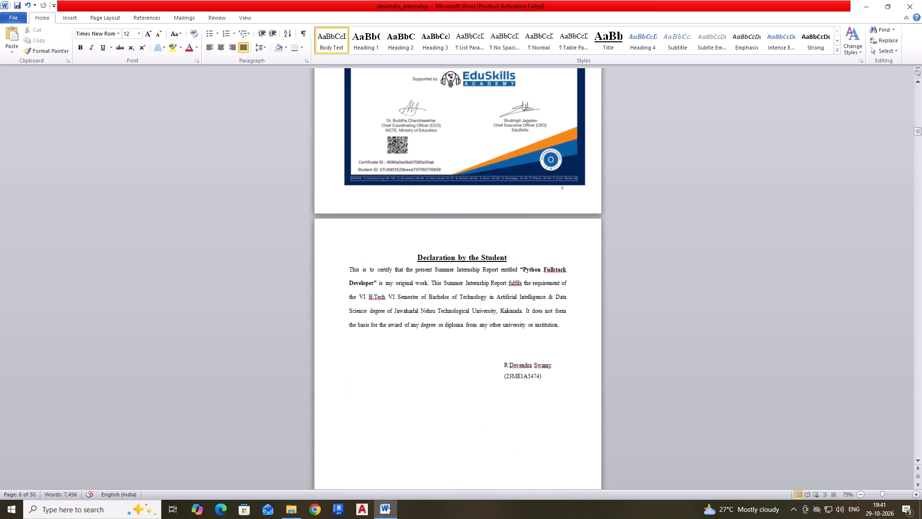
click(364, 293)
click(364, 296)
key(BackSpace)
text(II)
Change the semester in the same Declaration sentence to II and save the report.
key(Right)
key(Right)
key(Right)
key(Right)
key(Right)
key(Right)
key(Right)
key(Right)
key(Right)
key(Right)
key(BackSpace)
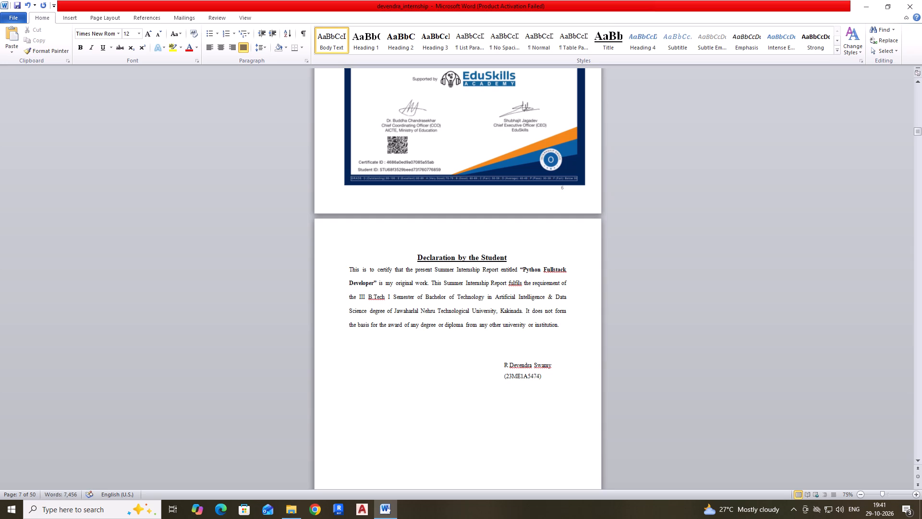
key(shift+i)
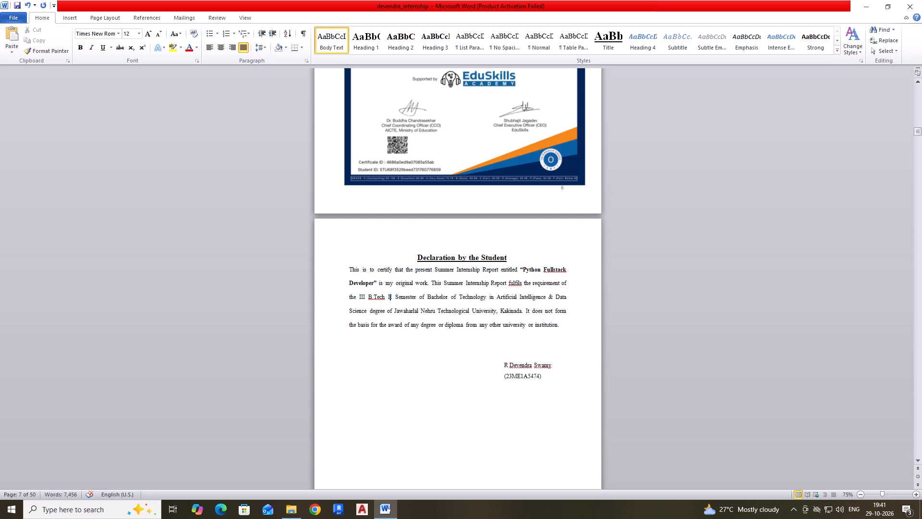
key(ctrl+s)
Review the Acknowledgement page of the report for wording and details that need correction.
scroll(364, 296, down, 8)
scroll(368, 299, down, 14)
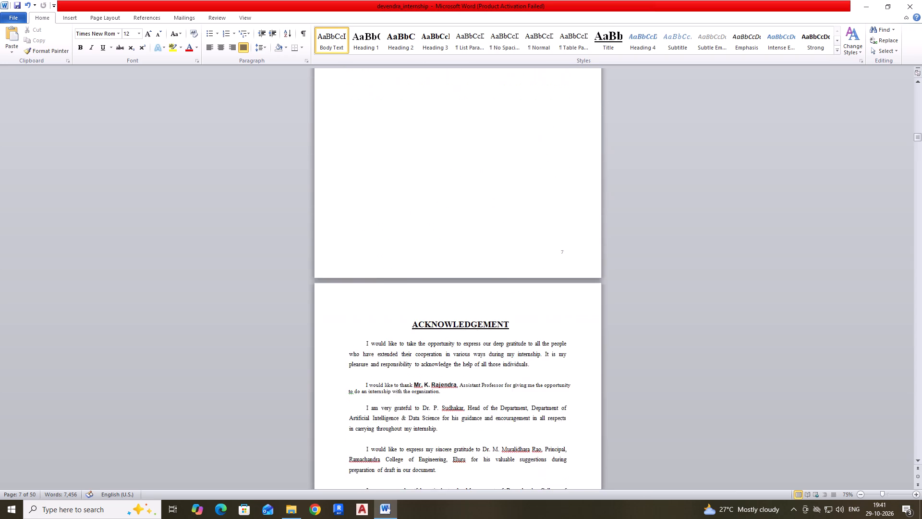
scroll(373, 301, down, 8)
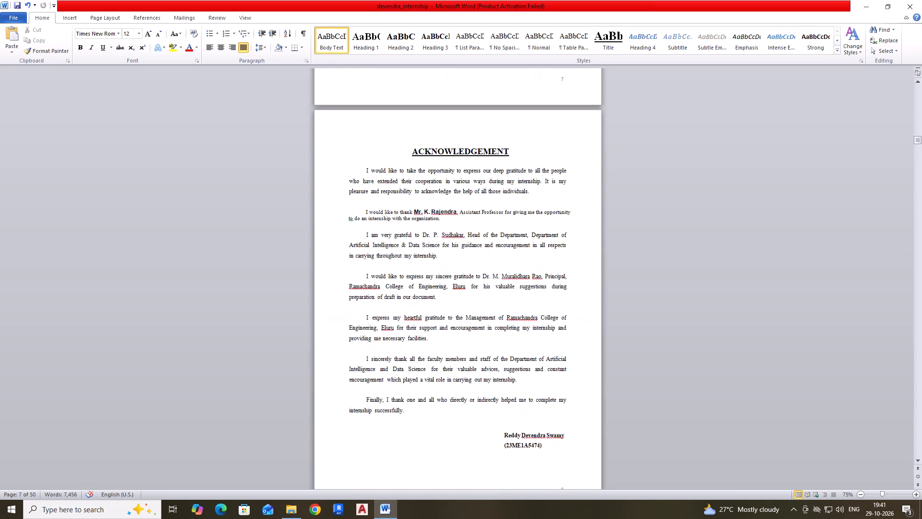
scroll(376, 301, down, 4)
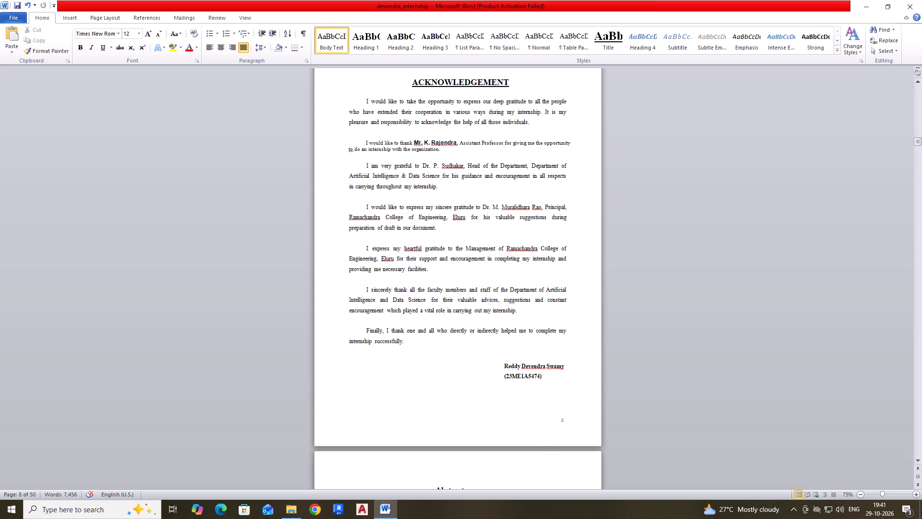
scroll(432, 188, down, 1)
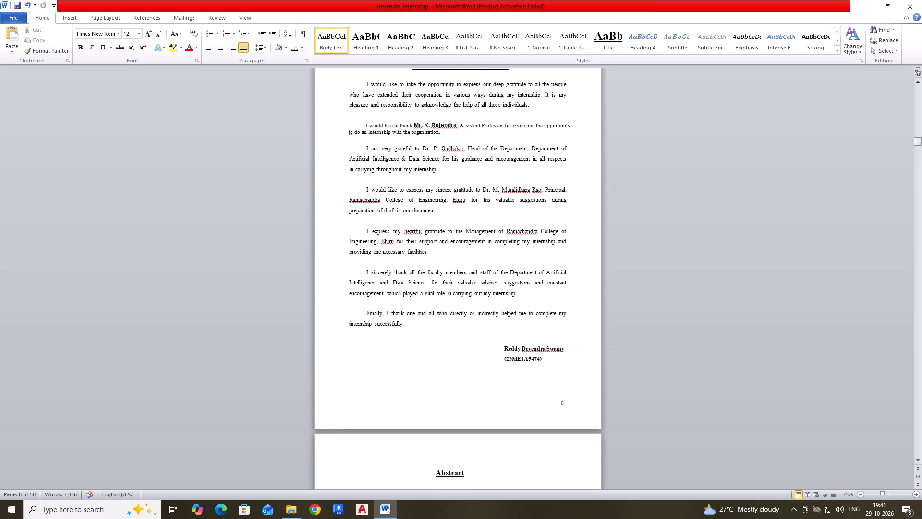
scroll(432, 196, down, 1)
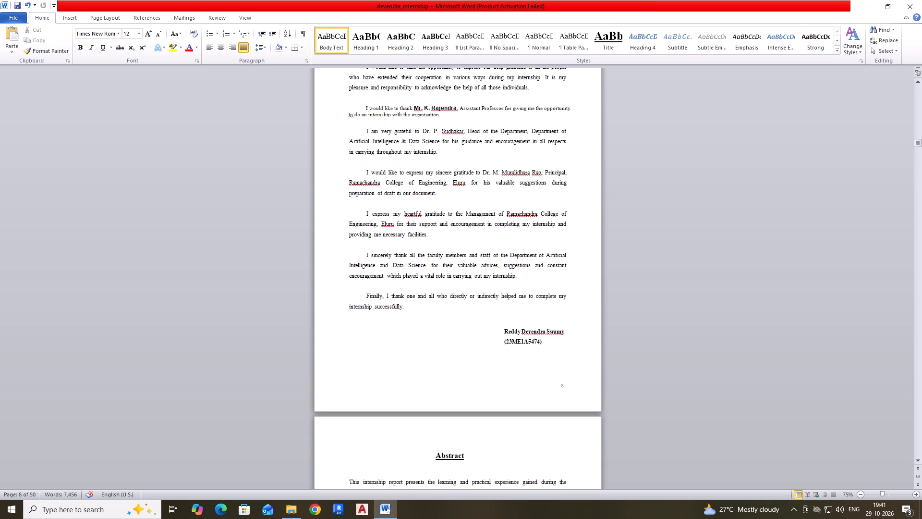
Review the Abstract, the Introduction to Company/Institution and the Weekly Overview of Internship Activities for wording and layout.
scroll(432, 196, down, 19)
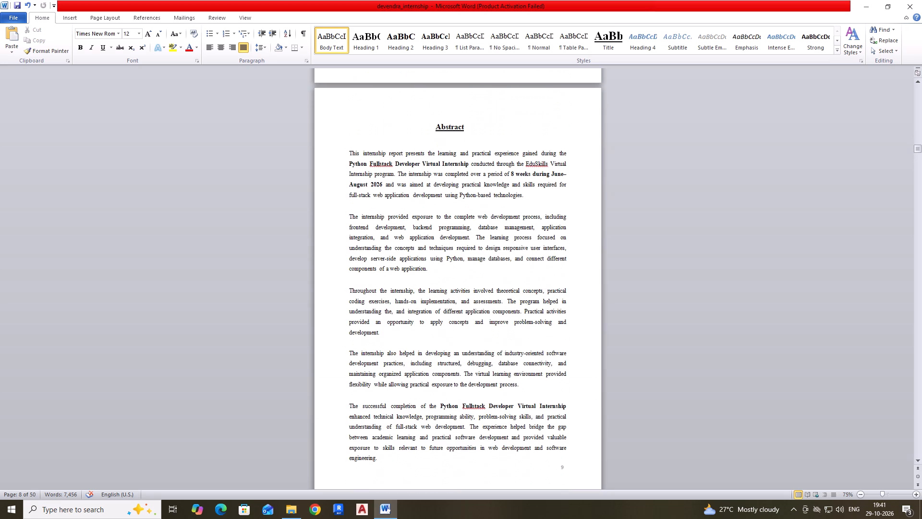
scroll(432, 196, down, 1)
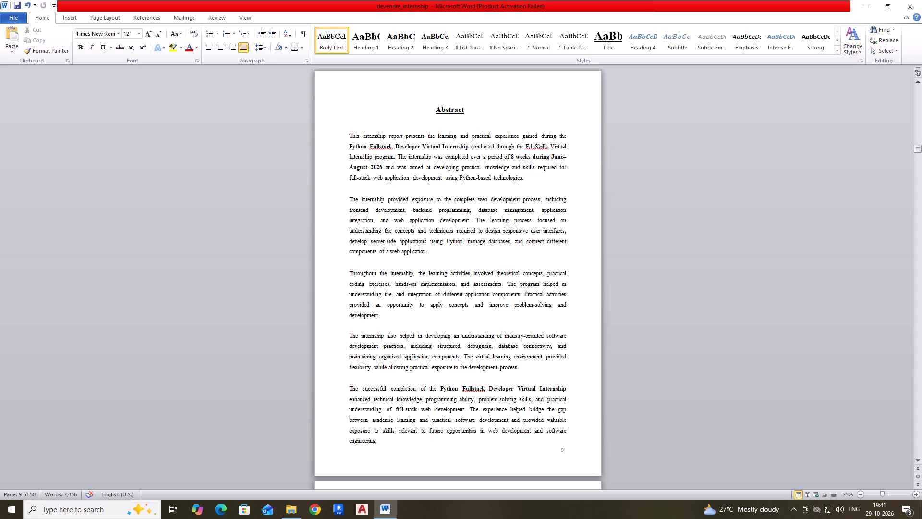
scroll(432, 196, down, 19)
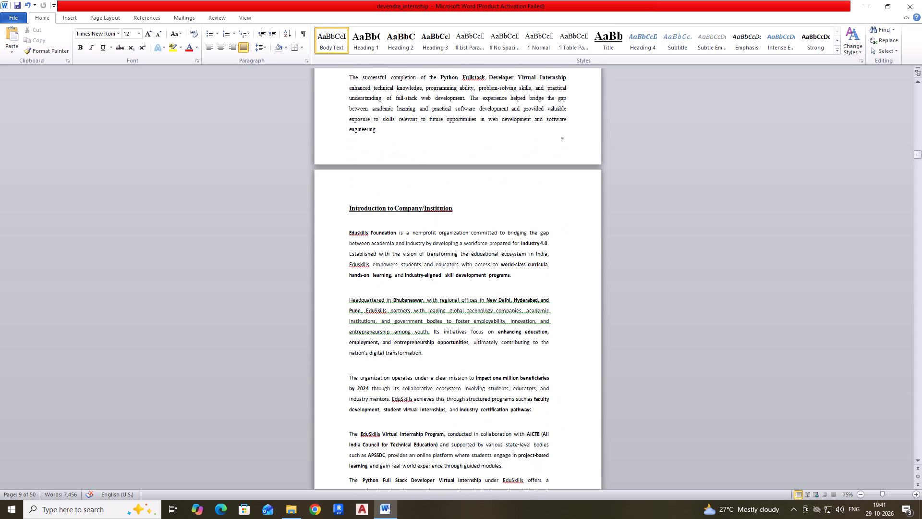
scroll(432, 197, down, 11)
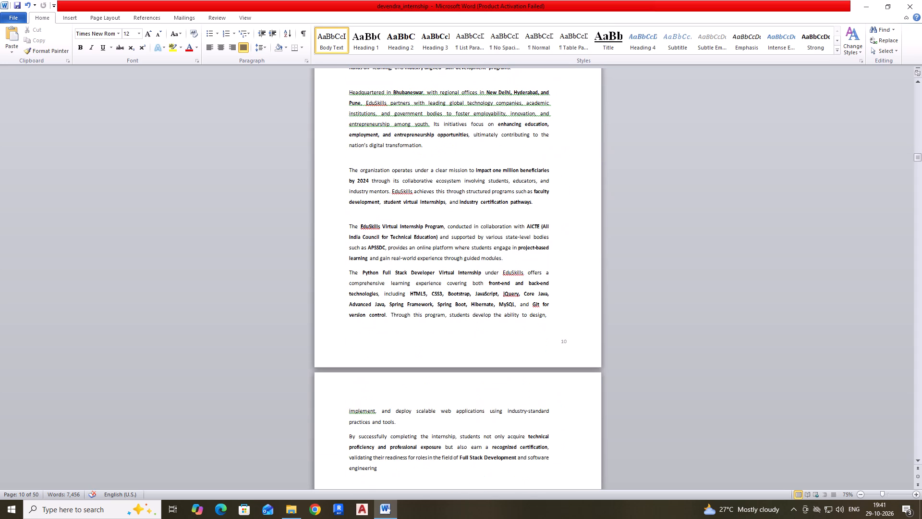
scroll(432, 197, down, 19)
scroll(432, 197, down, 11)
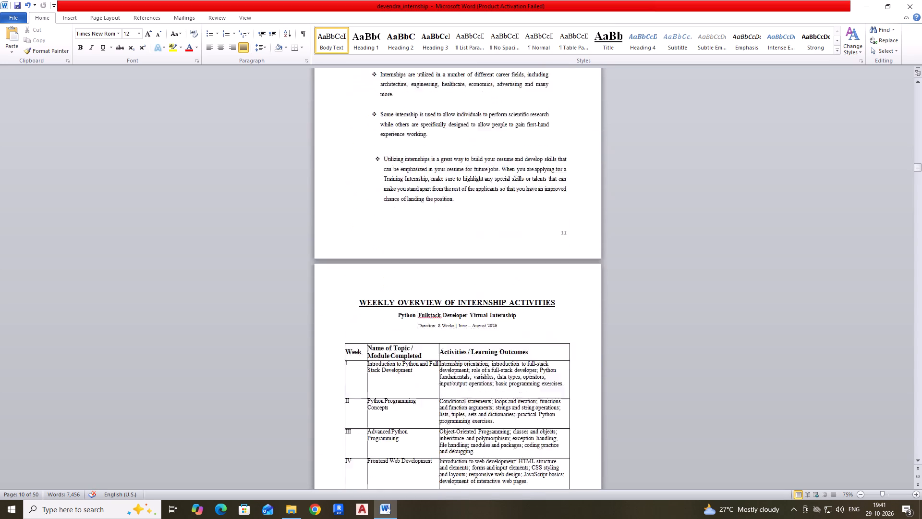
scroll(432, 197, down, 5)
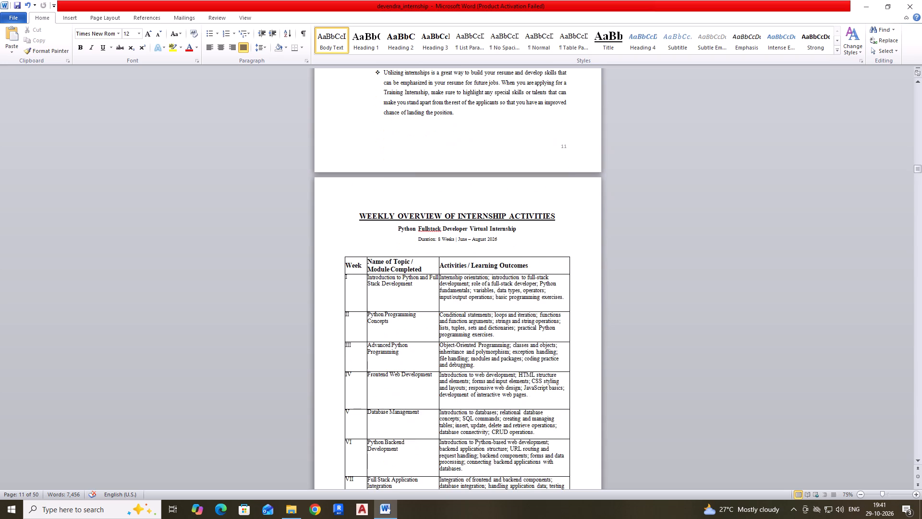
scroll(432, 197, down, 20)
scroll(432, 197, down, 5)
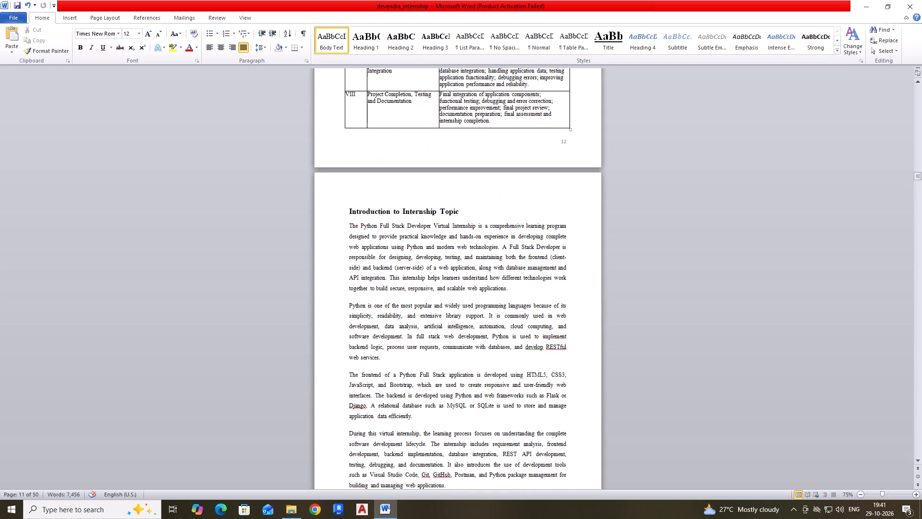
Review the Introduction to Internship Topic, Description of Internship Experience and Modules sections for content and page layout.
scroll(432, 197, down, 13)
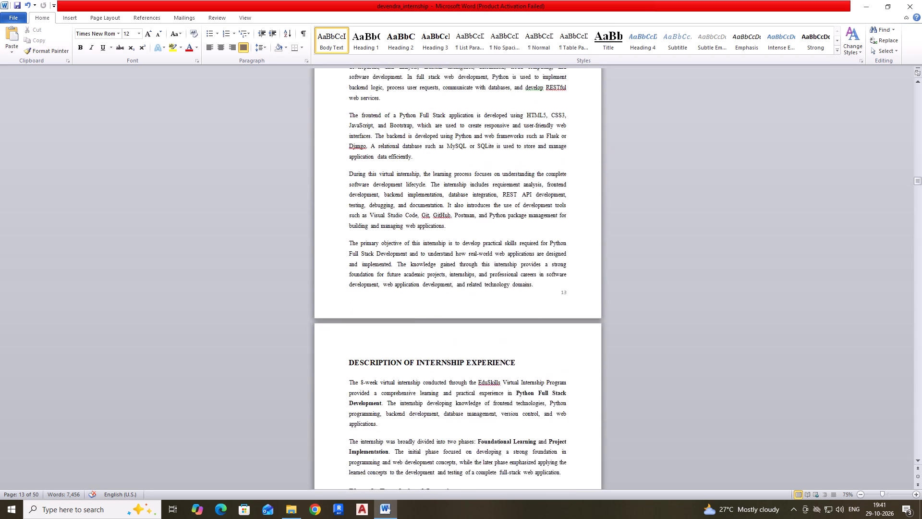
scroll(432, 197, down, 16)
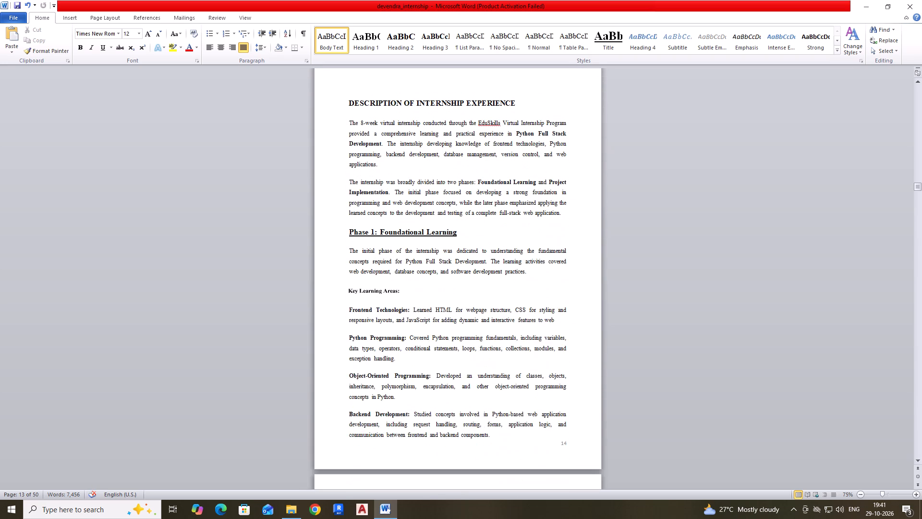
scroll(432, 197, down, 11)
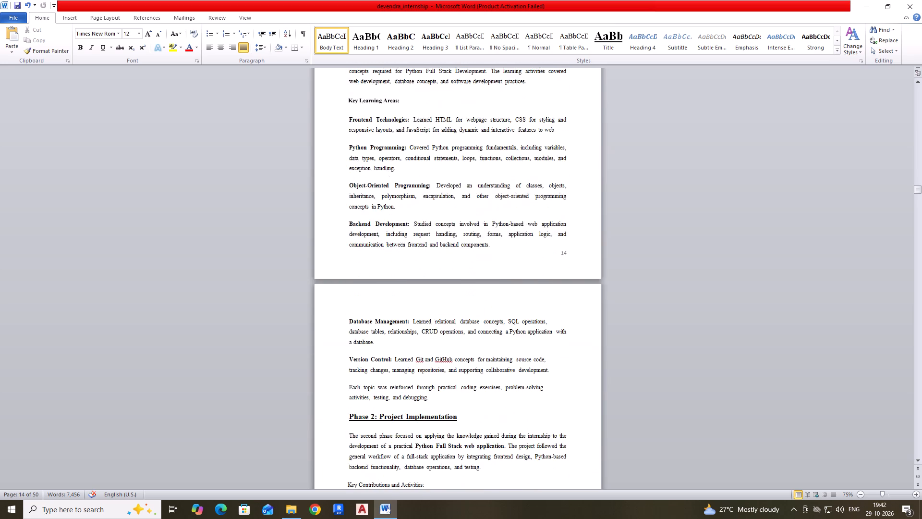
scroll(432, 197, down, 17)
scroll(432, 197, down, 12)
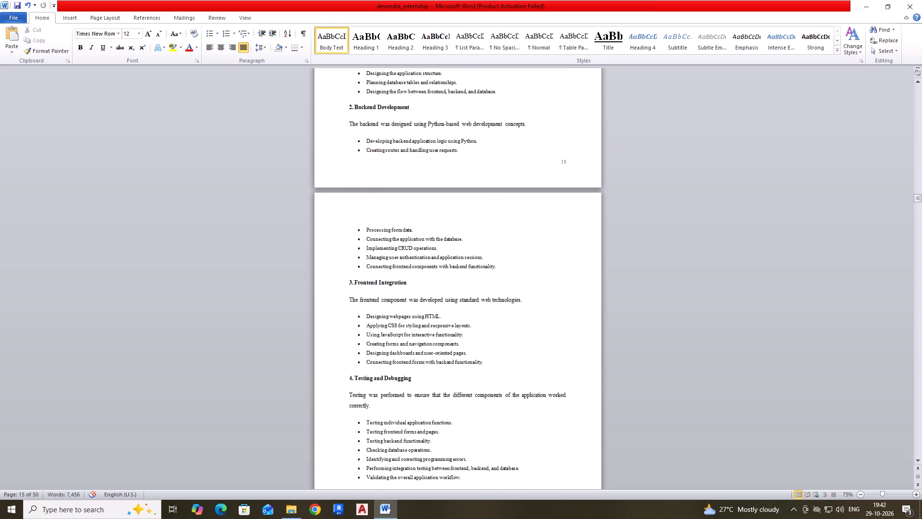
scroll(432, 197, down, 8)
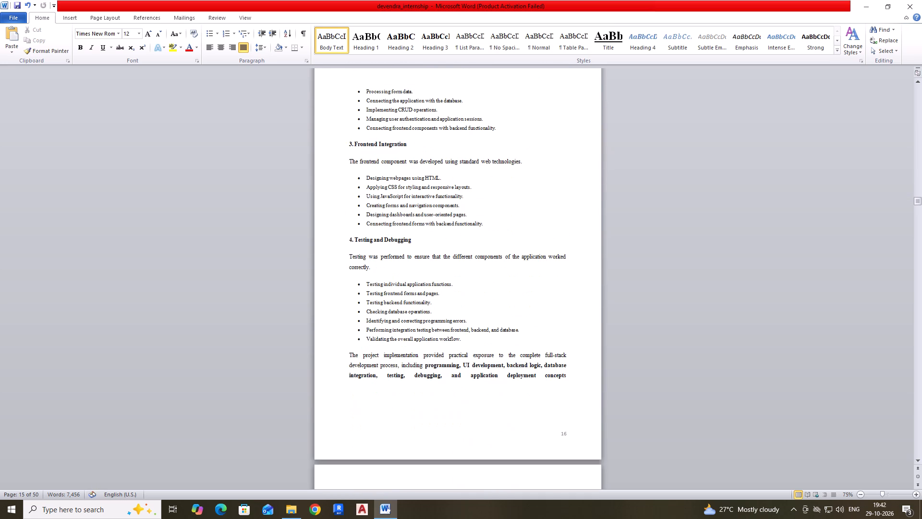
scroll(432, 197, down, 16)
scroll(432, 197, down, 6)
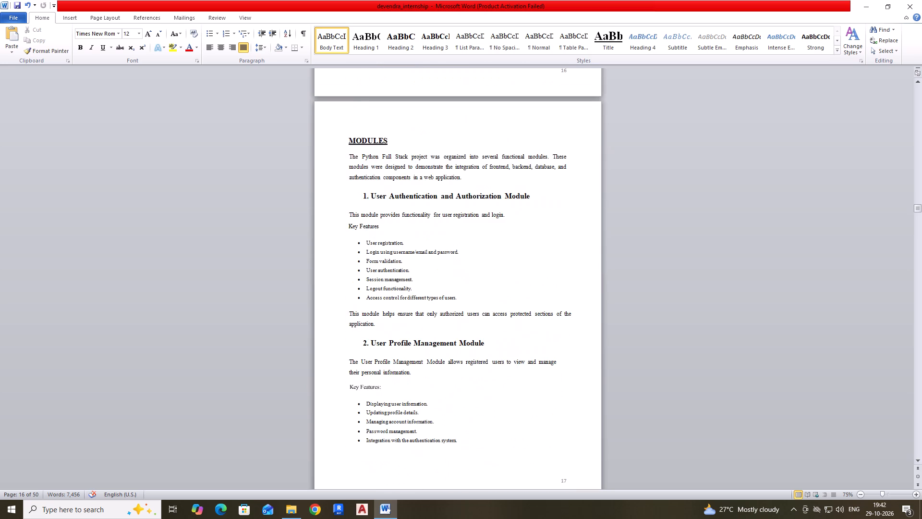
scroll(432, 197, down, 20)
scroll(432, 197, down, 10)
scroll(301, 203, down, 4)
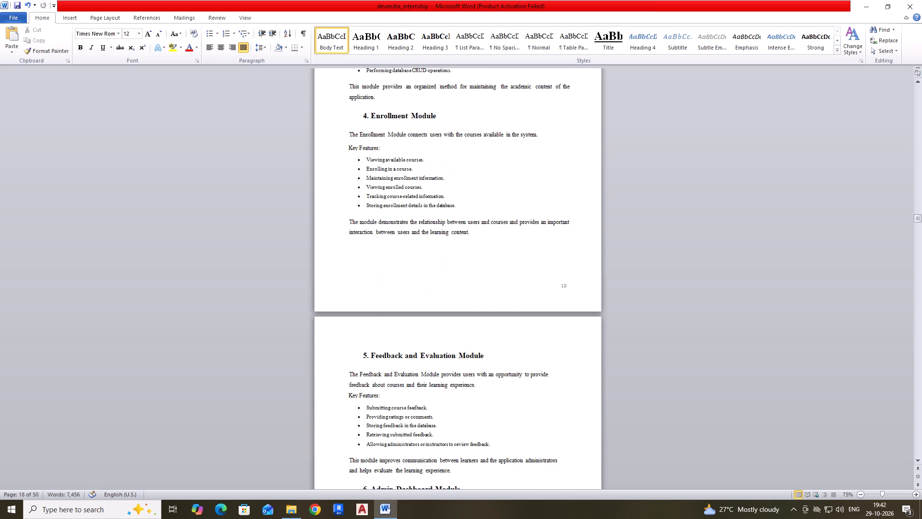
scroll(428, 333, down, 4)
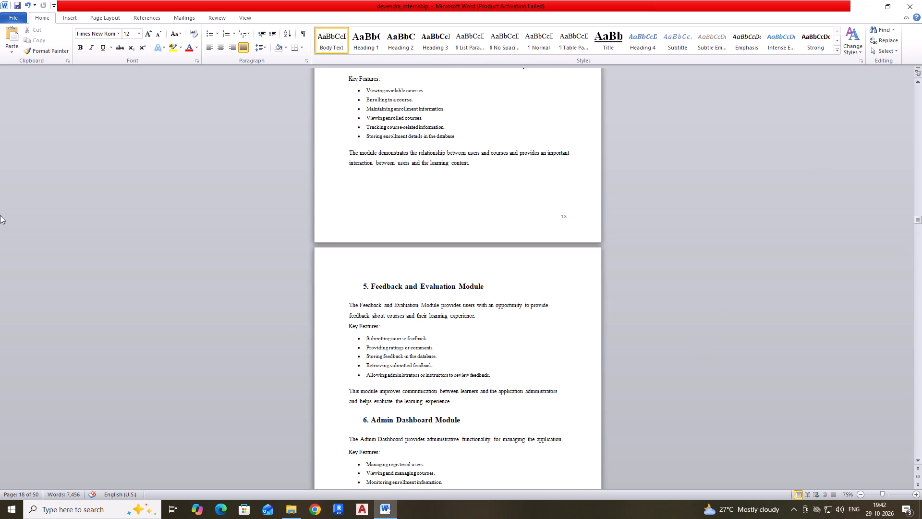
Check the report's closing pages, working backward from the Bibliography to the Screenshots section.
drag(918, 220, 900, 333)
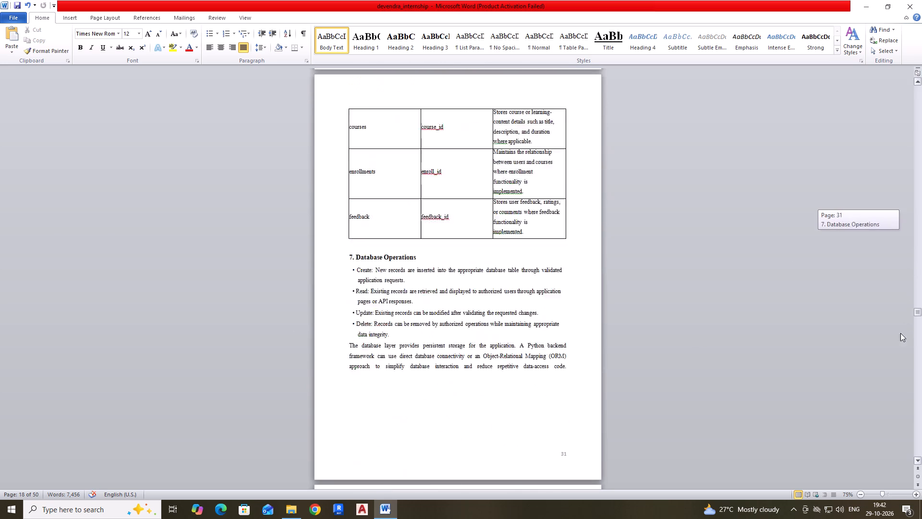
drag(900, 333, 874, 500)
scroll(579, 347, up, 13)
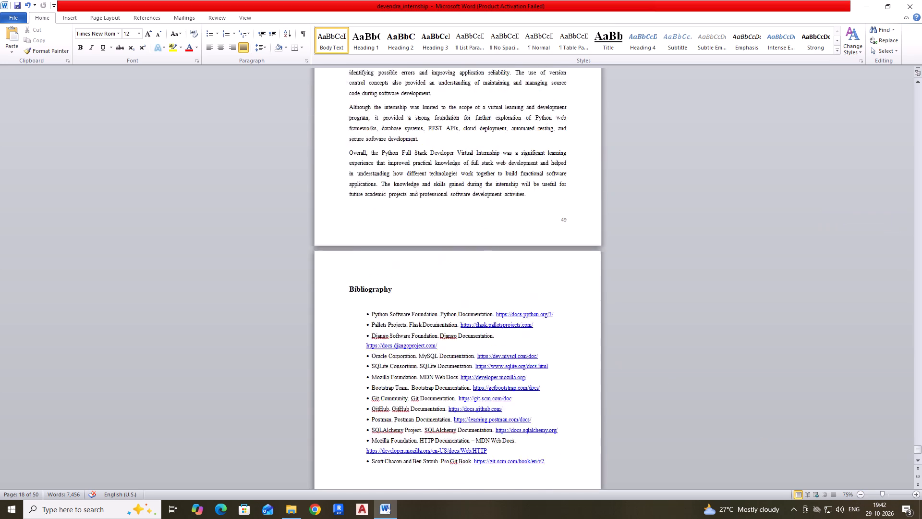
scroll(575, 346, up, 2)
scroll(575, 346, up, 20)
scroll(575, 346, up, 3)
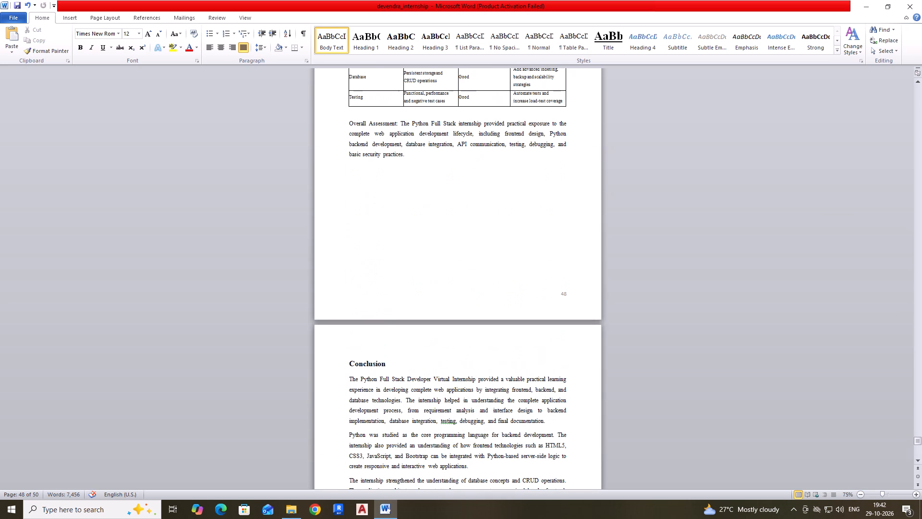
scroll(575, 346, up, 20)
scroll(575, 346, up, 8)
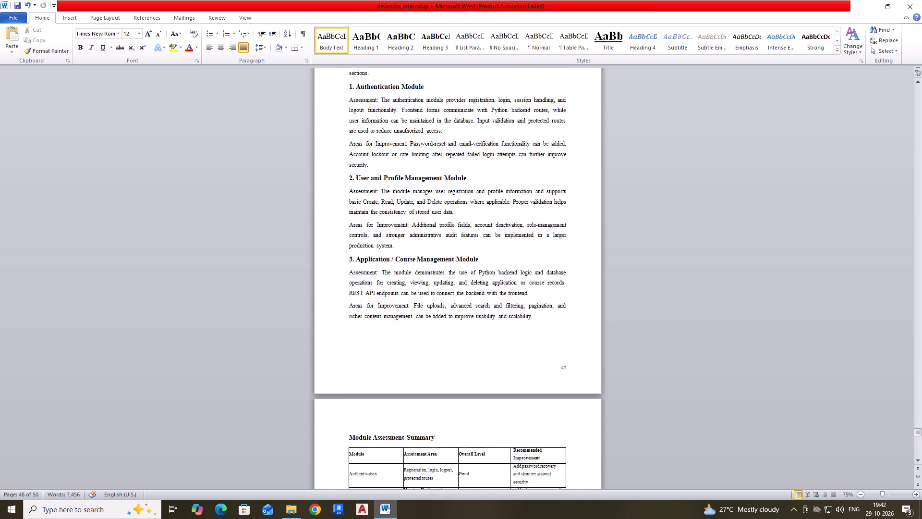
scroll(575, 346, up, 19)
scroll(575, 346, up, 20)
scroll(575, 346, up, 2)
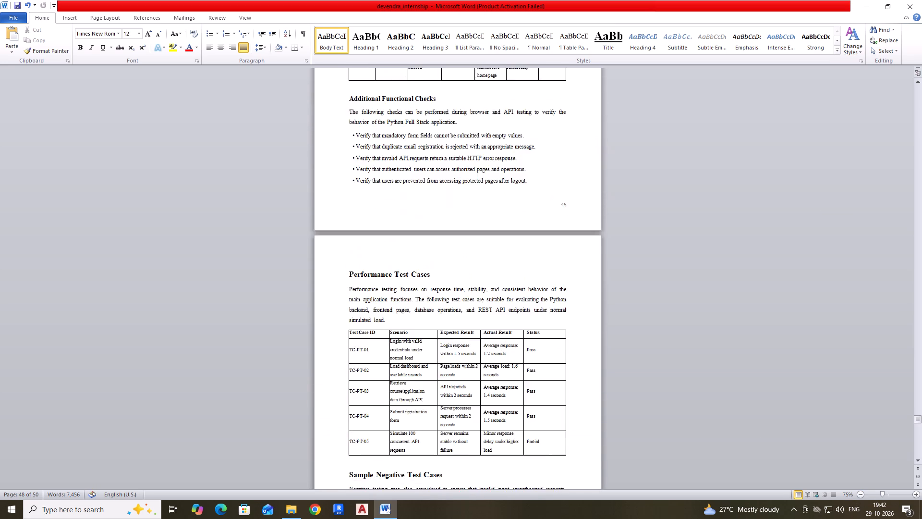
scroll(575, 346, up, 20)
scroll(575, 346, up, 20)
scroll(575, 346, up, 13)
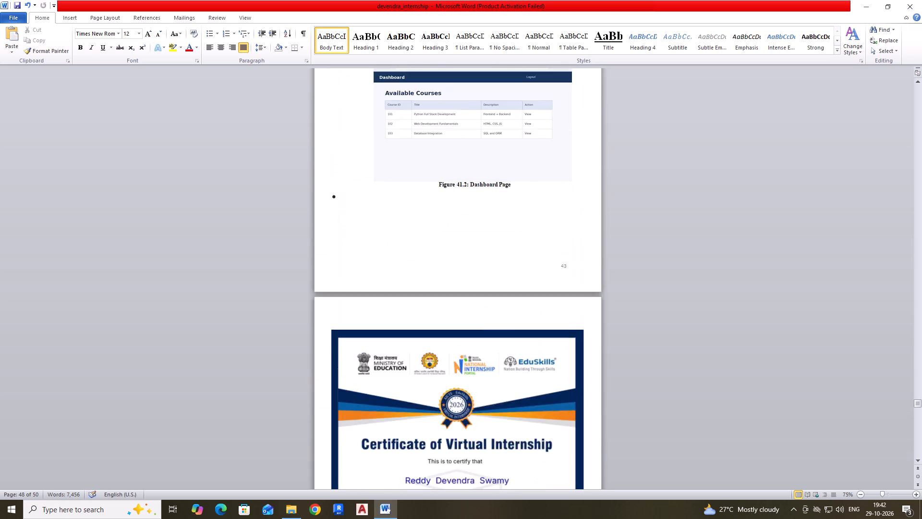
scroll(575, 346, up, 20)
scroll(575, 346, up, 20)
scroll(575, 346, up, 12)
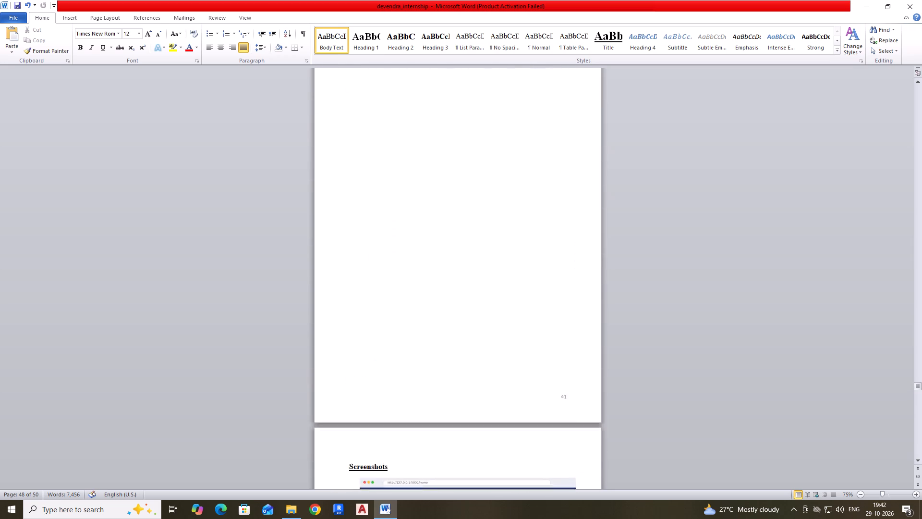
Examine the page layout from section 14, Testing and Debugging, on page 40 through page 41 to the Screenshots heading.
scroll(575, 346, up, 16)
scroll(575, 346, up, 6)
scroll(575, 346, down, 7)
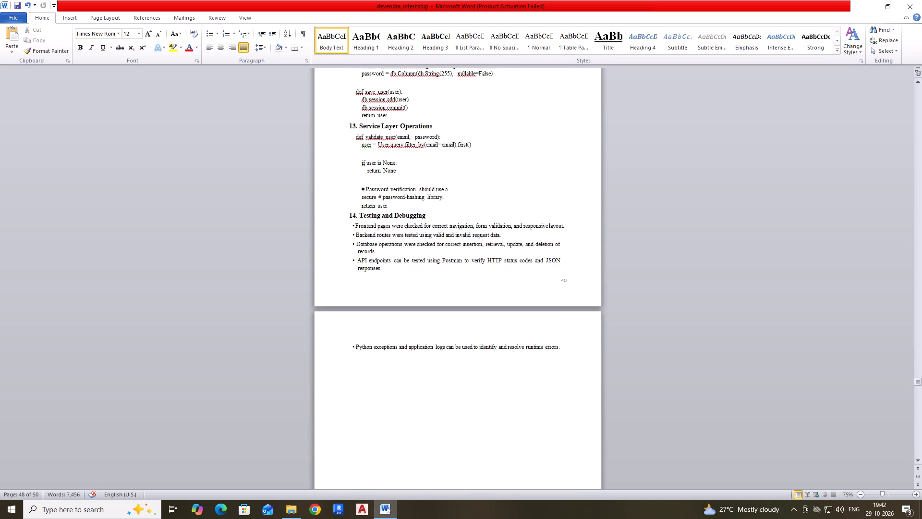
scroll(575, 346, down, 14)
scroll(575, 346, up, 8)
scroll(575, 346, down, 12)
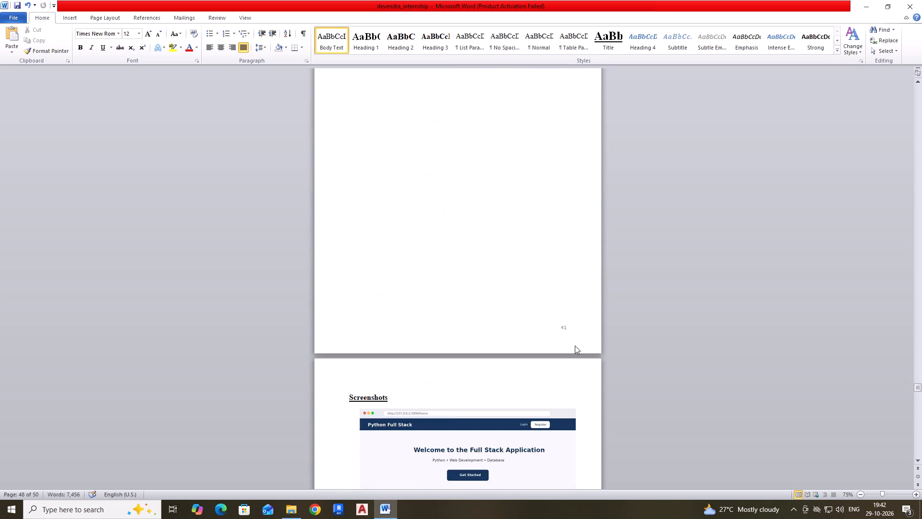
scroll(575, 346, down, 19)
scroll(575, 346, down, 3)
scroll(575, 346, up, 17)
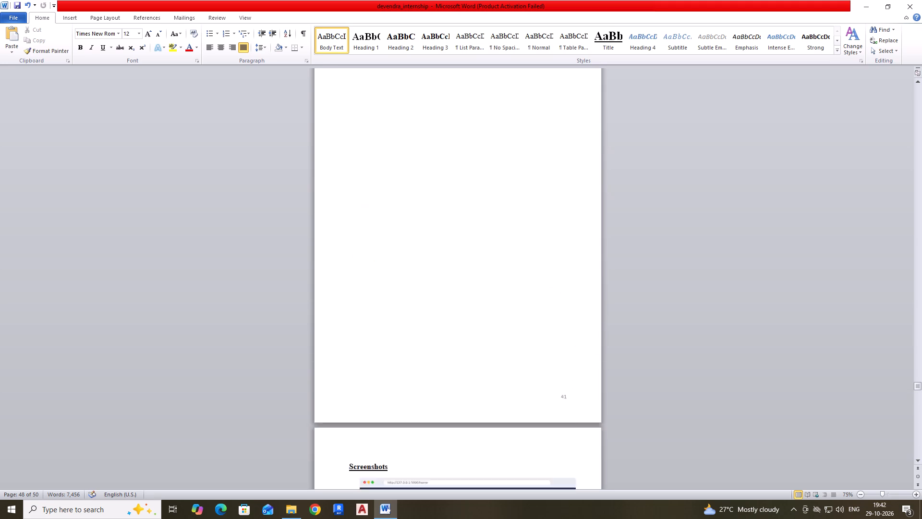
scroll(575, 346, up, 18)
scroll(575, 346, down, 5)
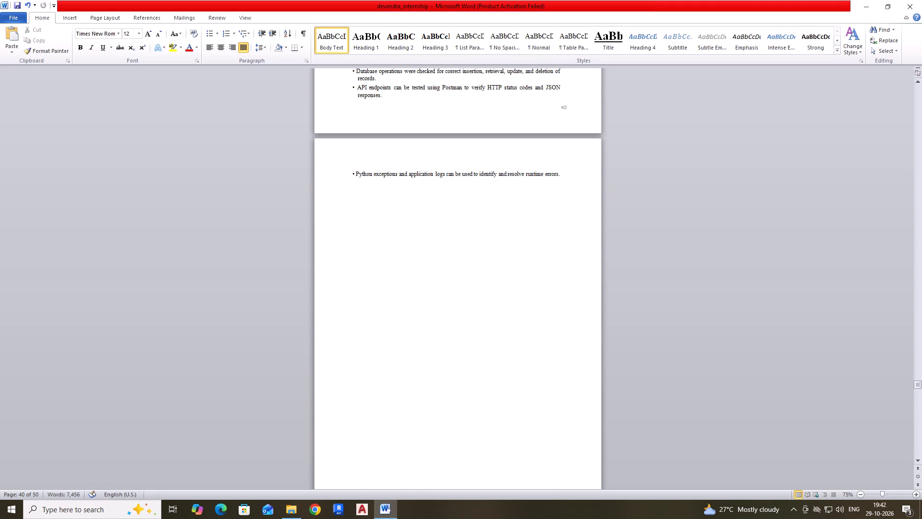
scroll(575, 346, down, 3)
scroll(575, 346, up, 18)
scroll(575, 346, up, 11)
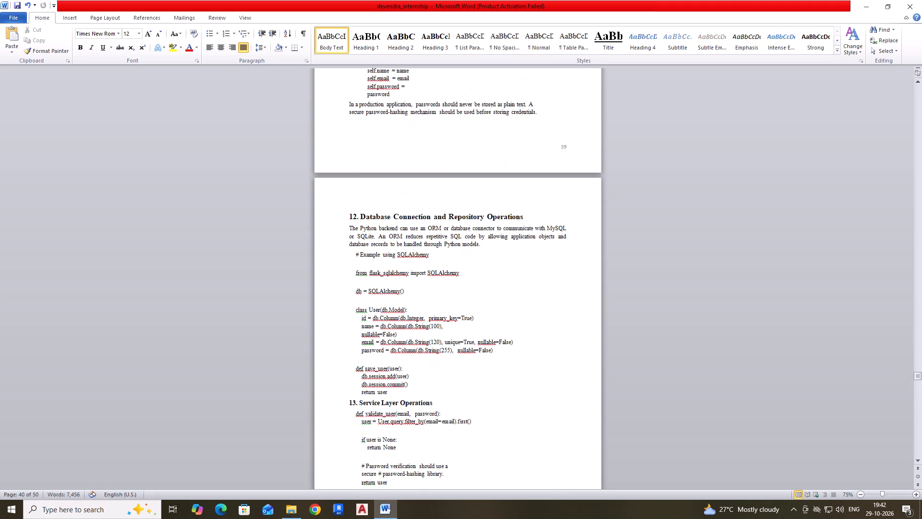
scroll(575, 346, down, 16)
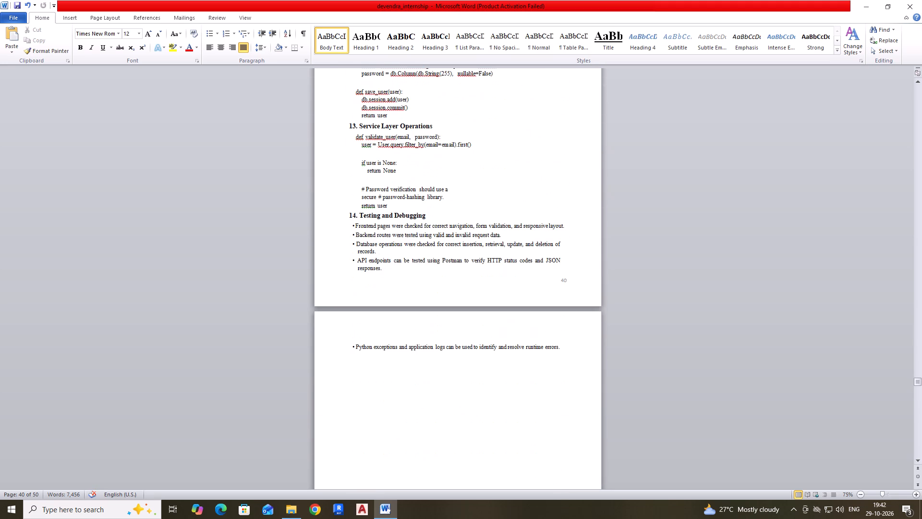
scroll(400, 361, down, 6)
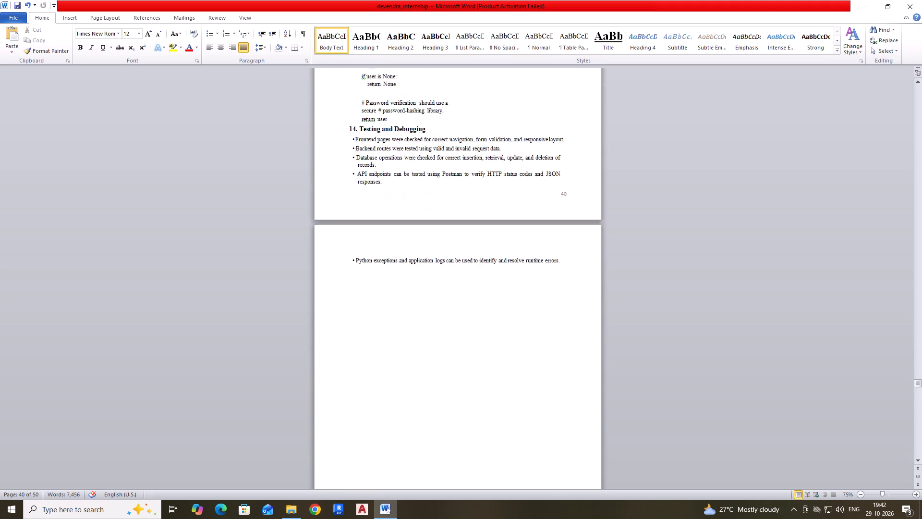
scroll(407, 364, down, 10)
scroll(423, 369, up, 8)
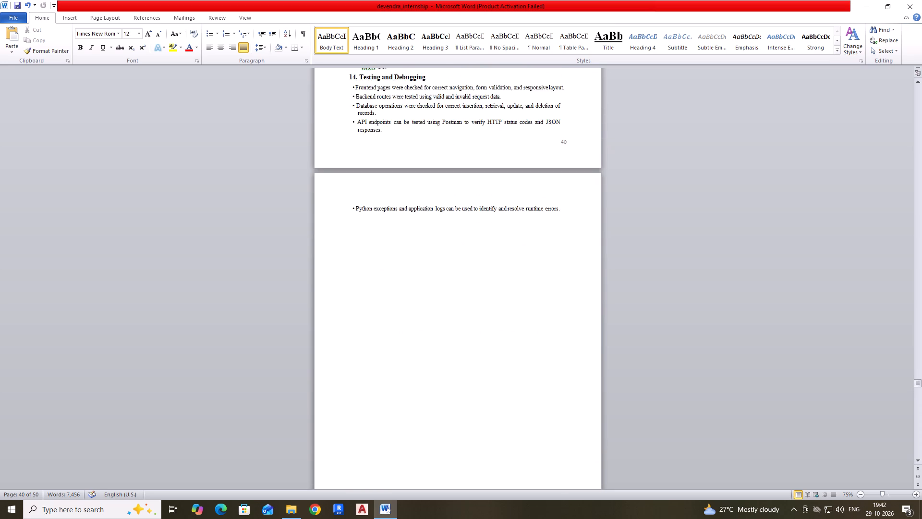
scroll(425, 370, up, 20)
scroll(425, 370, up, 1)
scroll(428, 371, down, 6)
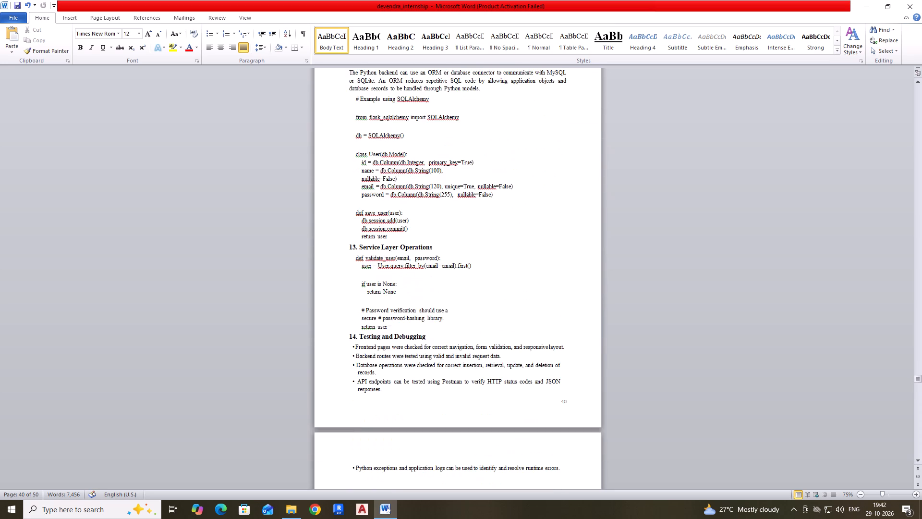
scroll(428, 371, down, 5)
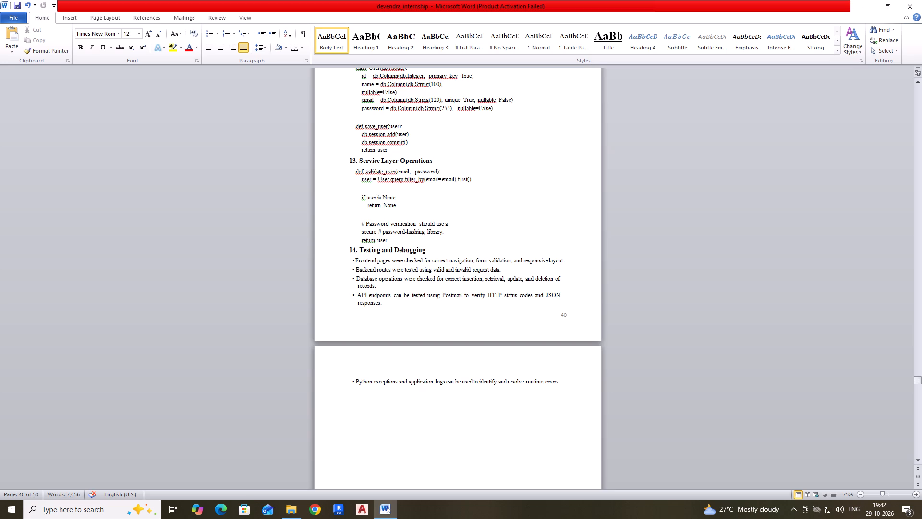
Delete the blank line above the "# Password verification" comment in section 13, Service Layer Operations, and save the report.
scroll(358, 292, up, 5)
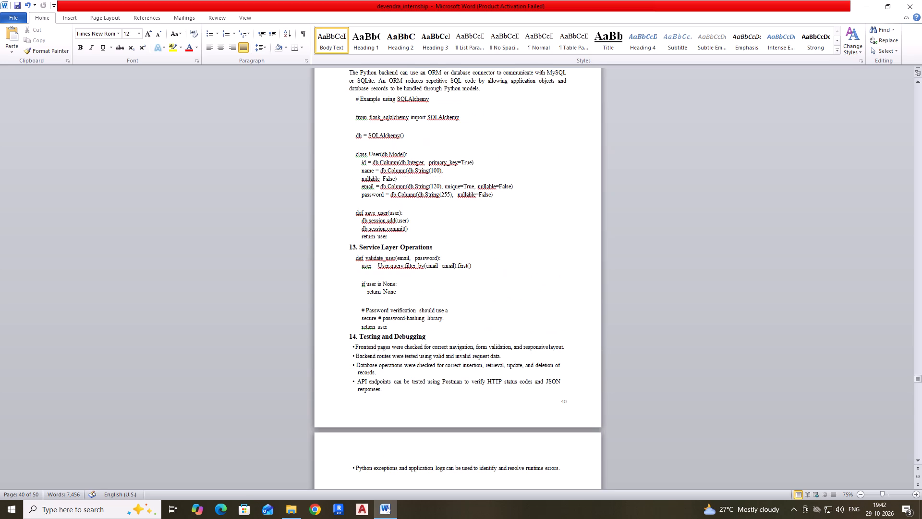
click(372, 297)
key(BackSpace)
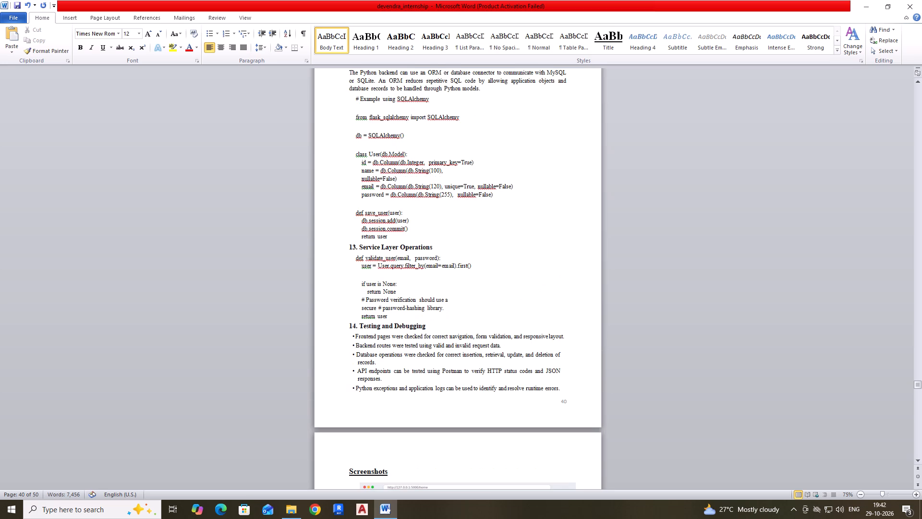
key(ctrl+s)
Save the internship report again.
key(ctrl+s)
key(ctrl+s)
key(ctrl+s)
key(ctrl+s)
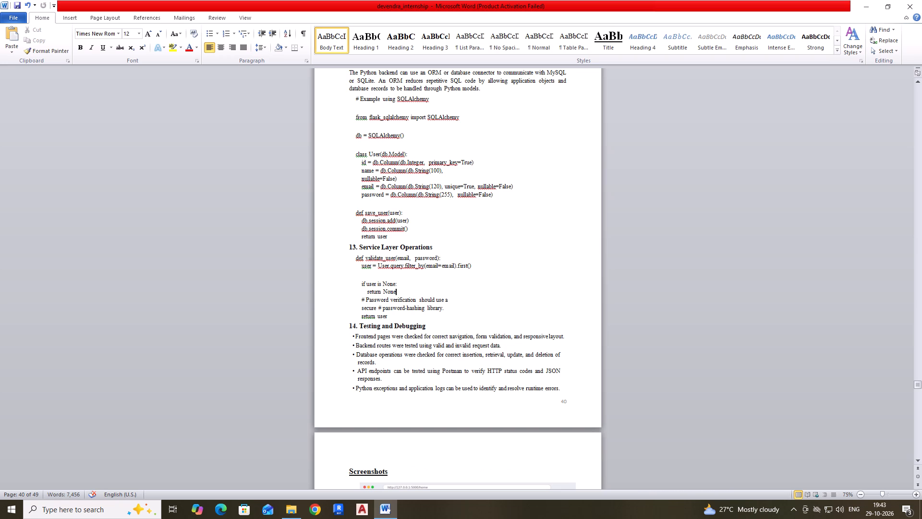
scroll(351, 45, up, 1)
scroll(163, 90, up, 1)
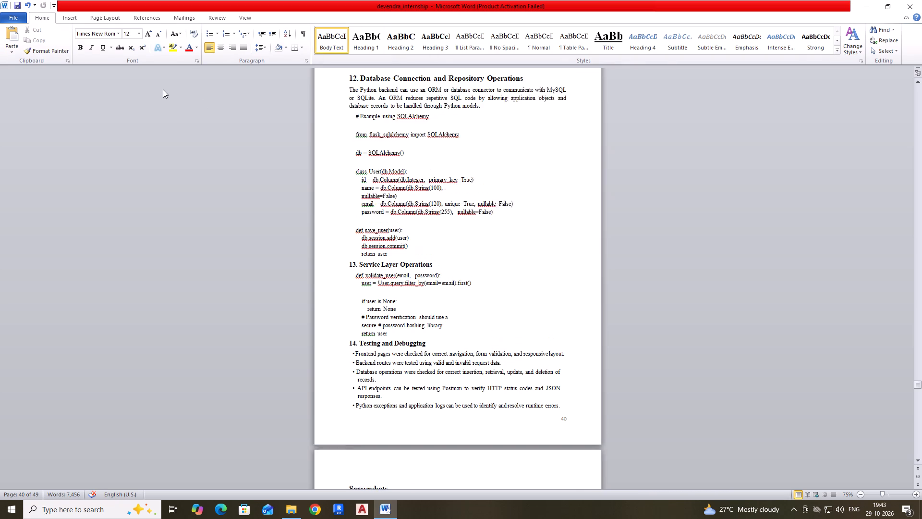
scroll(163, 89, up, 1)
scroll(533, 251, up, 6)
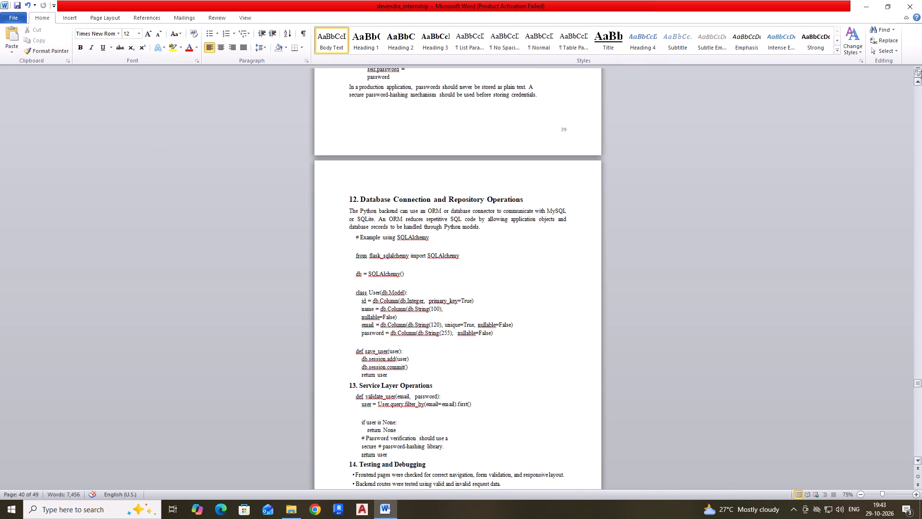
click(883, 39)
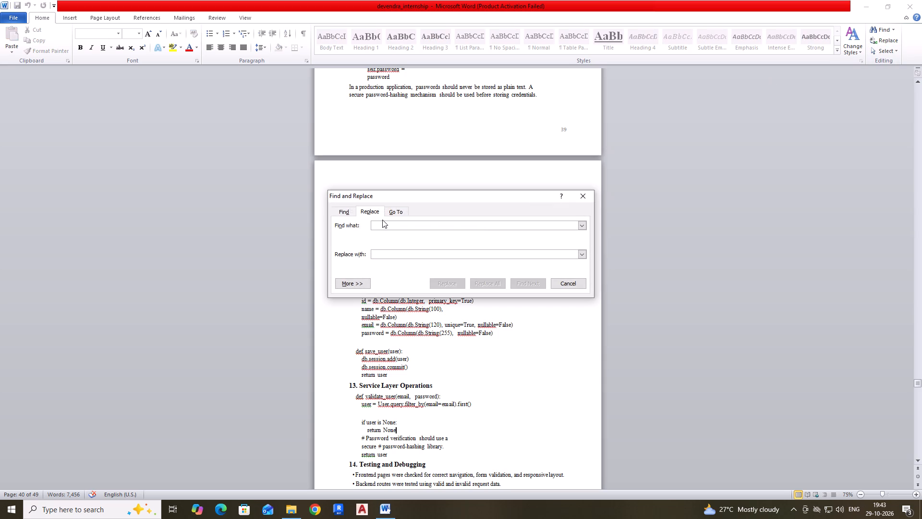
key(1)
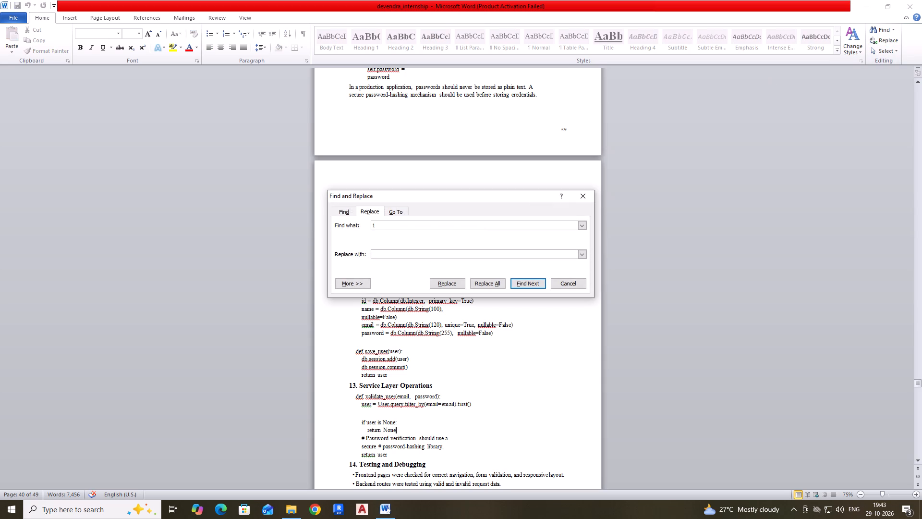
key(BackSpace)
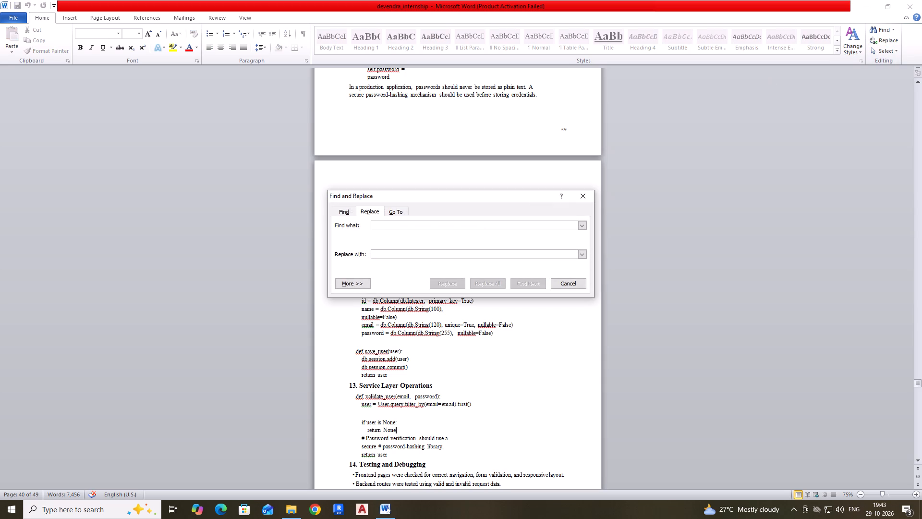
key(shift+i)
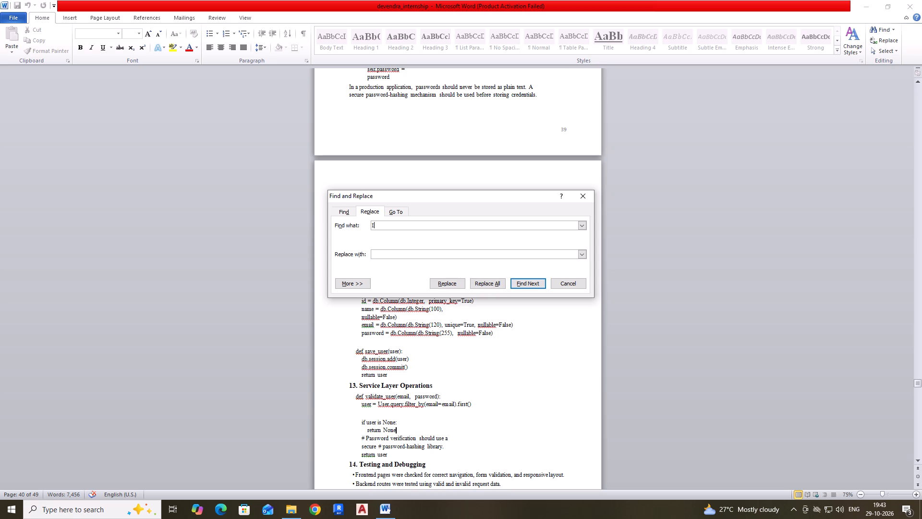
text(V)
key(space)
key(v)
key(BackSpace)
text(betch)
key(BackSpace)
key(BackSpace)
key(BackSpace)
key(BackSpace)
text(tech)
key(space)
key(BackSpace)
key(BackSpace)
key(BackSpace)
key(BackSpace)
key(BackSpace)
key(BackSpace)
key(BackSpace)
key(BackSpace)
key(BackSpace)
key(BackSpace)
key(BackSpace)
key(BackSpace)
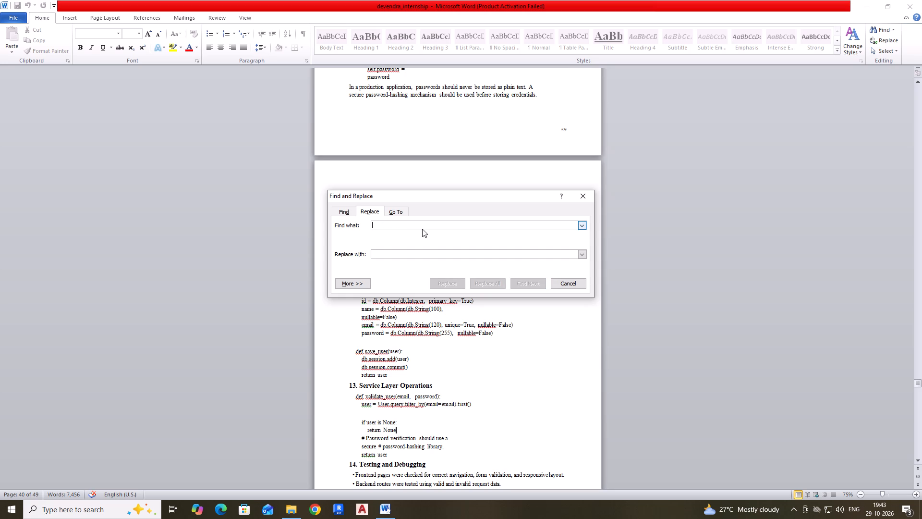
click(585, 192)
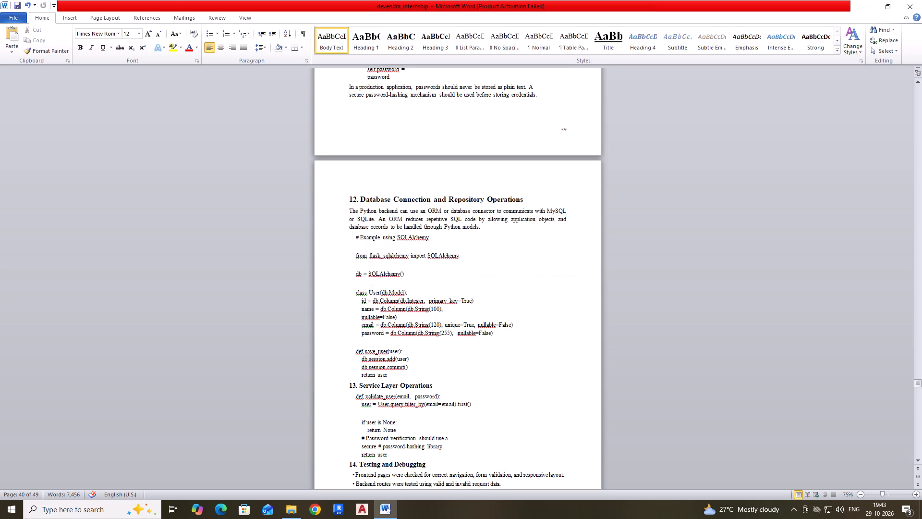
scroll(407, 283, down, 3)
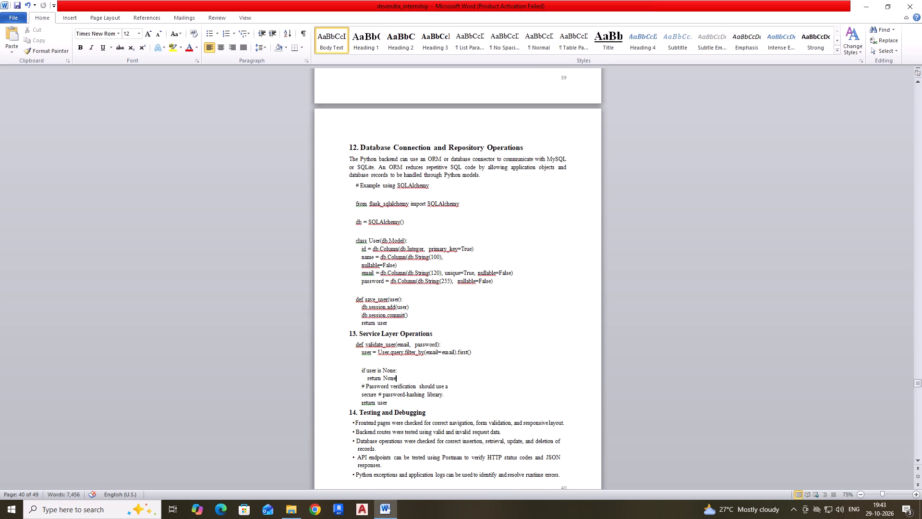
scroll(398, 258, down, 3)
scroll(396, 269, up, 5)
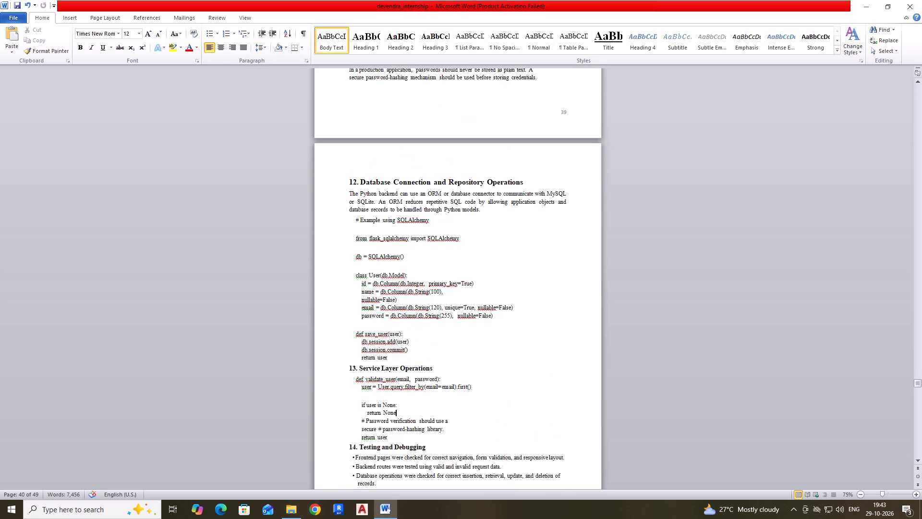
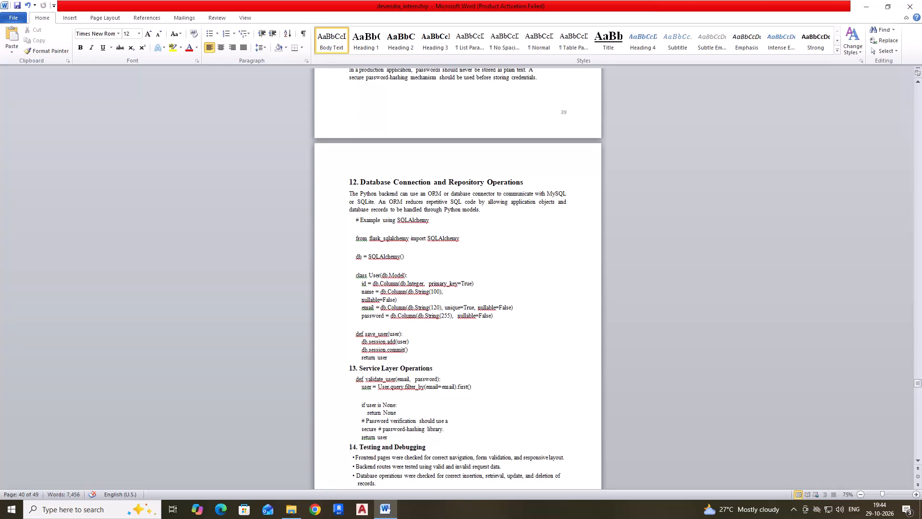
Review the report's layout from section 12, Database Connection and Repository Operations, on page 40 through the Bibliography.
scroll(439, 461, down, 6)
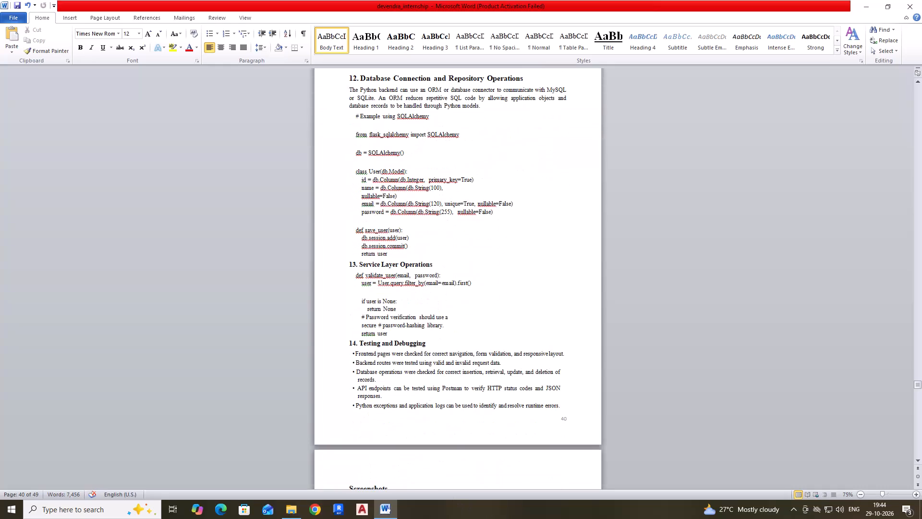
scroll(439, 460, down, 4)
scroll(439, 460, down, 20)
scroll(439, 460, down, 2)
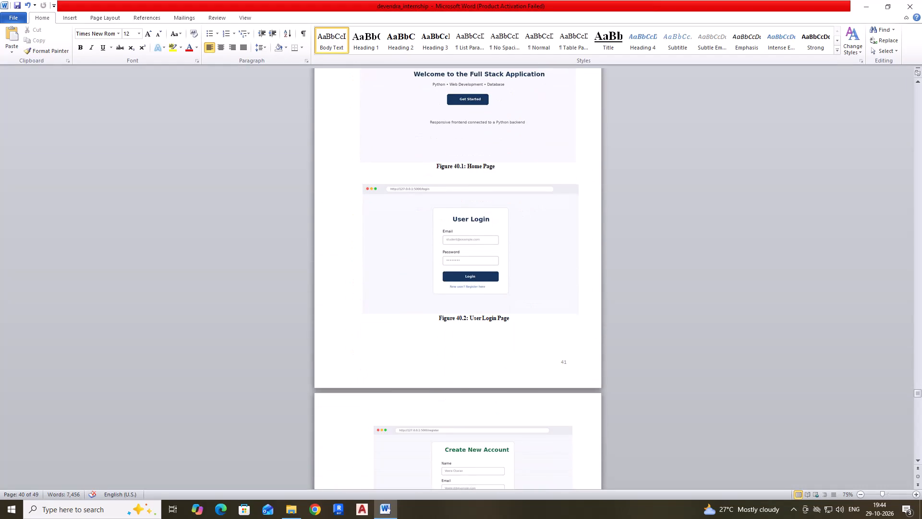
scroll(439, 460, down, 7)
scroll(445, 462, down, 20)
scroll(445, 462, down, 12)
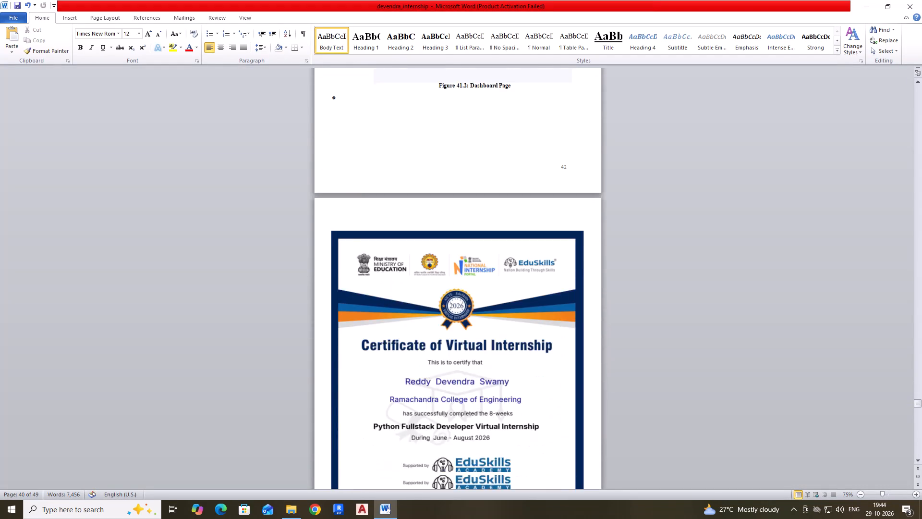
scroll(453, 464, down, 20)
scroll(453, 464, down, 20)
scroll(453, 464, down, 8)
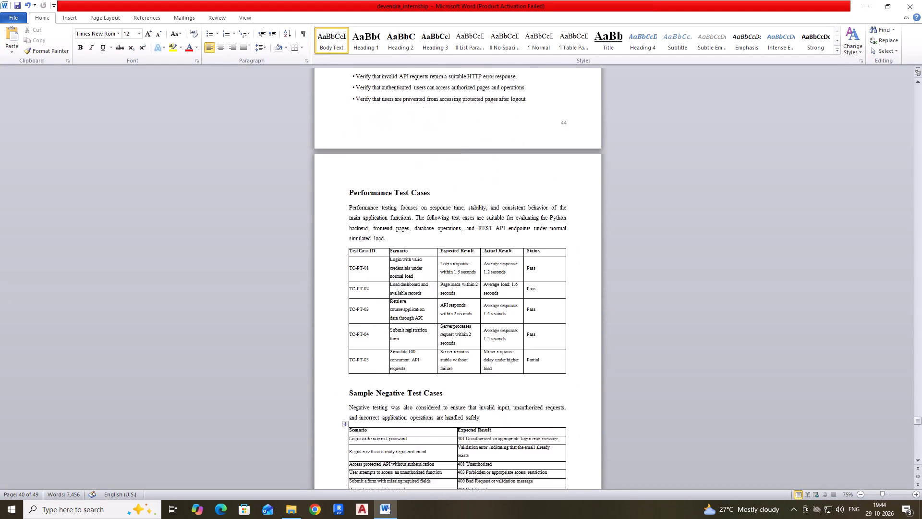
scroll(469, 469, down, 20)
scroll(469, 469, down, 20)
scroll(469, 469, down, 8)
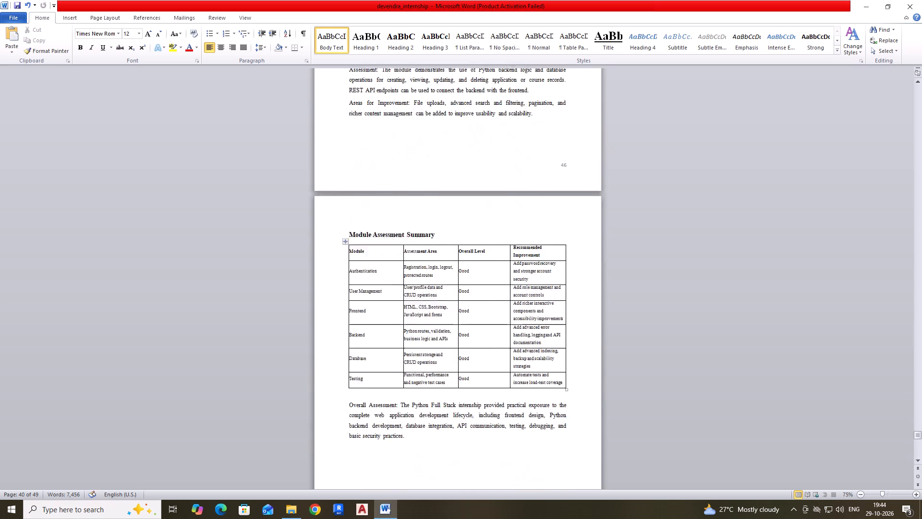
scroll(474, 470, down, 20)
scroll(474, 470, down, 20)
scroll(474, 470, down, 8)
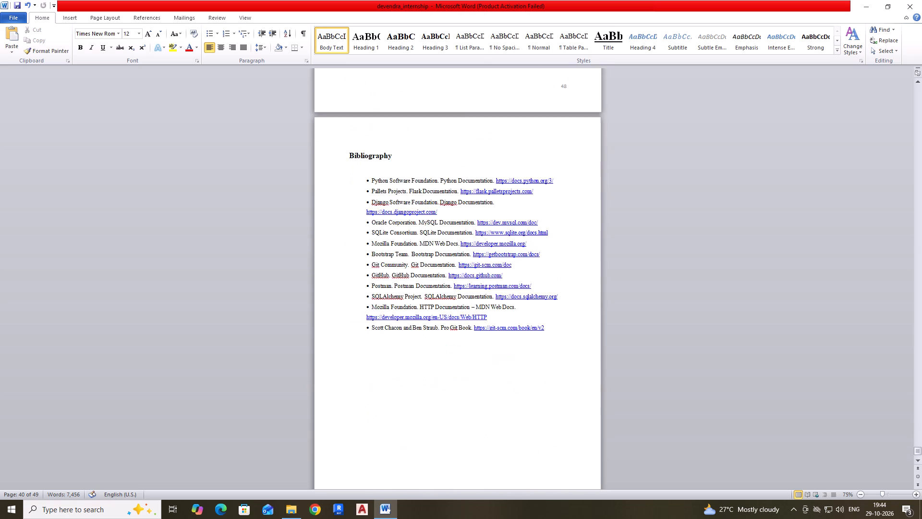
scroll(475, 470, down, 8)
Save the internship report.
key(ctrl+s)
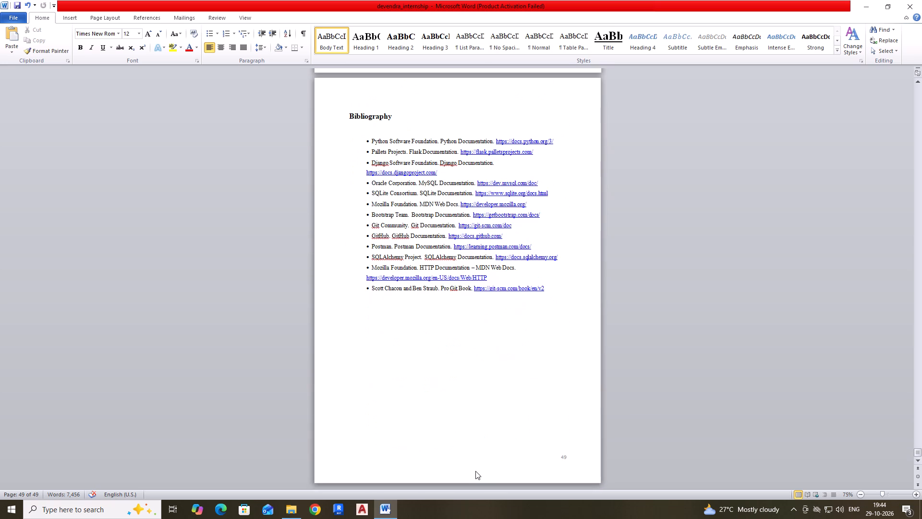
Change the year in the cover page's submission line to "III B. Tech".
scroll(442, 380, up, 9)
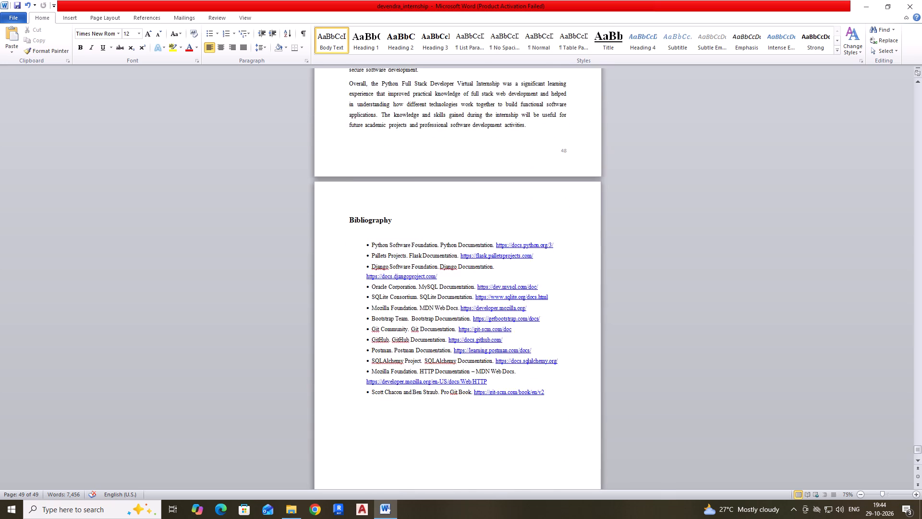
scroll(436, 376, up, 20)
scroll(436, 376, up, 18)
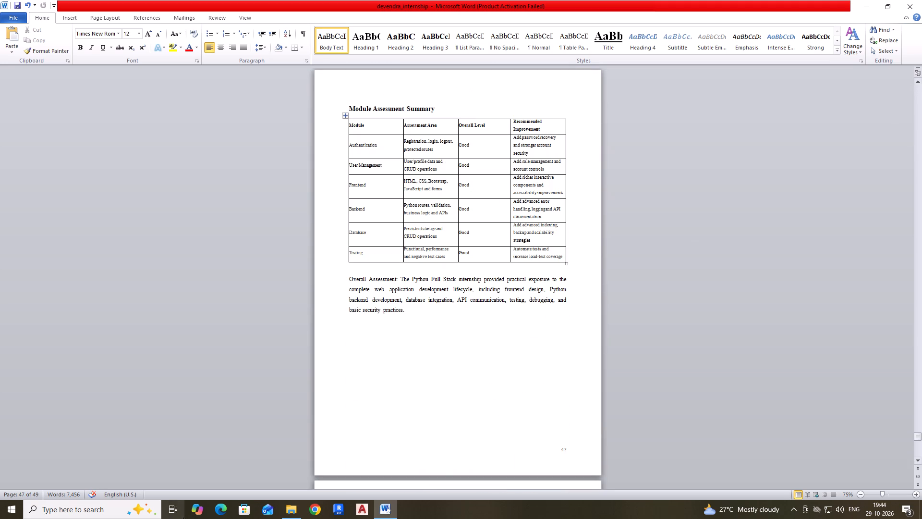
click(913, 99)
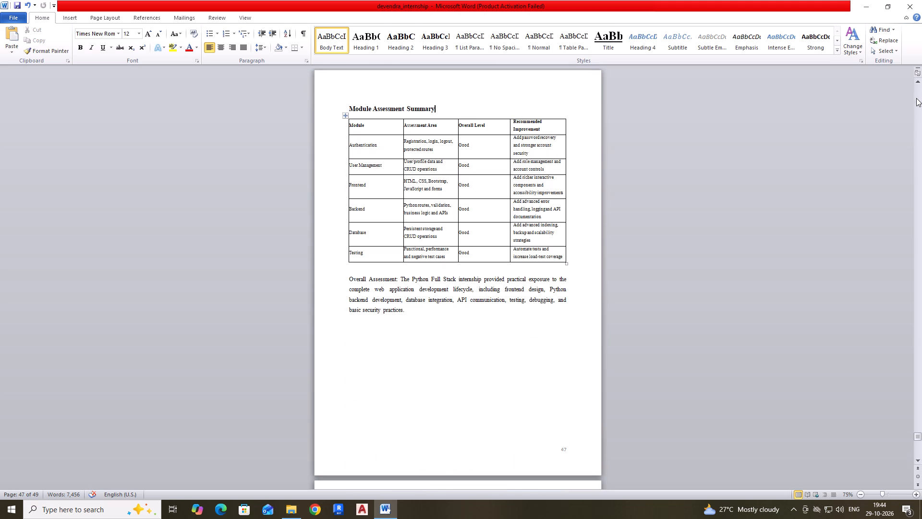
click(917, 98)
drag(917, 98, 920, 88)
scroll(462, 264, down, 2)
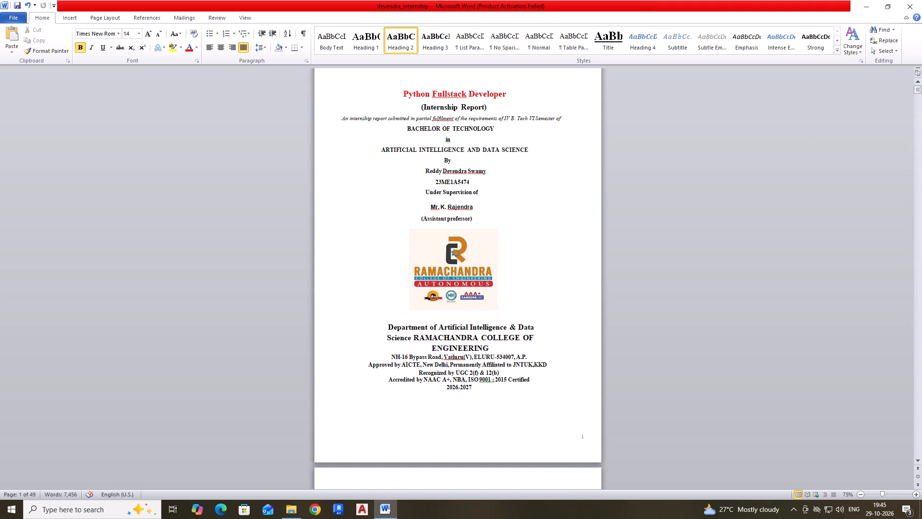
scroll(462, 264, down, 4)
scroll(462, 264, up, 5)
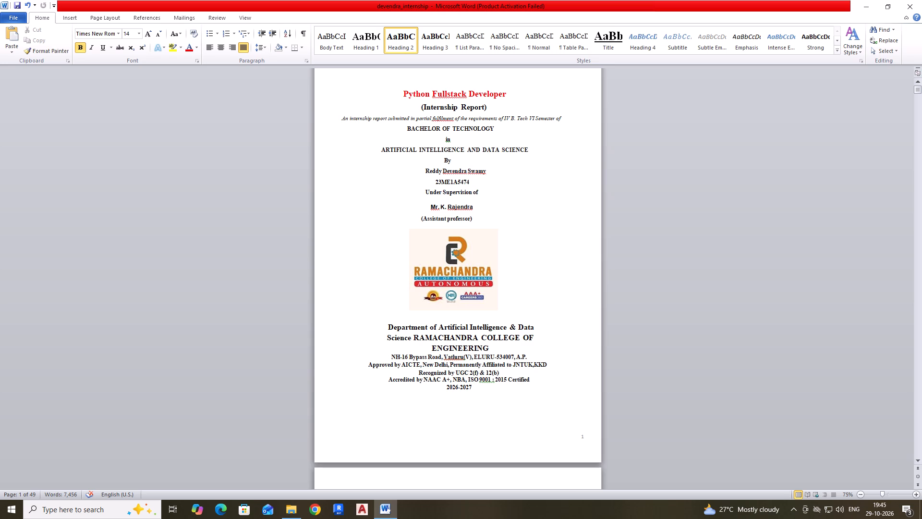
scroll(462, 264, down, 2)
scroll(462, 264, up, 3)
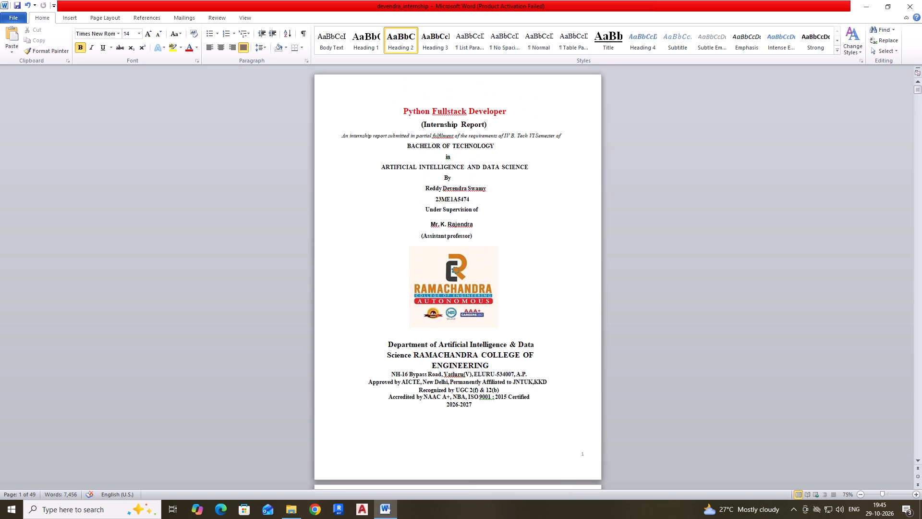
click(512, 134)
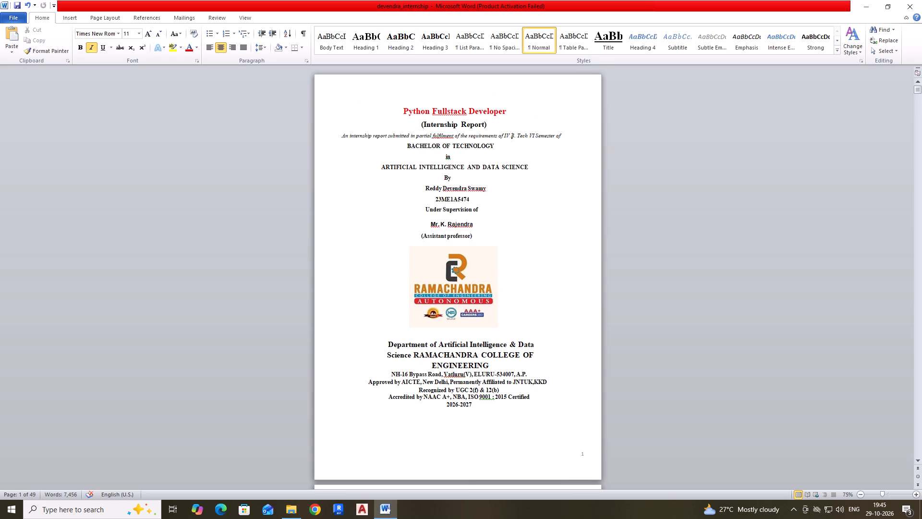
click(511, 134)
key(Left)
key(Left)
key(Right)
key(BackSpace)
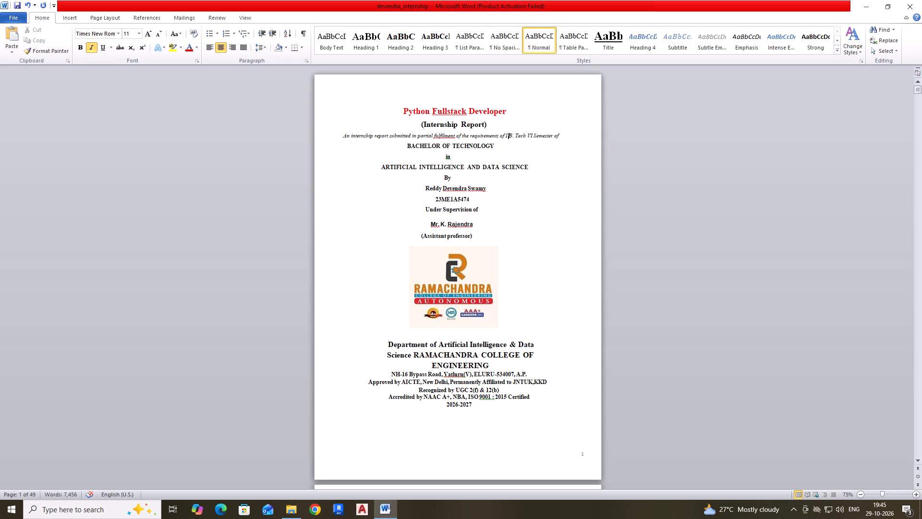
text(II)
Change the semester in the cover page's submission line to "II Semester" and save the report.
key(Right)
key(Right)
key(Right)
key(Right)
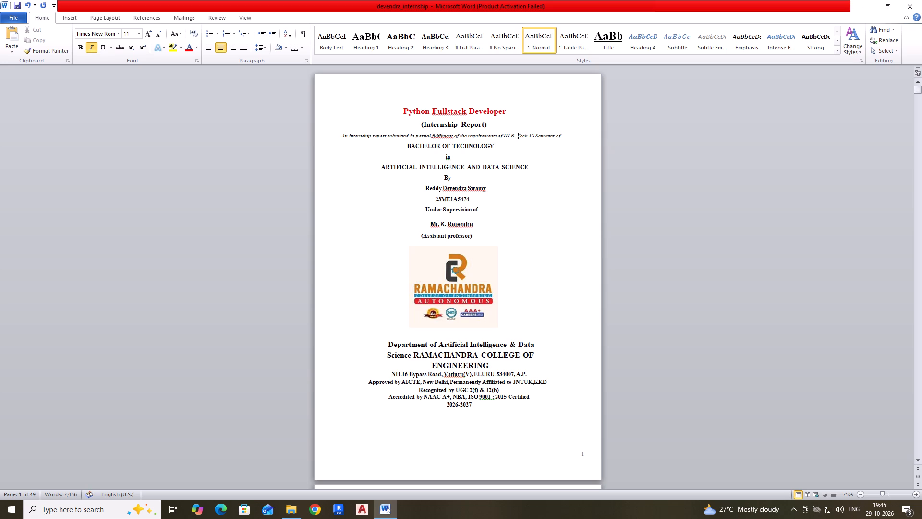
key(Right)
key(Right)
key(Right)
key(Right)
key(Right)
key(Right)
key(Right)
key(Left)
key(BackSpace)
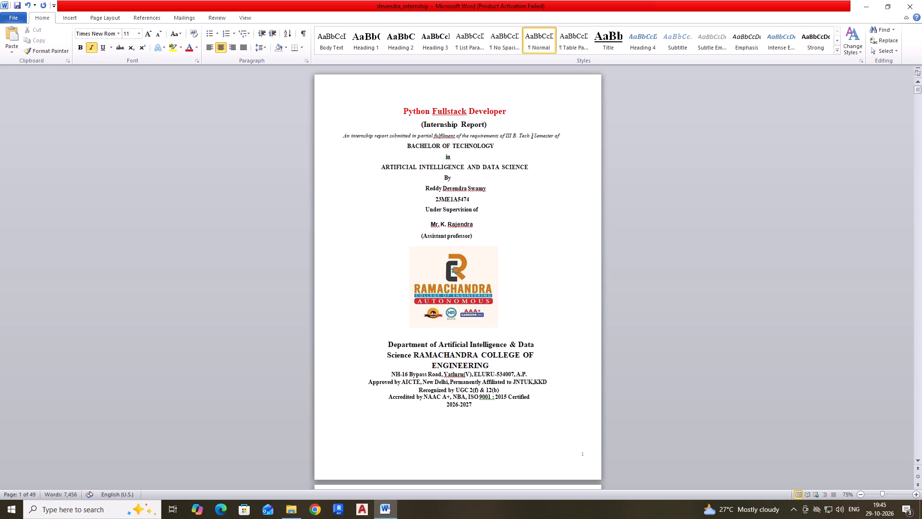
key(shift+i)
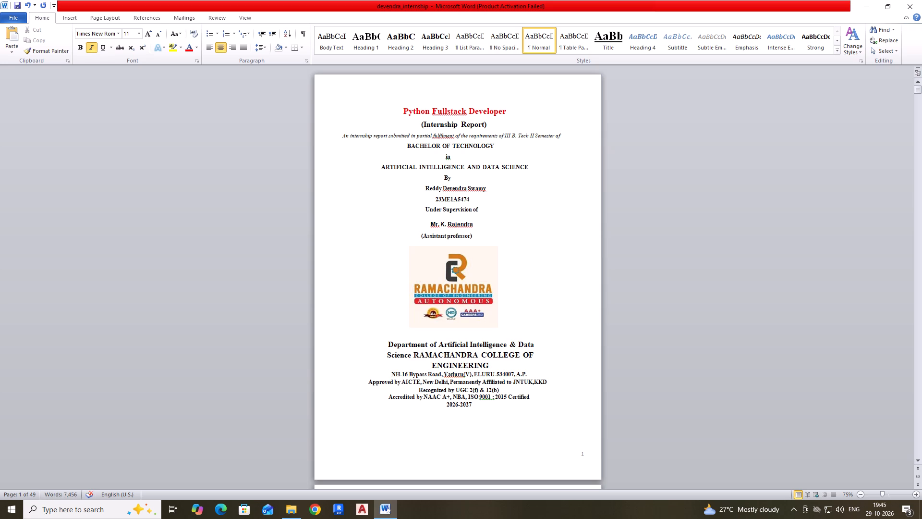
key(ctrl+s)
Remove the extra spacing before the department head's name on the Certificate page, aligning it with "HOD, AI&DS", and save the report.
scroll(511, 312, down, 20)
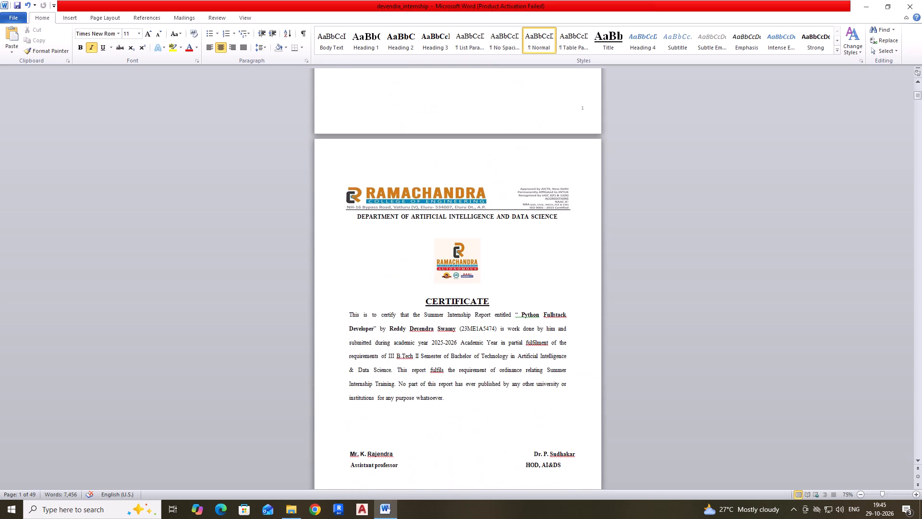
scroll(498, 313, down, 11)
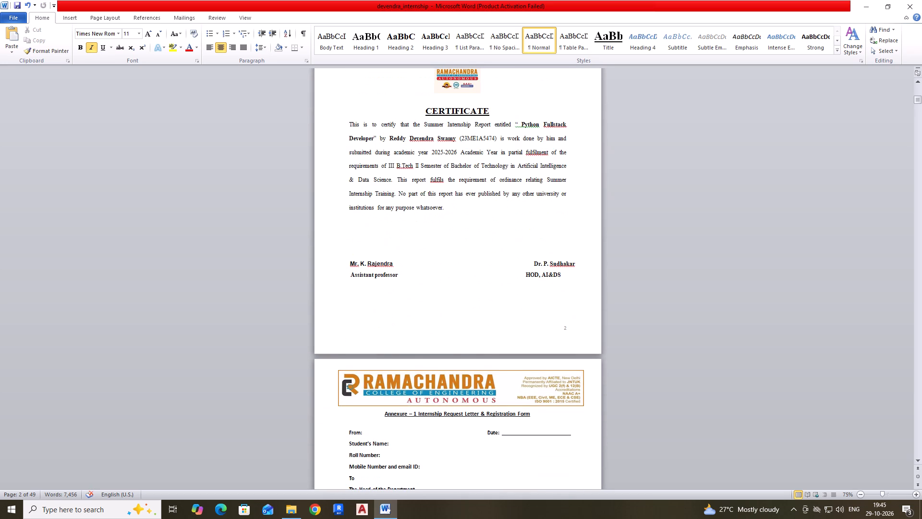
click(534, 261)
key(BackSpace)
key(BackSpace)
key(BackSpace)
key(BackSpace)
key(BackSpace)
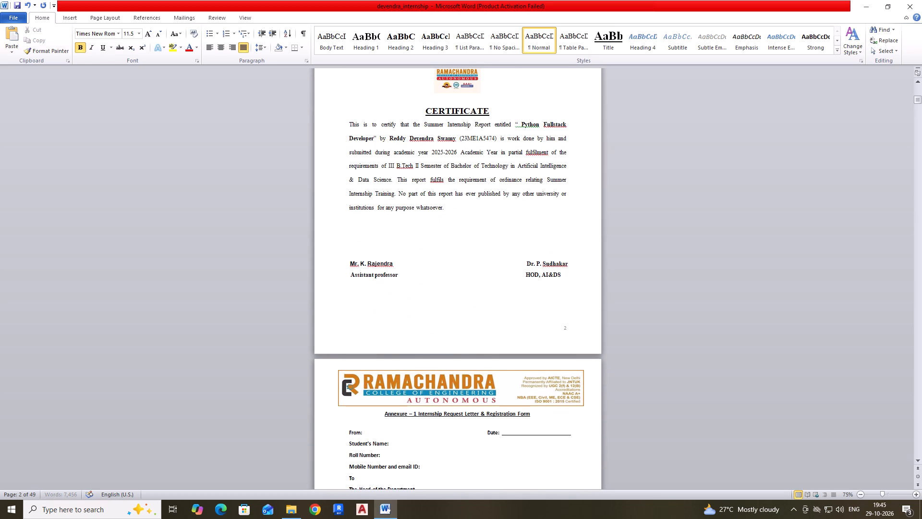
key(BackSpace)
key(ctrl+s)
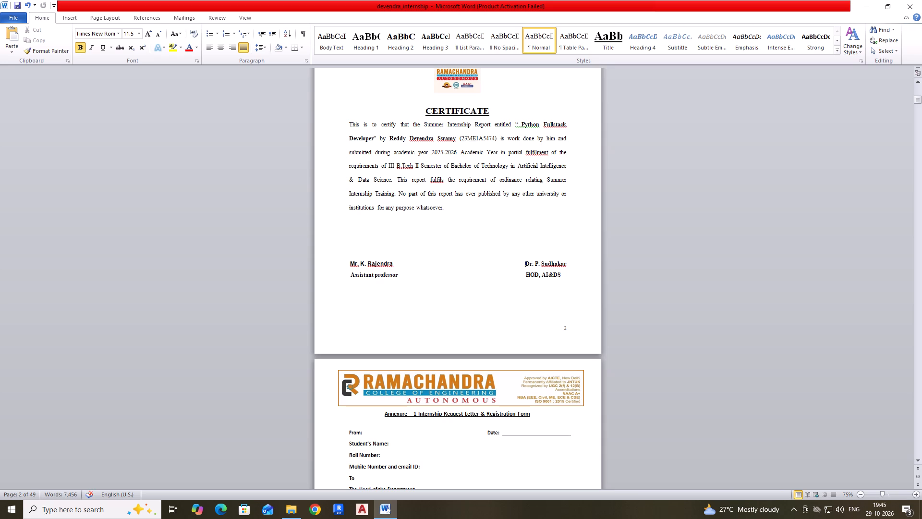
Review the front pages from the Annexure – 1 request letter through the Index and Declaration to the Acknowledgement.
scroll(488, 275, down, 9)
scroll(488, 283, up, 1)
scroll(491, 284, down, 8)
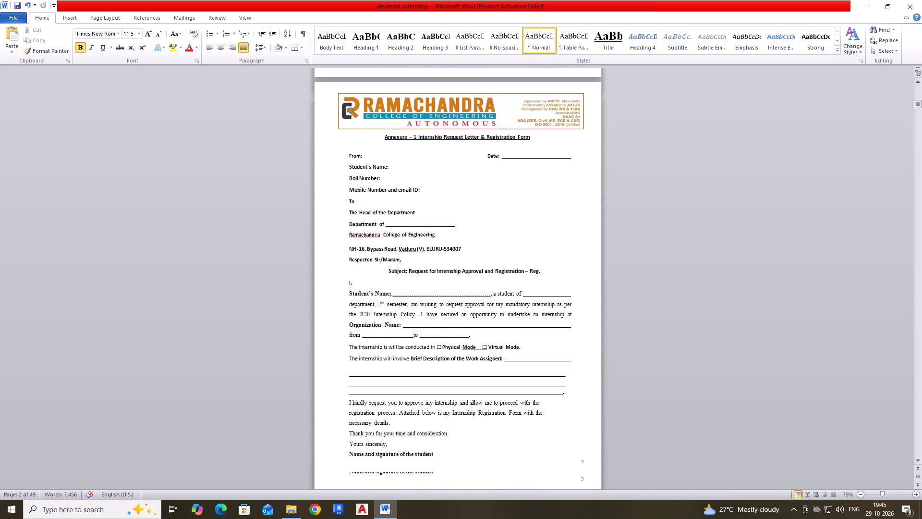
scroll(499, 287, down, 10)
scroll(499, 287, down, 20)
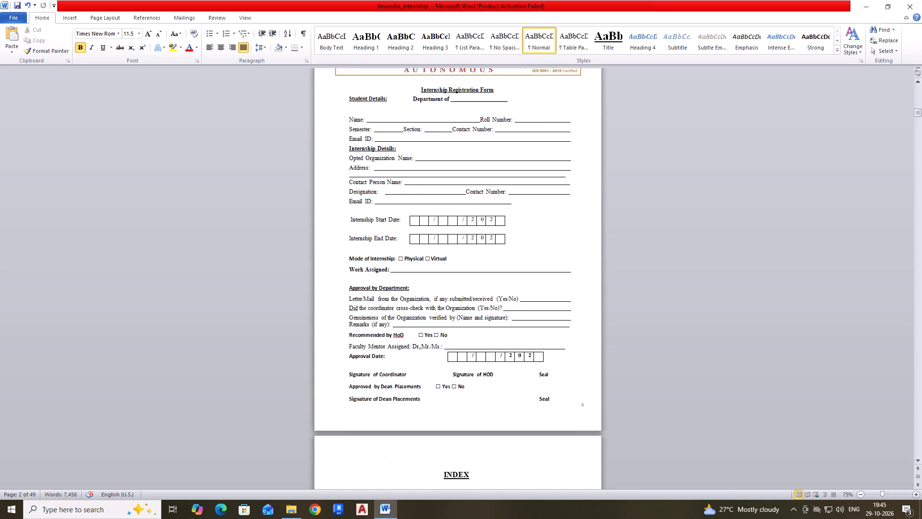
scroll(499, 287, down, 2)
scroll(499, 287, down, 20)
scroll(499, 287, down, 7)
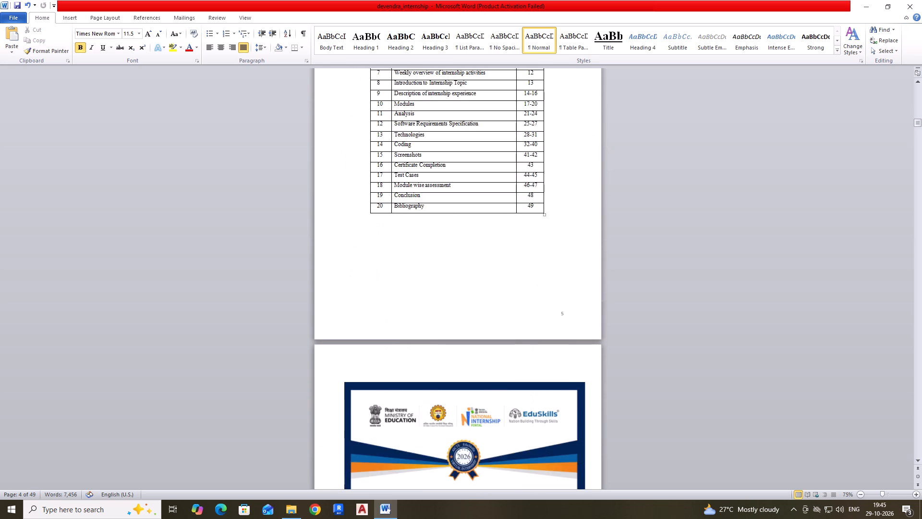
scroll(499, 287, down, 20)
scroll(499, 287, down, 8)
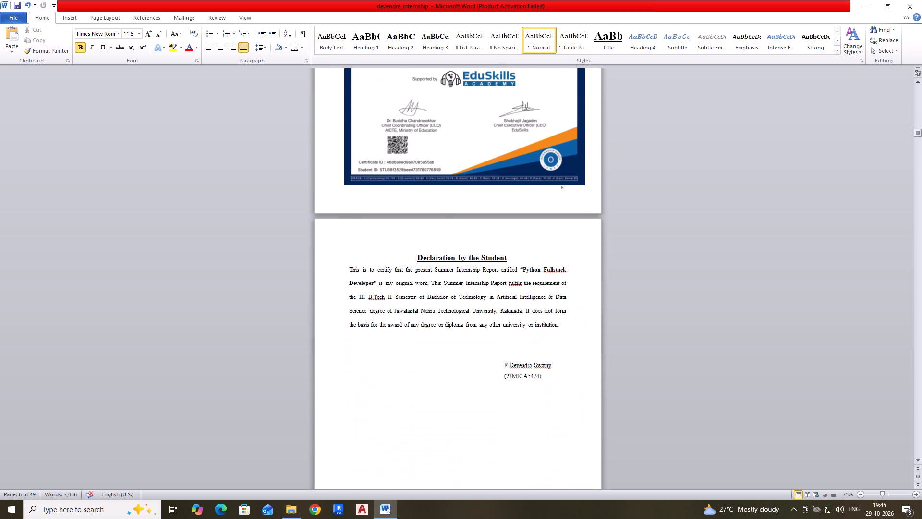
scroll(499, 287, down, 12)
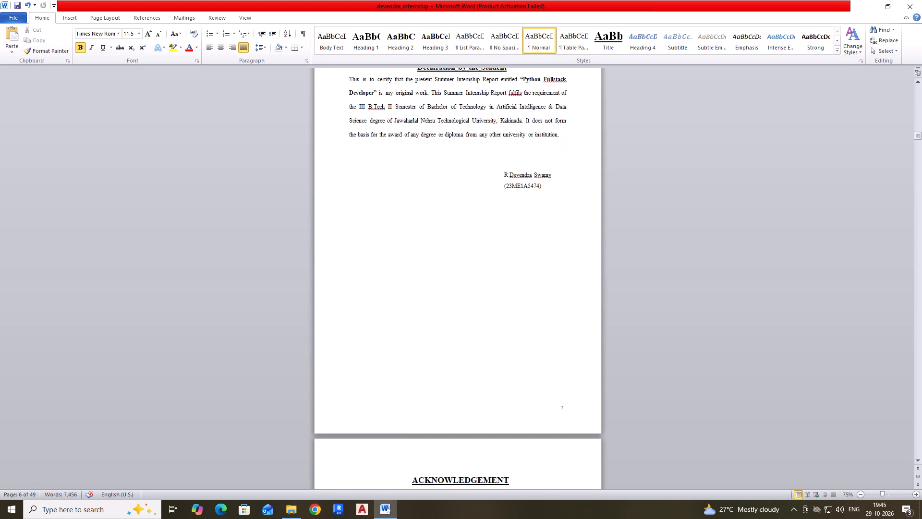
scroll(499, 287, down, 15)
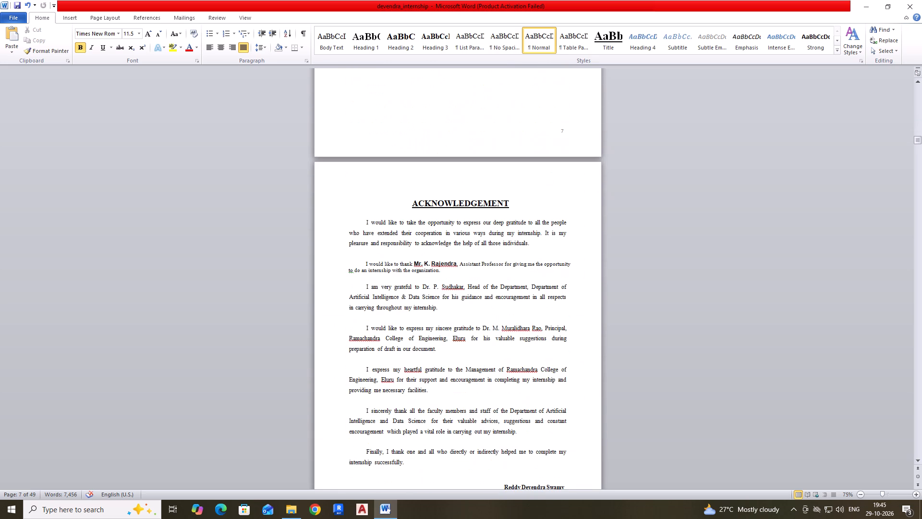
scroll(499, 287, down, 3)
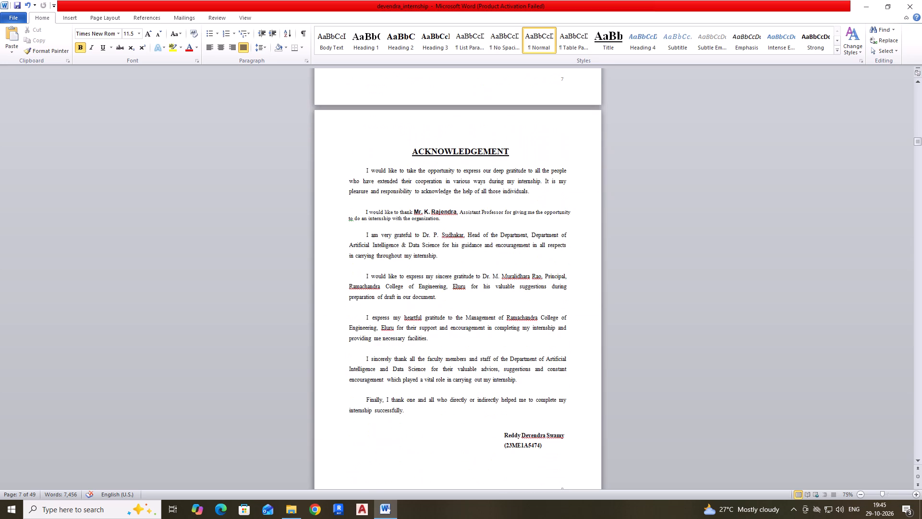
Review the report pages from the Acknowledgement through the Abstract, company introduction and internship objectives to the weekly overview table.
scroll(499, 287, down, 1)
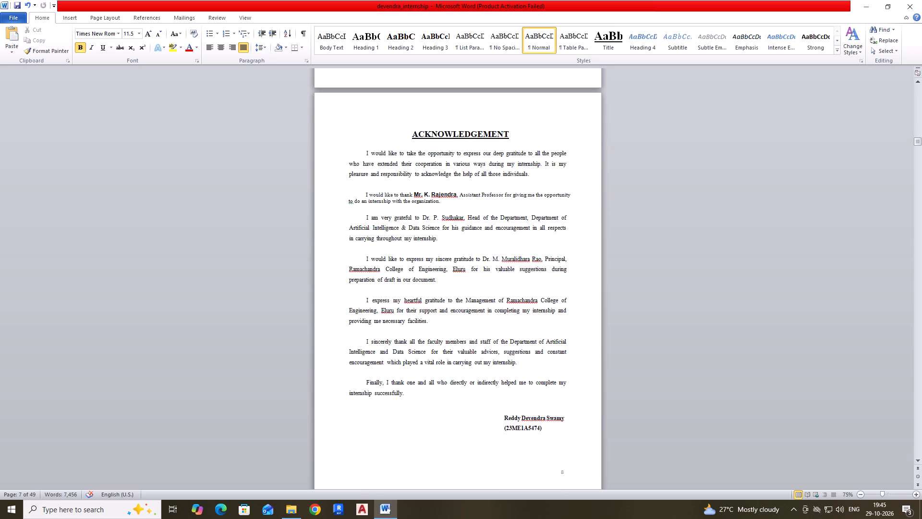
scroll(499, 287, down, 19)
scroll(499, 287, down, 3)
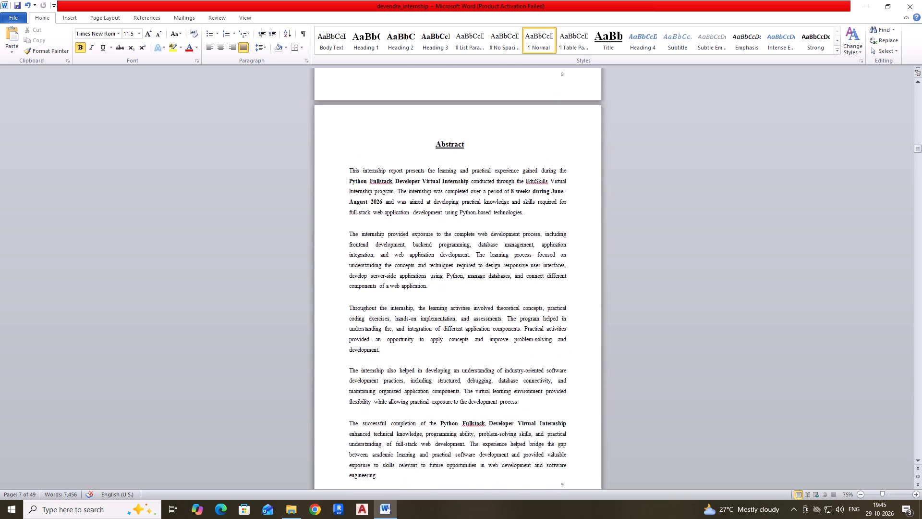
scroll(499, 287, down, 16)
scroll(499, 287, down, 5)
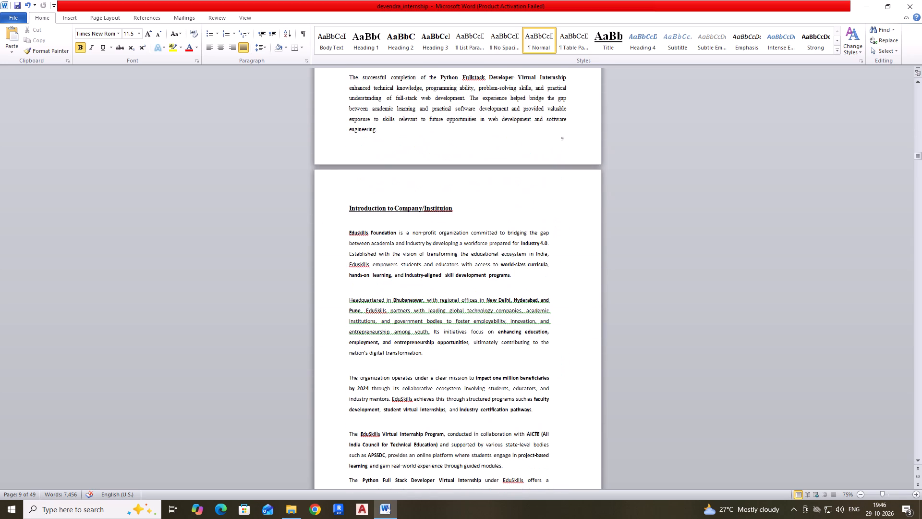
scroll(499, 287, down, 19)
scroll(499, 287, down, 11)
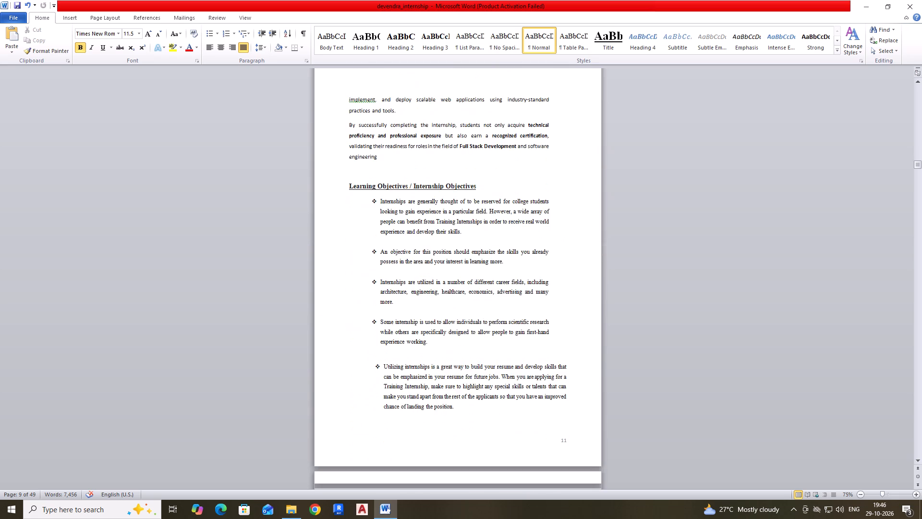
scroll(499, 287, down, 11)
scroll(499, 287, down, 11)
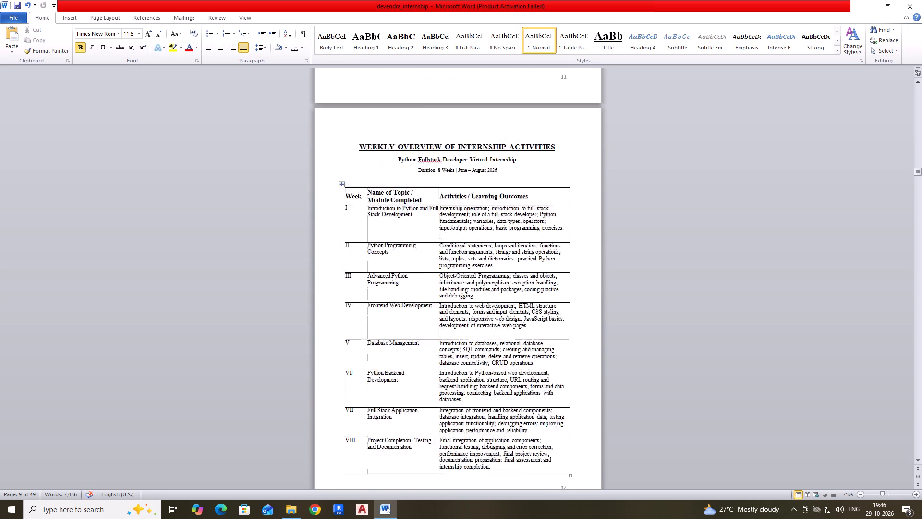
scroll(499, 287, down, 10)
Save the internship report, then close the document and the File Explorer window.
key(ctrl+s)
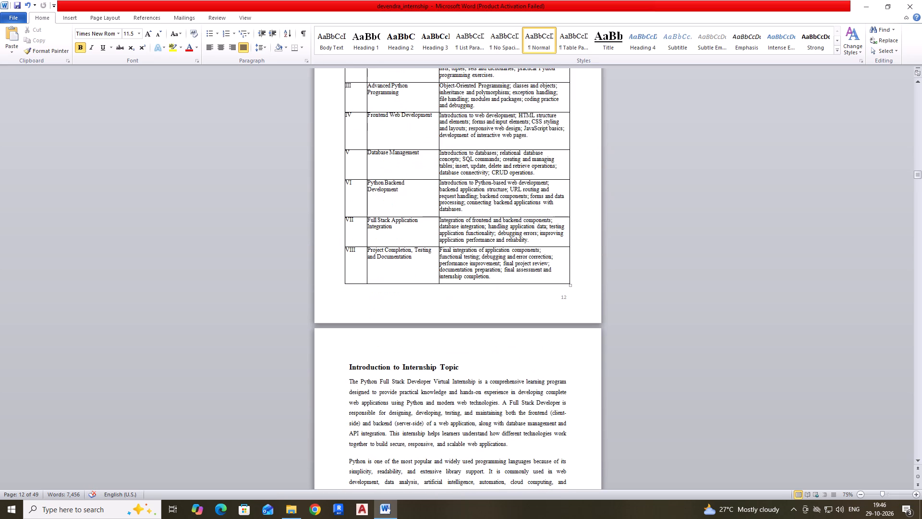
key(ctrl+s)
key(ctrl+s)
key(ctrl+s)
key(ctrl+s)
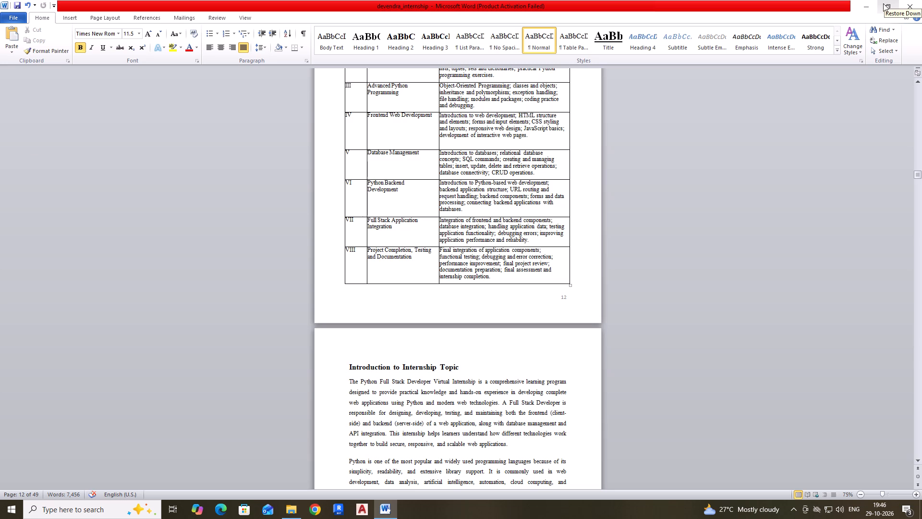
click(920, 11)
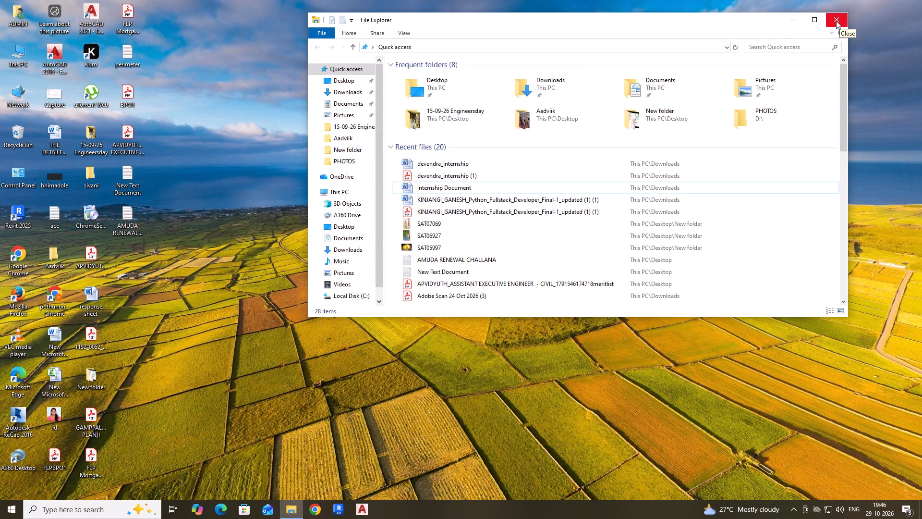
click(835, 22)
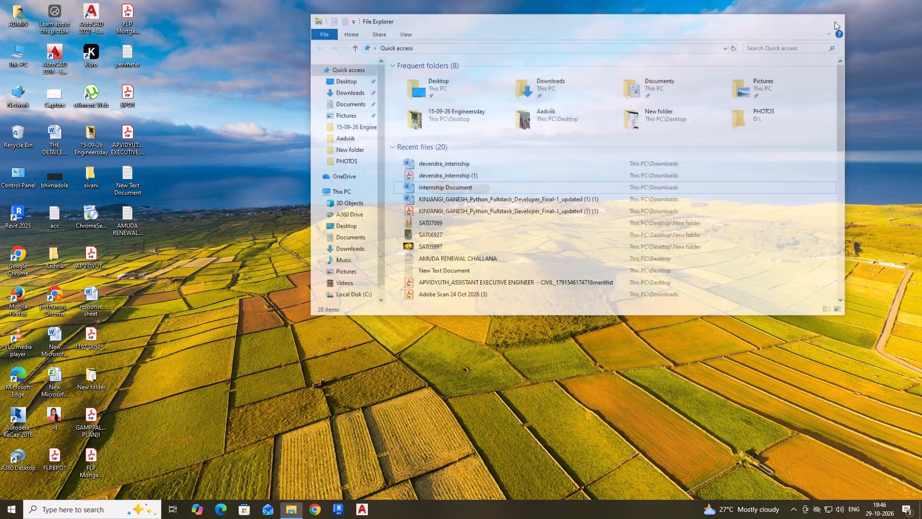
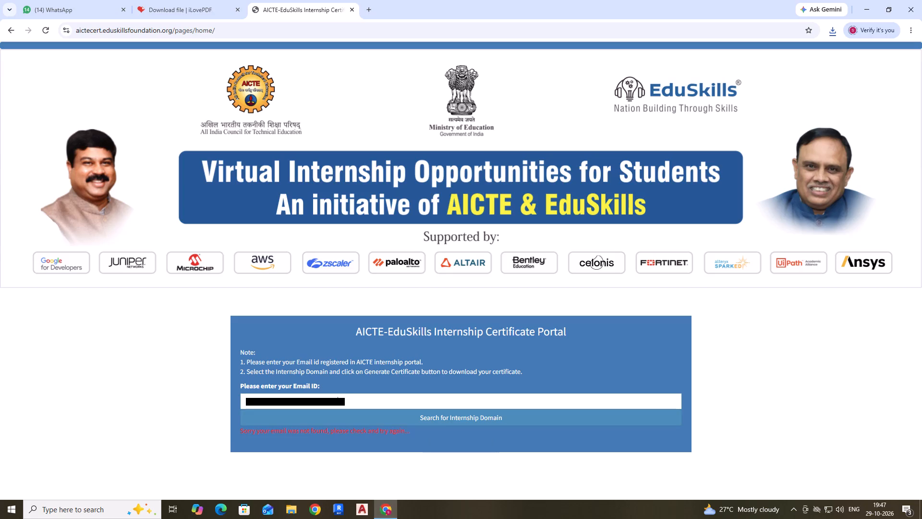
Correct a character in the registered email ID and retry the internship domain search on the AICTE-EduSkills certificate portal.
key(Left)
key(Left)
key(Left)
key(Left)
key(Right)
key(BackSpace)
key(d)
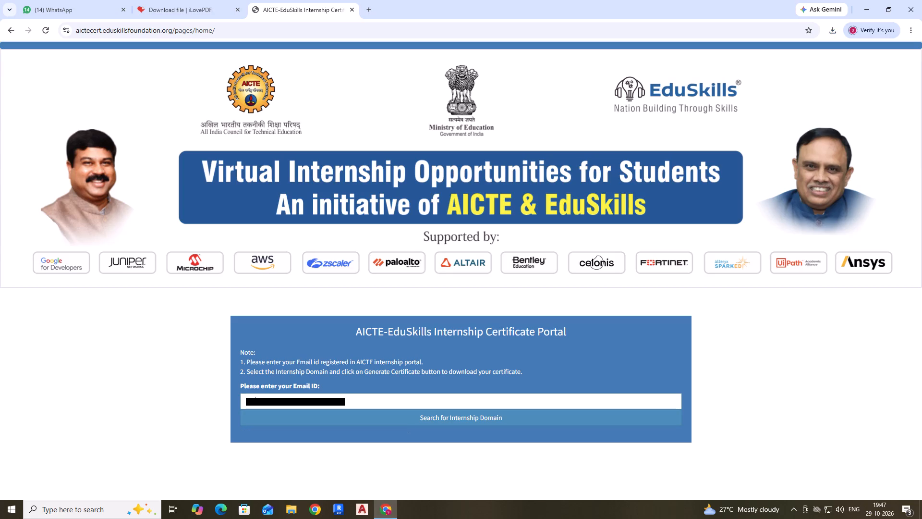
key(Return)
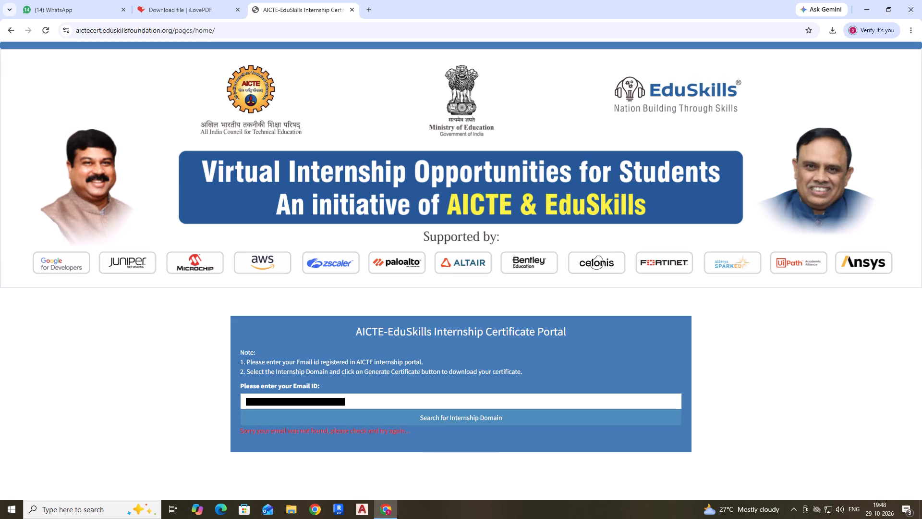
click(425, 421)
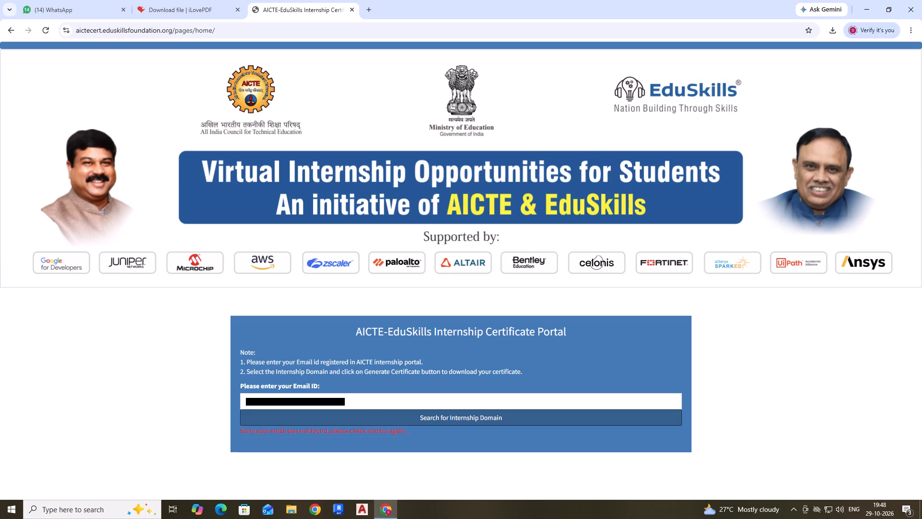
Return to the Google results for "eduskills certificate download".
click(17, 26)
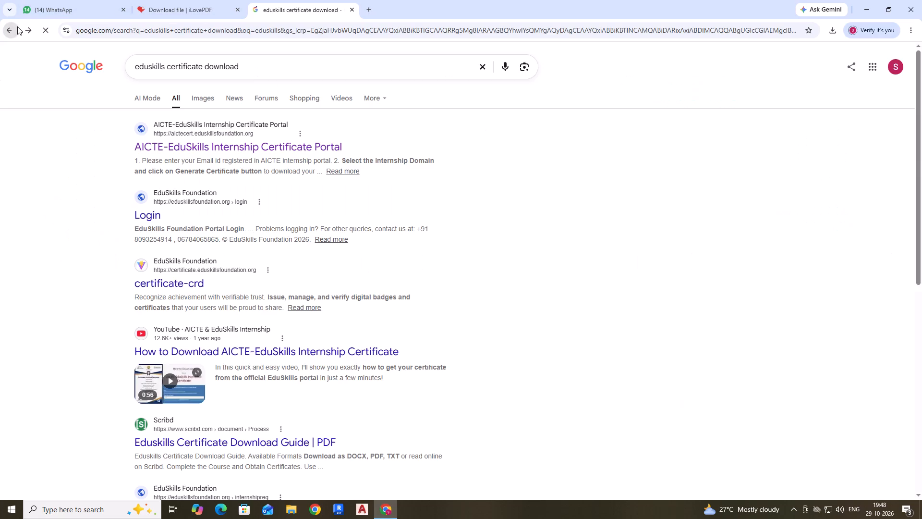
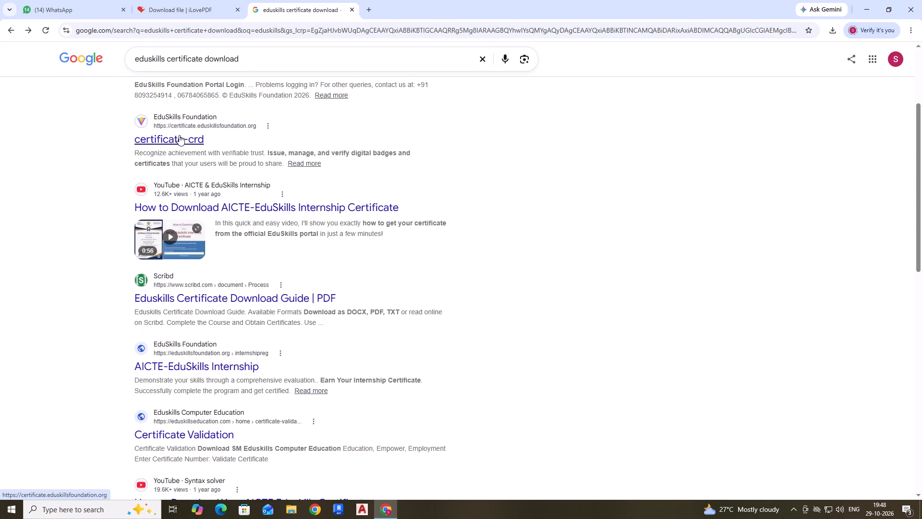
Open the AICTE-EduSkills Internship site of the EduSkills Foundation from the search results.
click(187, 368)
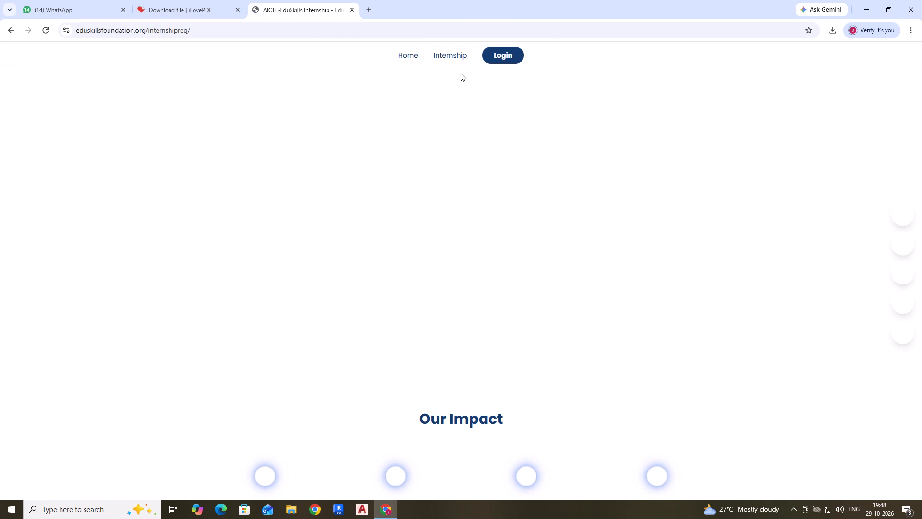
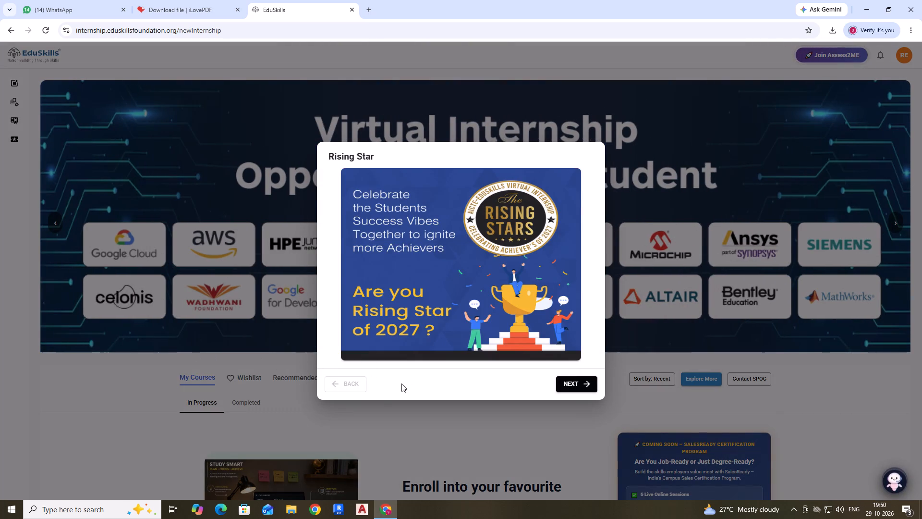
Reload the internship page to clear the Rising Star popup and download the Python Fullstack Developer course certificate from the completed courses.
click(336, 389)
click(340, 383)
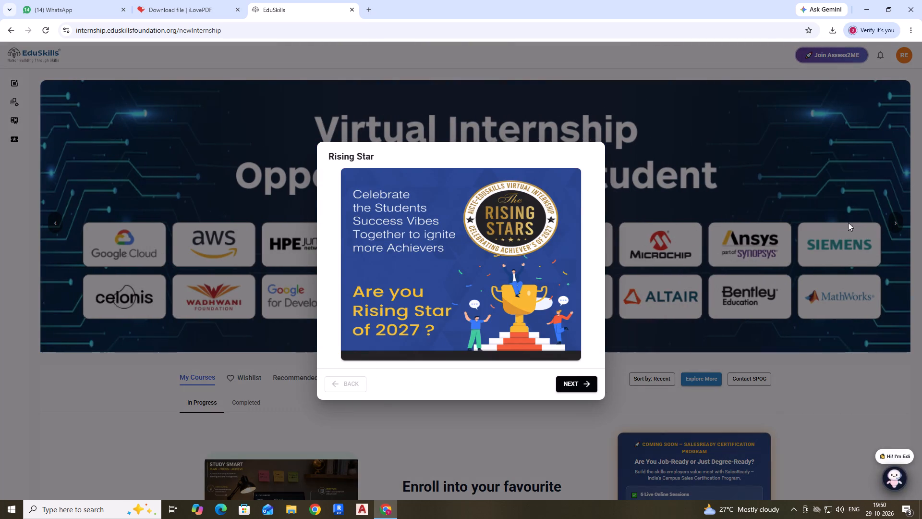
click(48, 32)
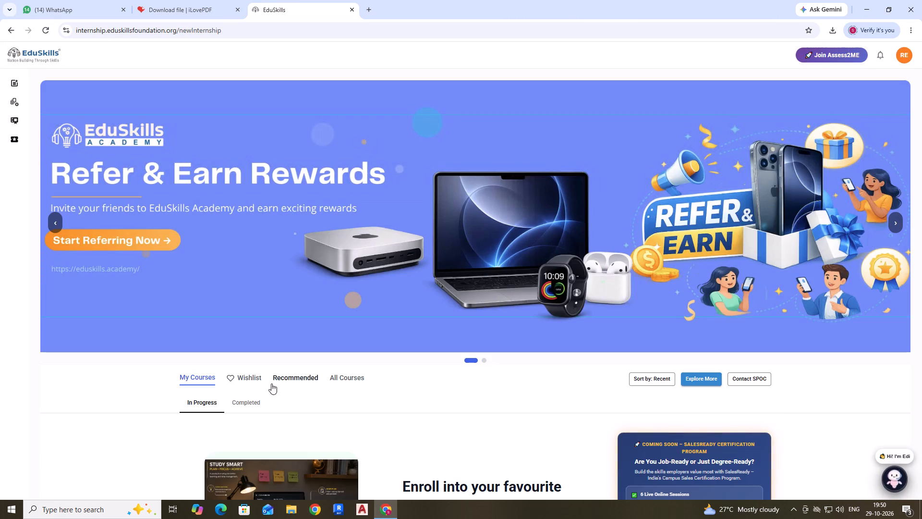
click(249, 399)
scroll(304, 398, down, 4)
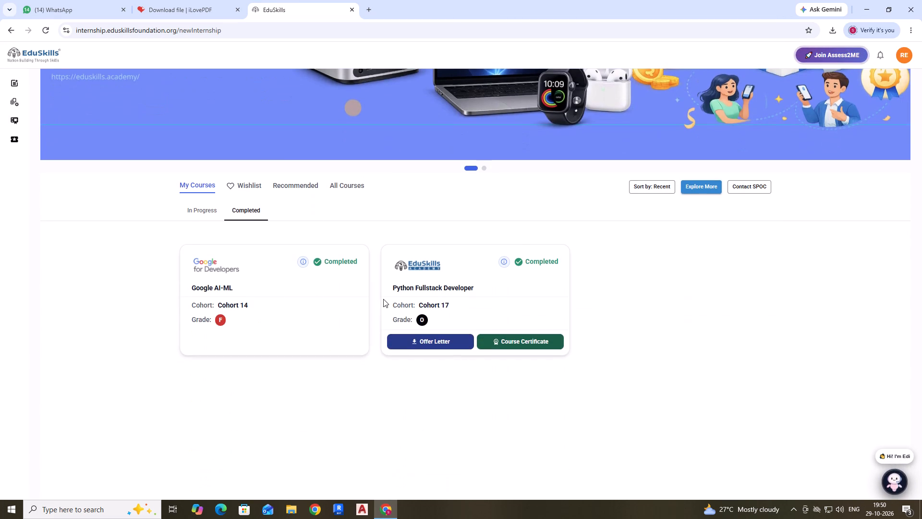
click(486, 298)
click(513, 337)
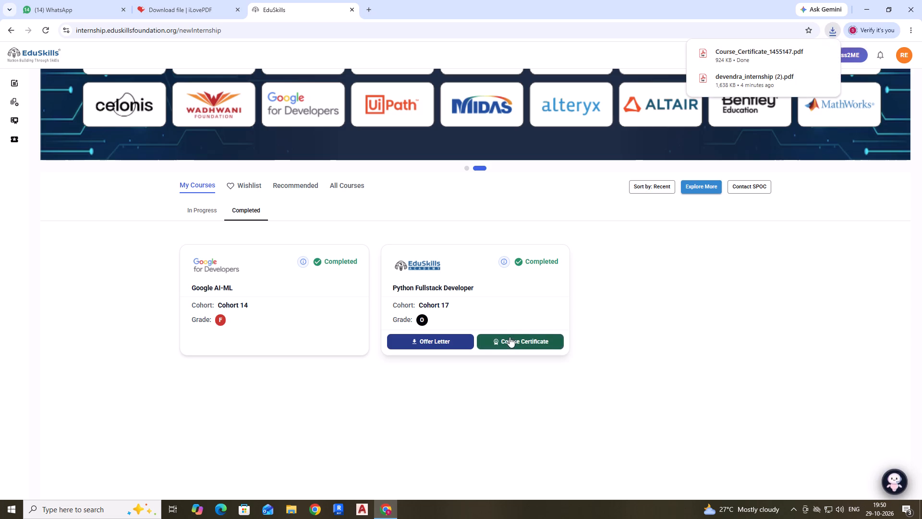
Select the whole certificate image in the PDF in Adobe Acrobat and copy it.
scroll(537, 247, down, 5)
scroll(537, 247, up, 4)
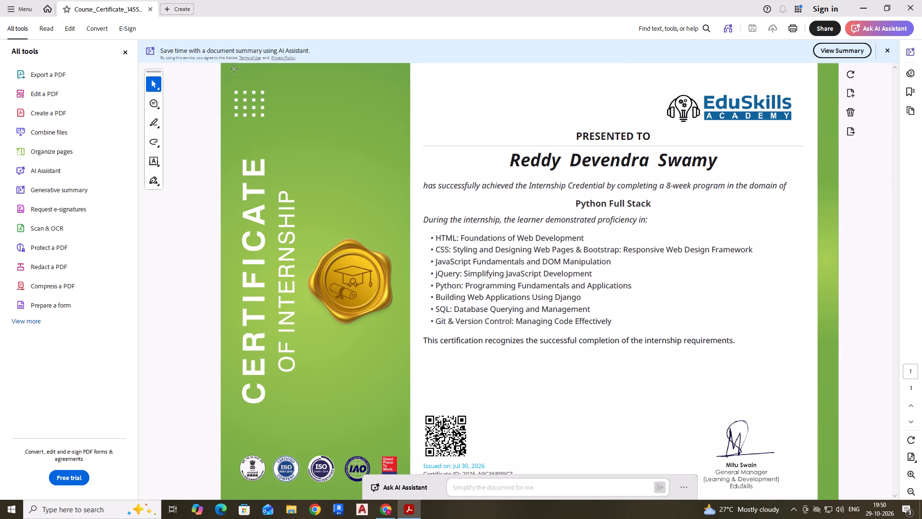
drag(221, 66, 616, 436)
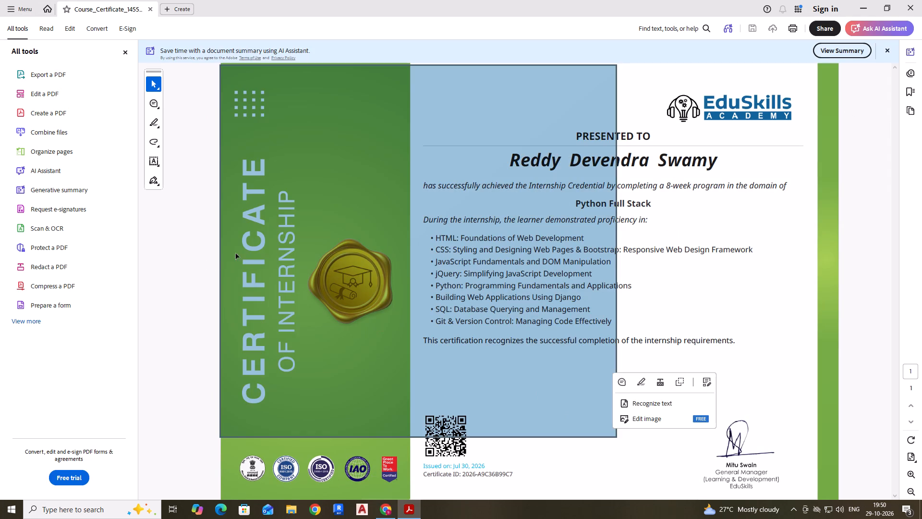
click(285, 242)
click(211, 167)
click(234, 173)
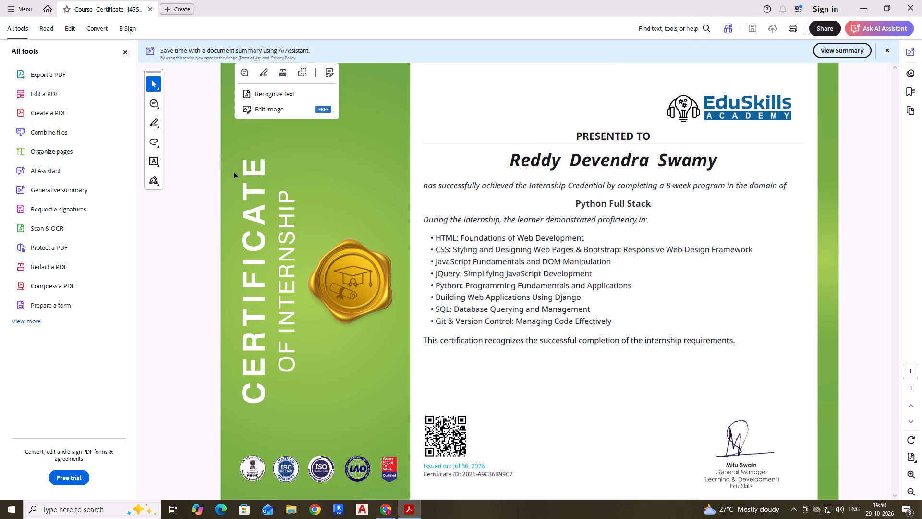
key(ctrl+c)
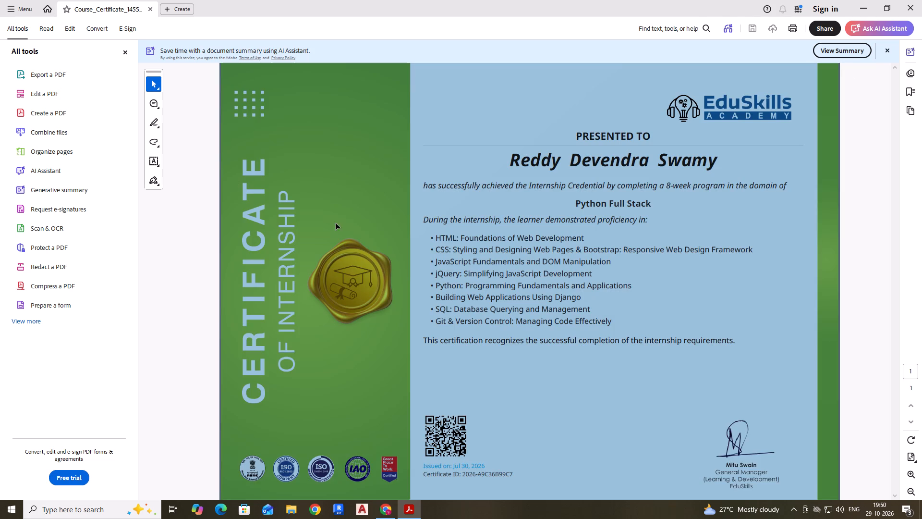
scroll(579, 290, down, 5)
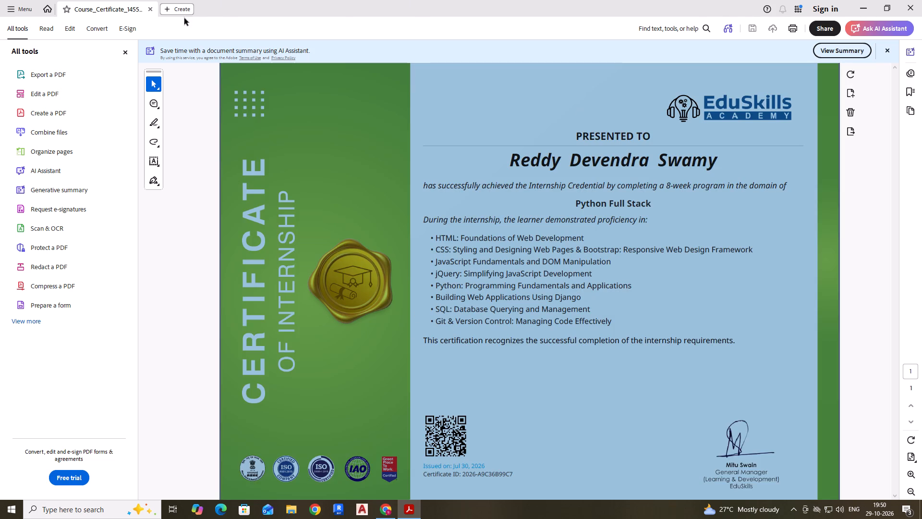
Open the devendra_internship Word document from the recent files in File Explorer and dismiss the Office activation wizard.
click(382, 507)
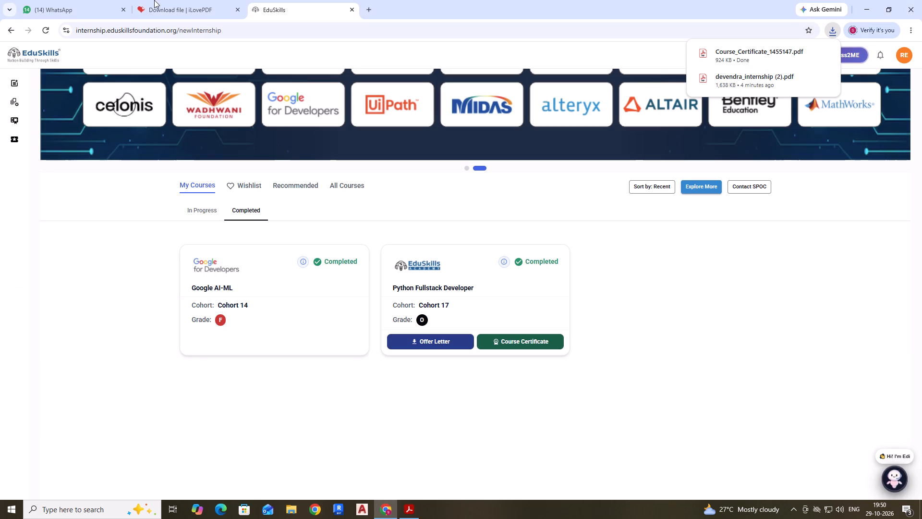
click(868, 3)
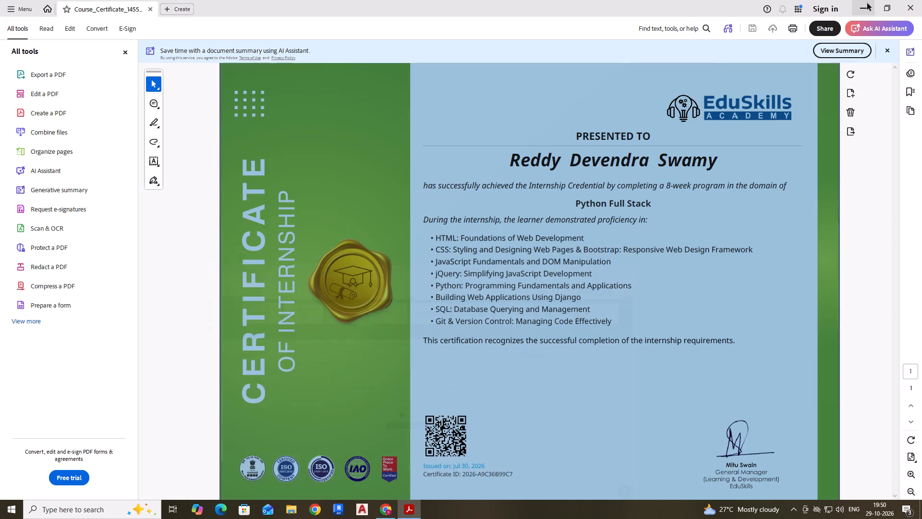
click(867, 3)
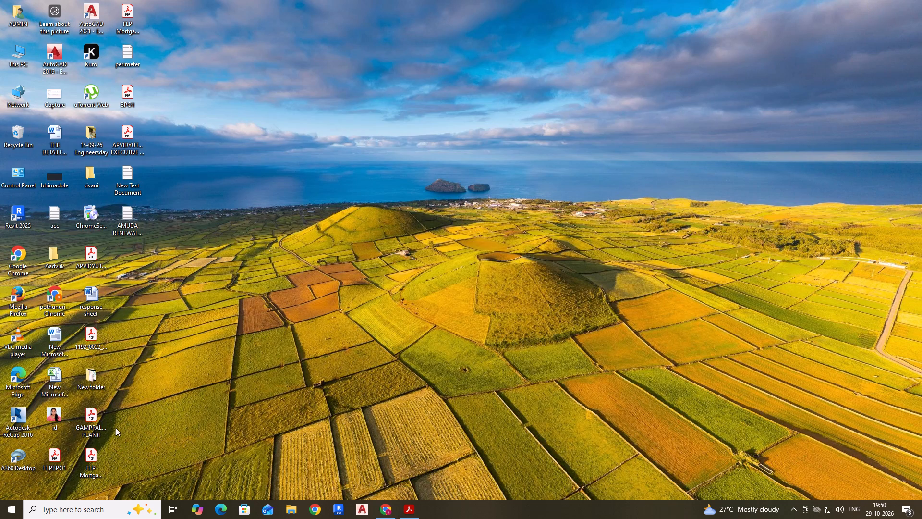
click(313, 509)
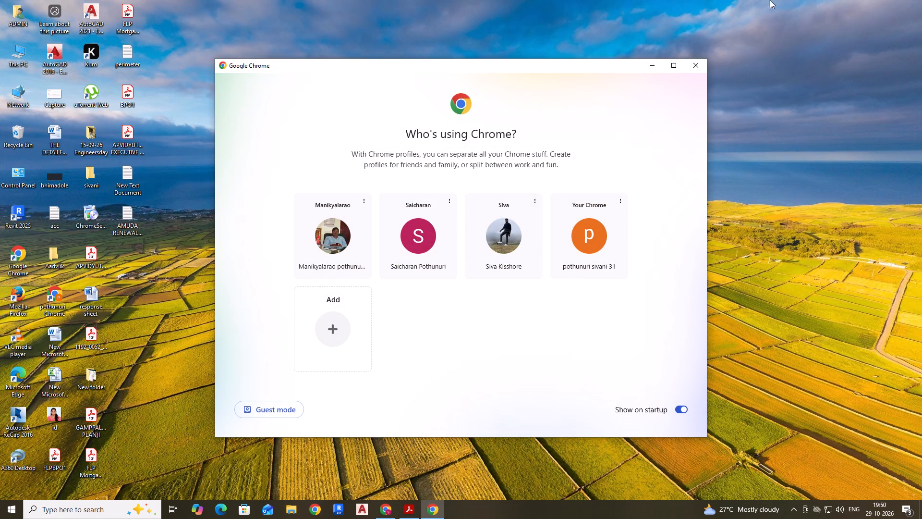
click(699, 62)
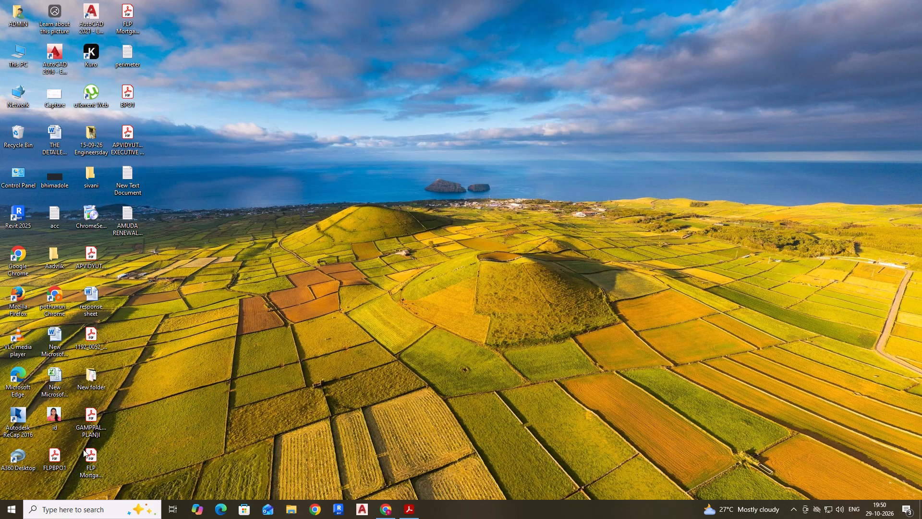
click(301, 506)
click(296, 505)
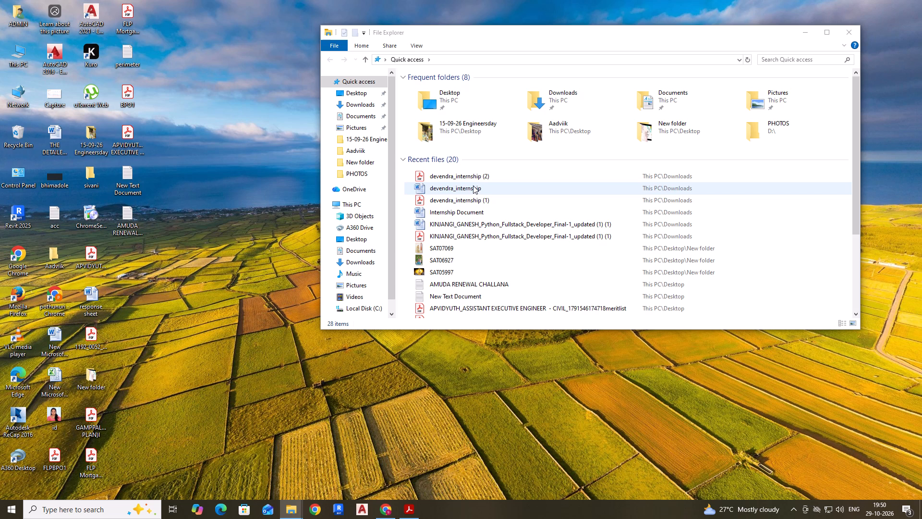
double_click(464, 186)
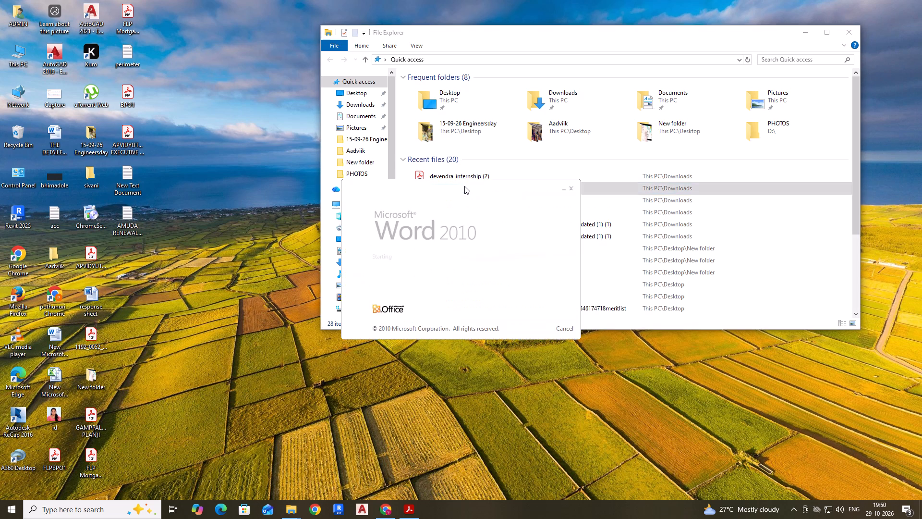
scroll(366, 289, down, 2)
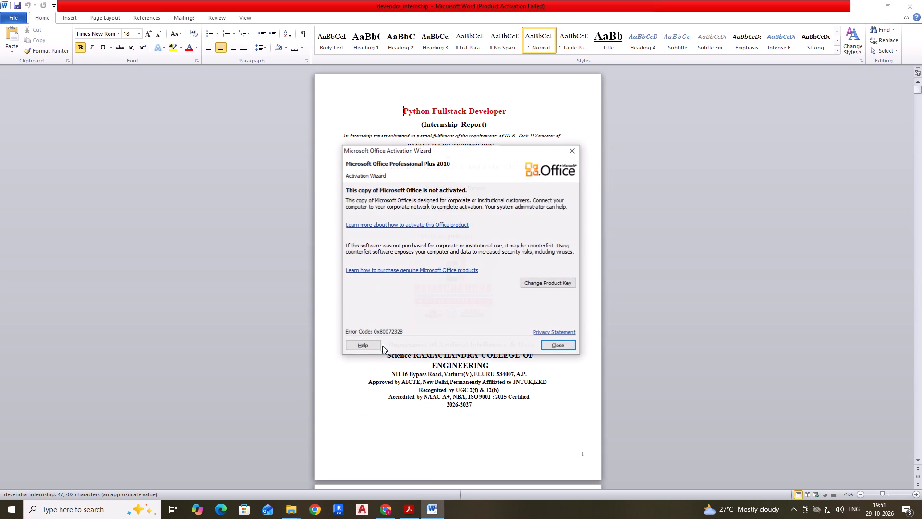
click(573, 148)
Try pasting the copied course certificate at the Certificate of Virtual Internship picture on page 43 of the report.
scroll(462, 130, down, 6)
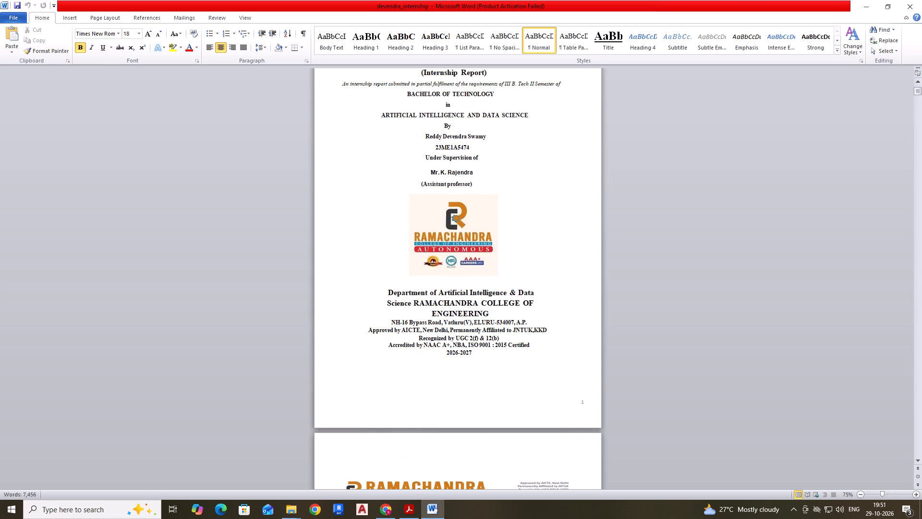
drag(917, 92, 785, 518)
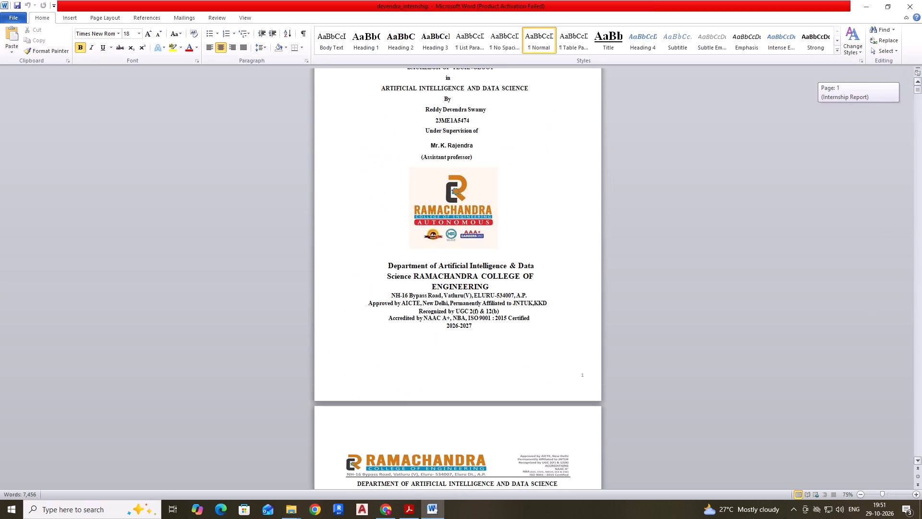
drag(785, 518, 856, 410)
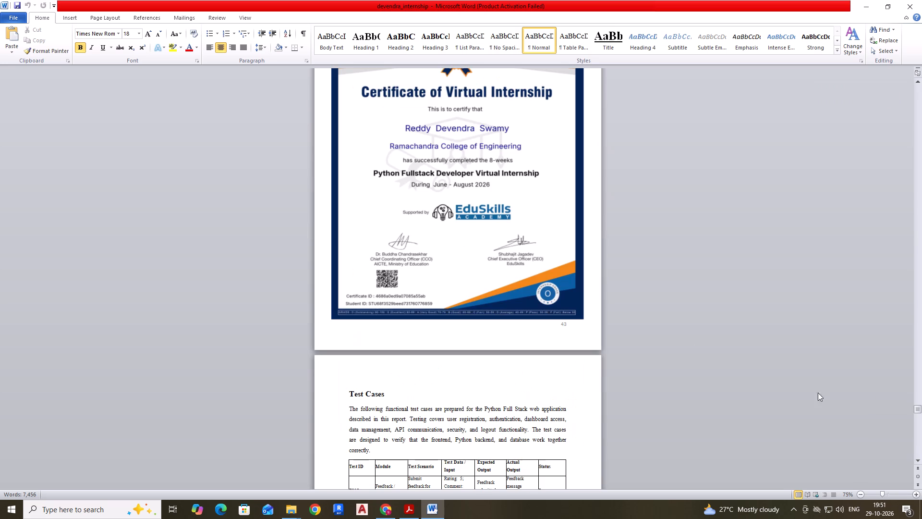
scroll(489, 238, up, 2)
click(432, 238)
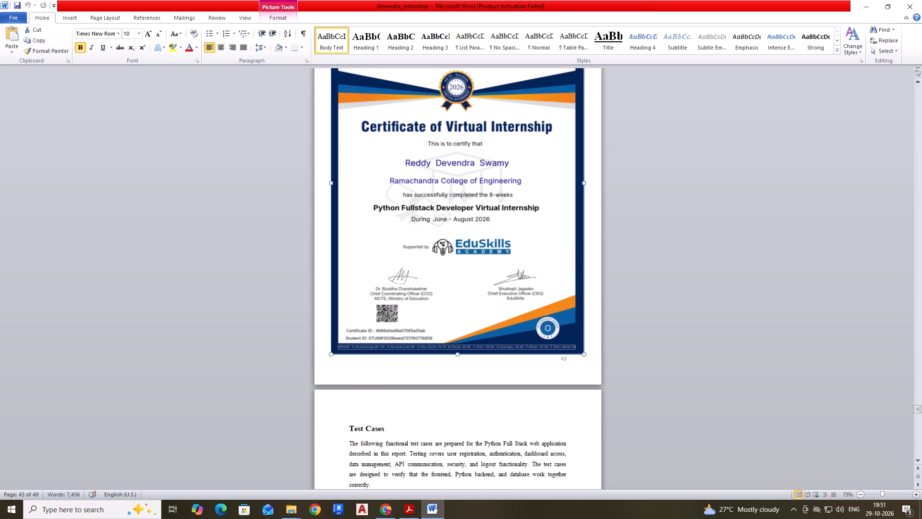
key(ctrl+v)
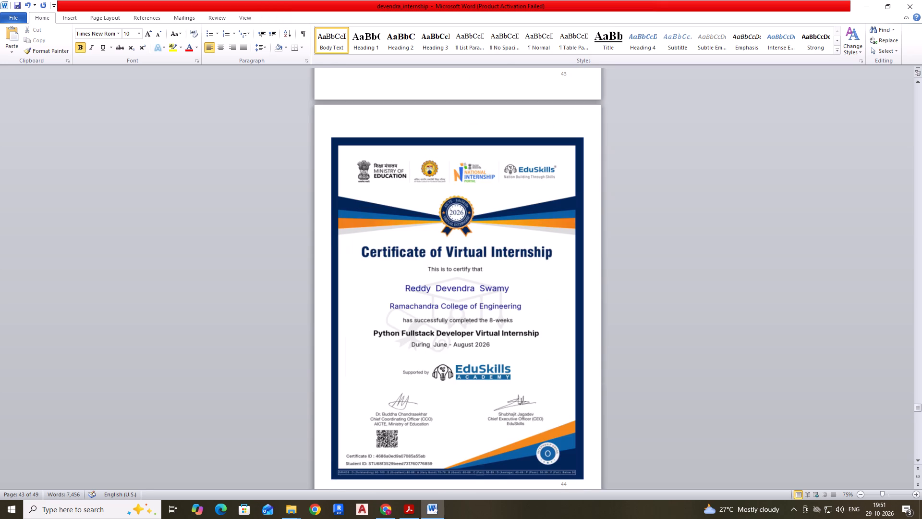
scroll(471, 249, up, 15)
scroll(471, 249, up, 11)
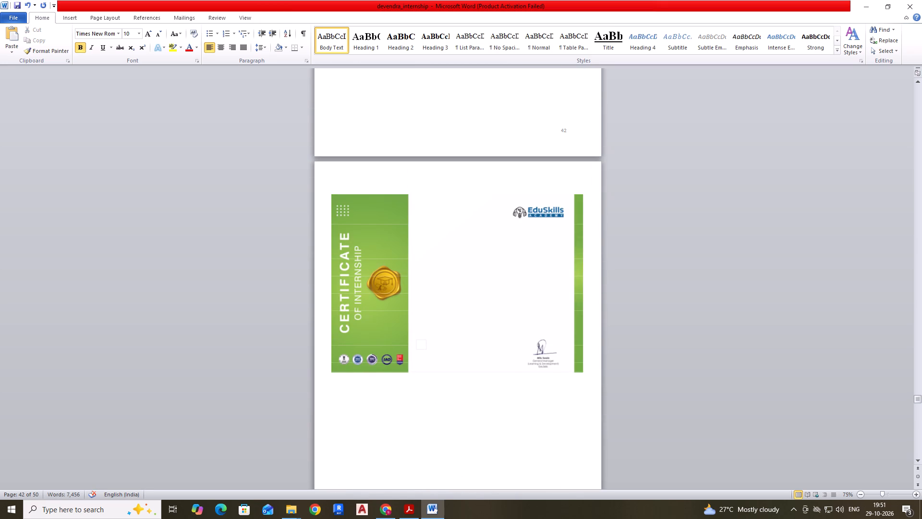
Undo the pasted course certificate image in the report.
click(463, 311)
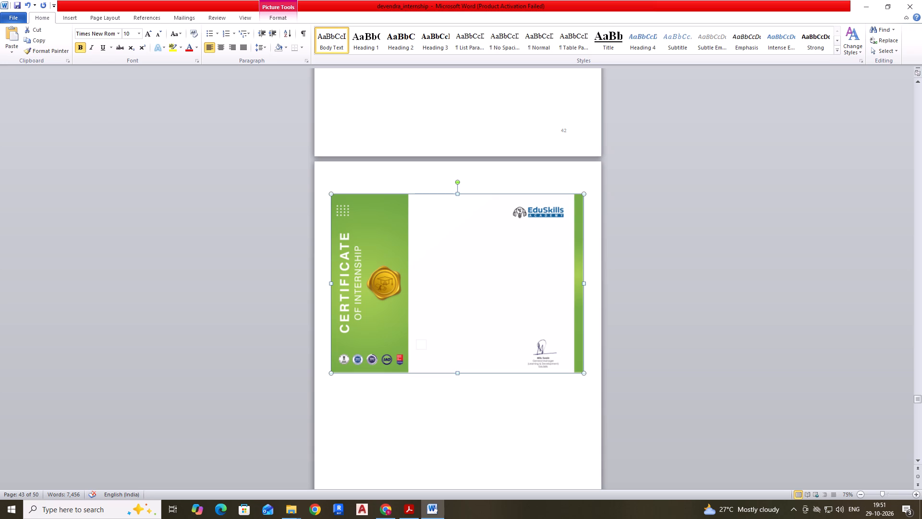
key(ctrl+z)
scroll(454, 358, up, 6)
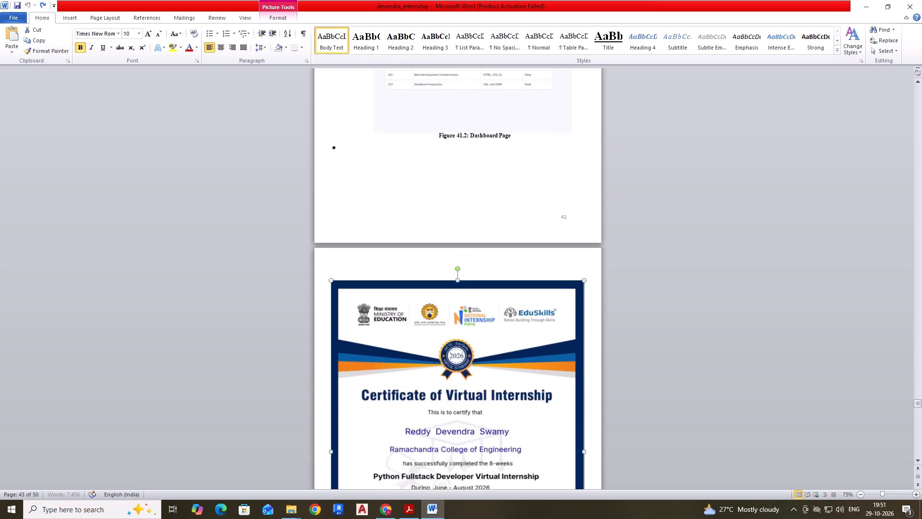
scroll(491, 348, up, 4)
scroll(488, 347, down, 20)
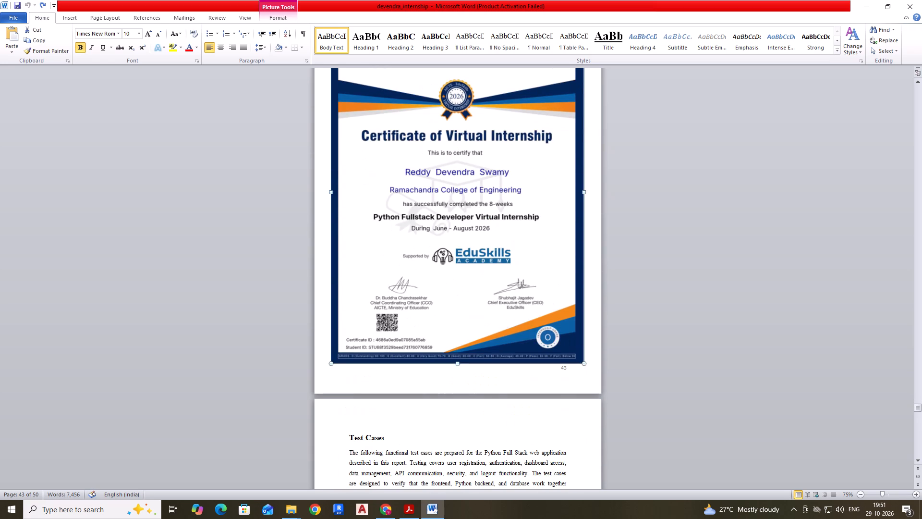
Switch back to the certificate PDF in Adobe Acrobat and close the All tools pane and the AI summary banner.
key(alt+Tab)
key(alt+Tab)
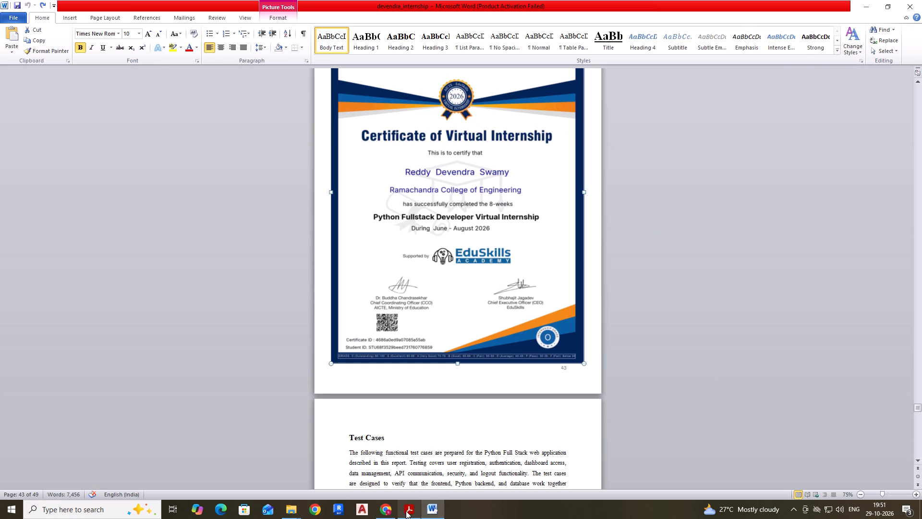
click(406, 511)
click(644, 284)
scroll(538, 341, up, 4)
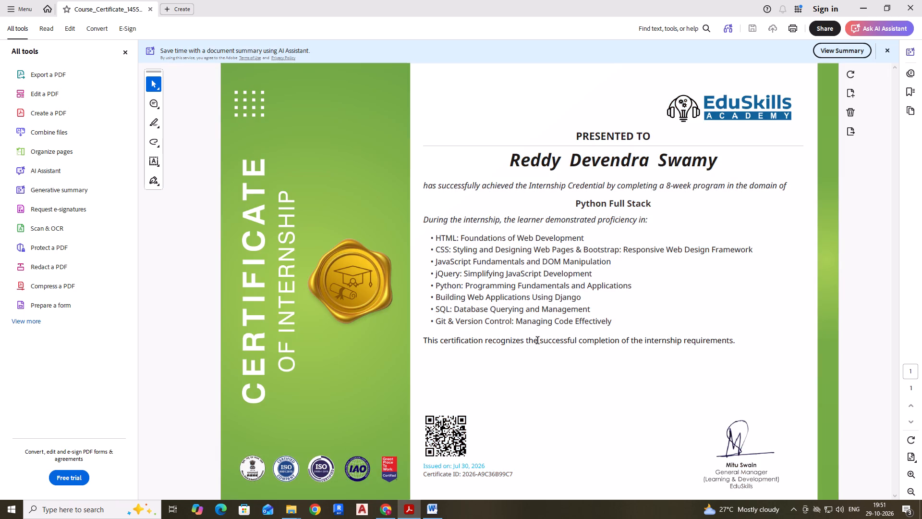
scroll(538, 341, down, 6)
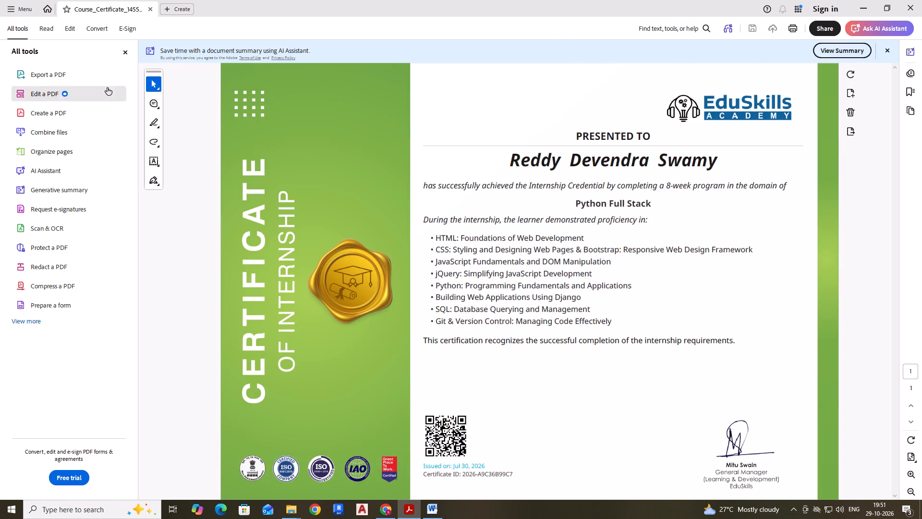
click(121, 54)
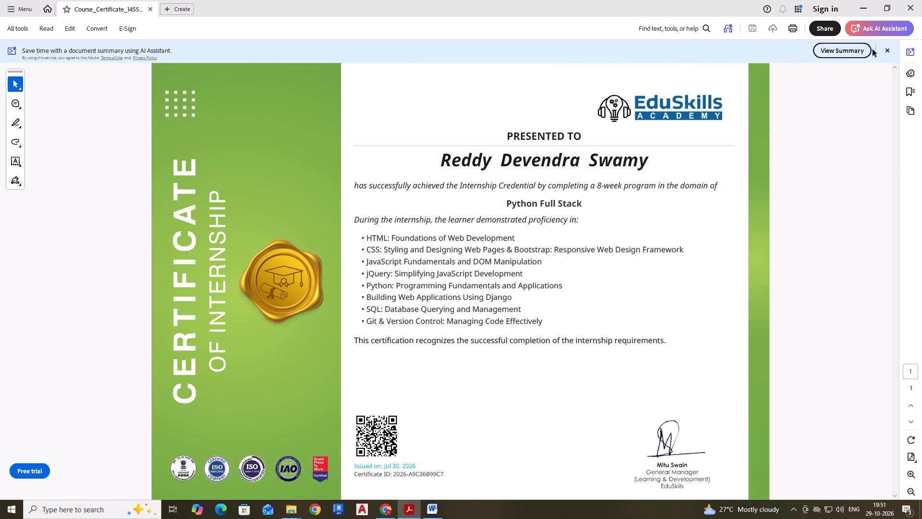
click(885, 51)
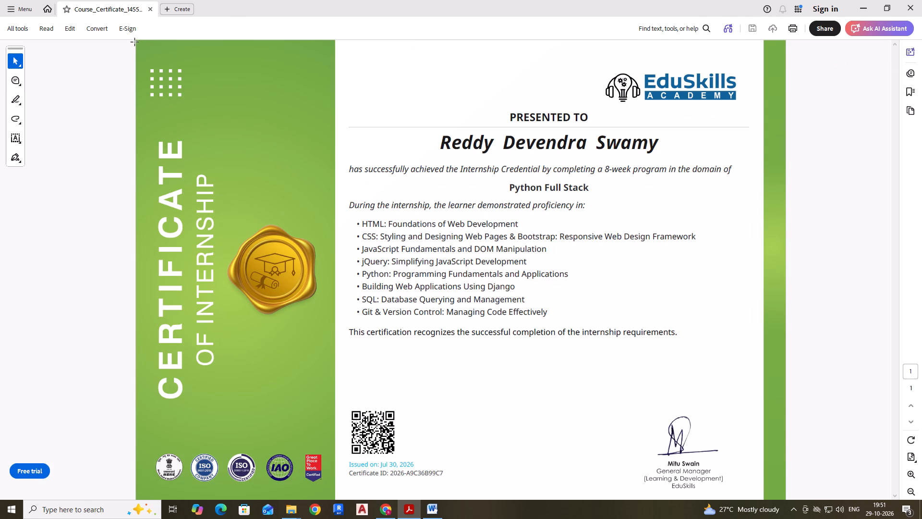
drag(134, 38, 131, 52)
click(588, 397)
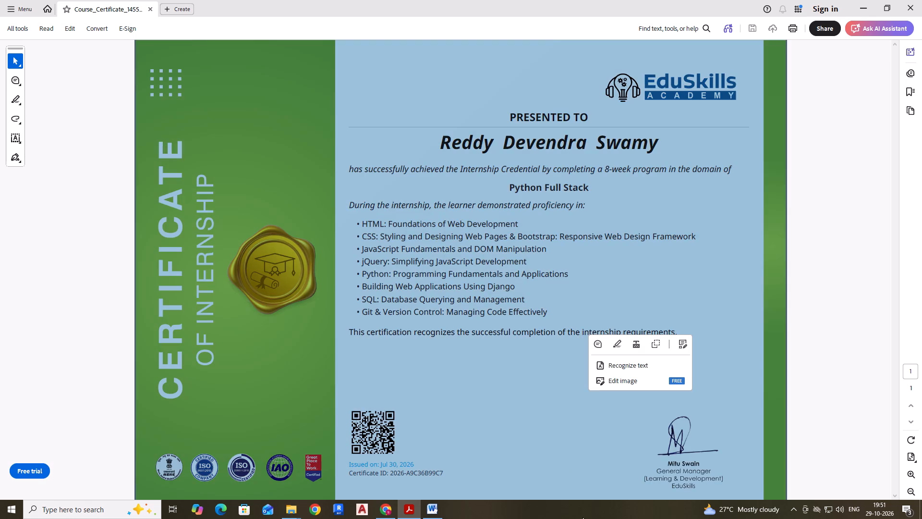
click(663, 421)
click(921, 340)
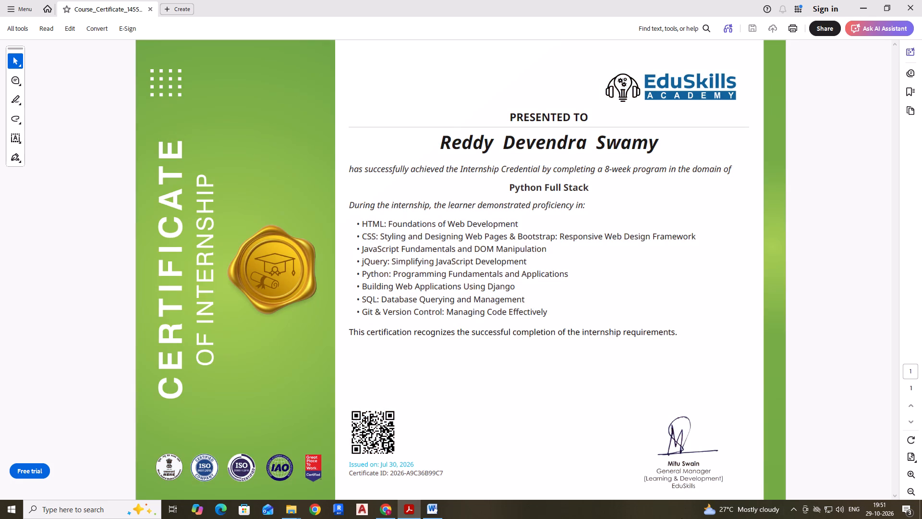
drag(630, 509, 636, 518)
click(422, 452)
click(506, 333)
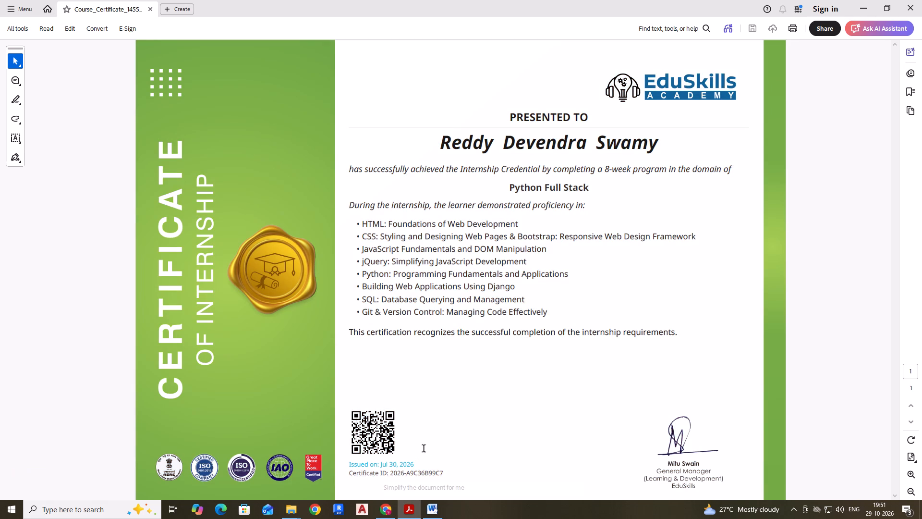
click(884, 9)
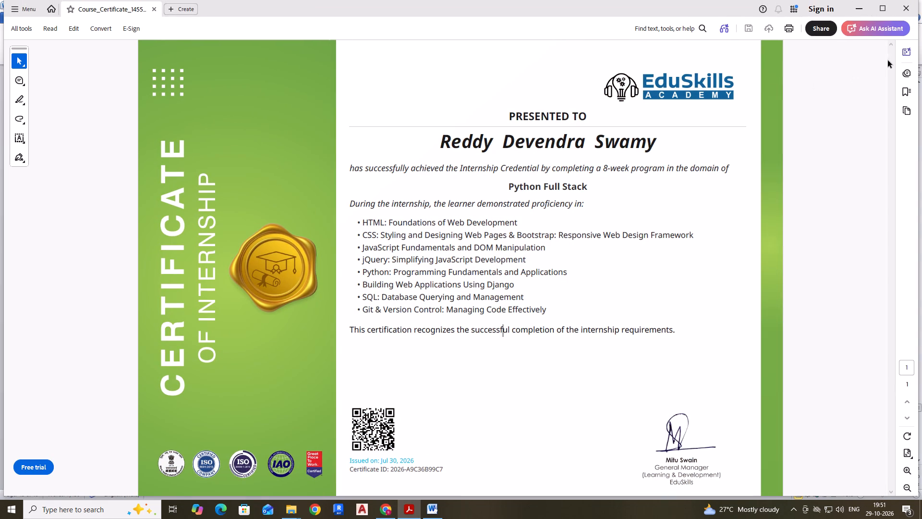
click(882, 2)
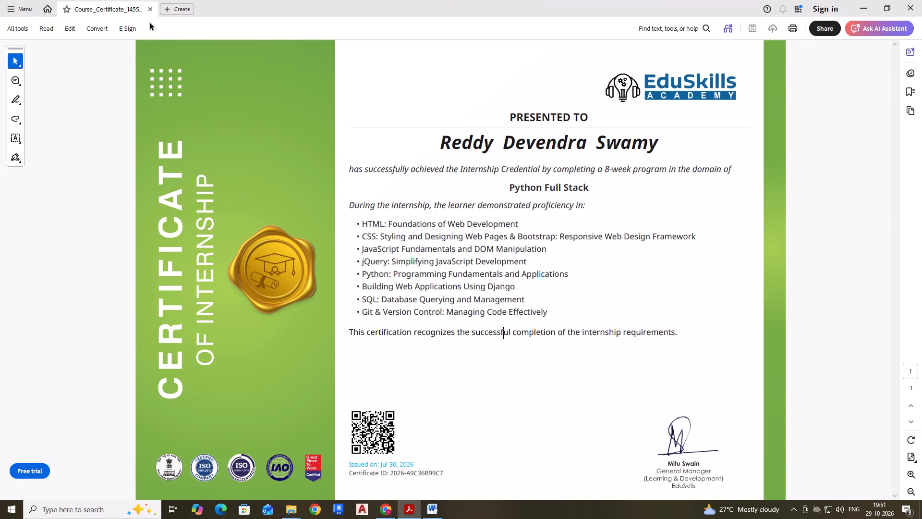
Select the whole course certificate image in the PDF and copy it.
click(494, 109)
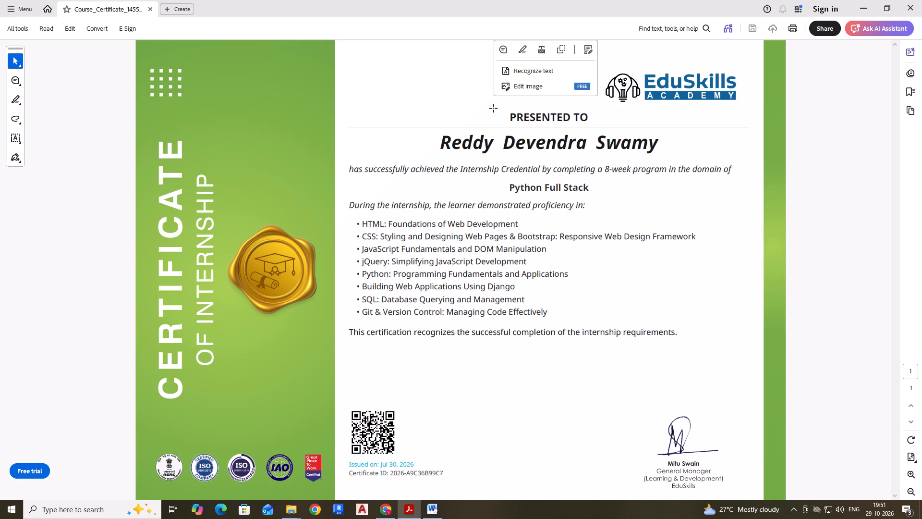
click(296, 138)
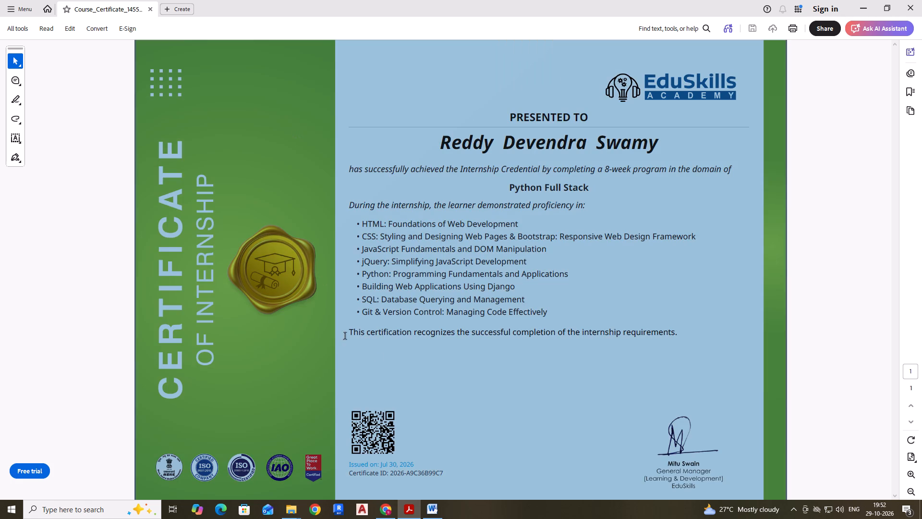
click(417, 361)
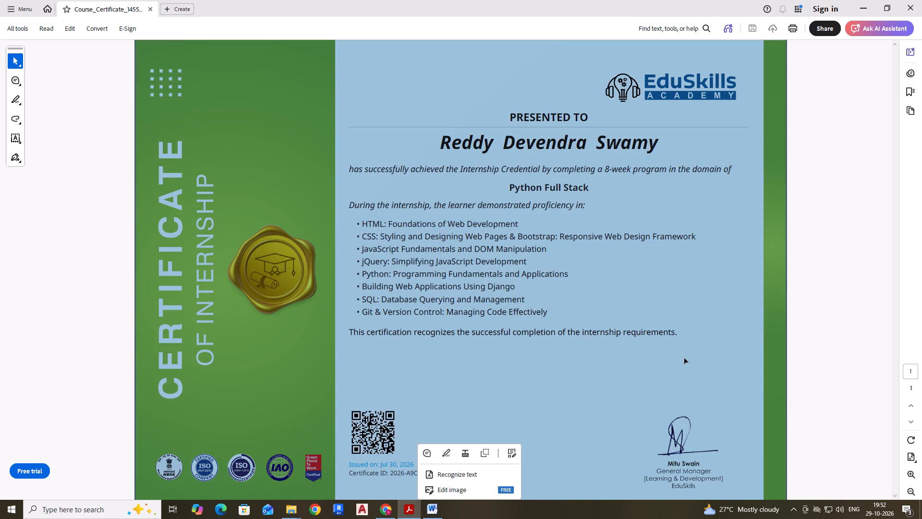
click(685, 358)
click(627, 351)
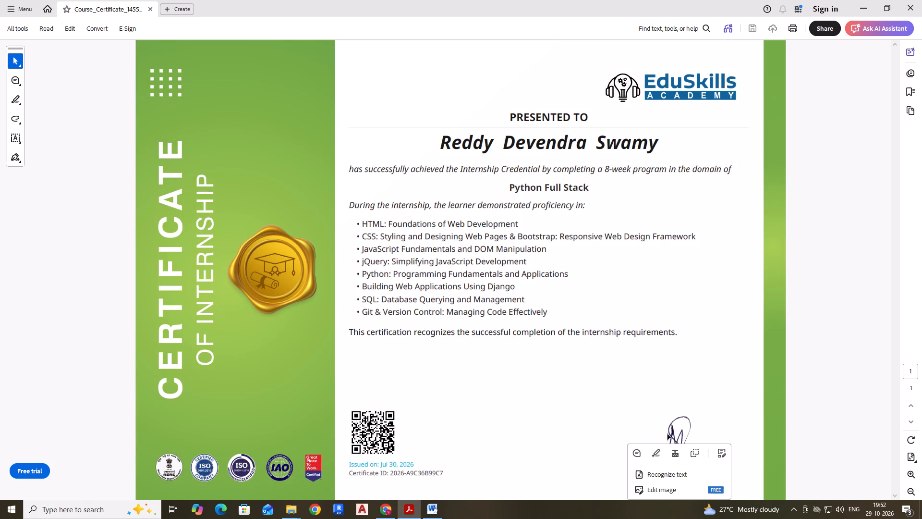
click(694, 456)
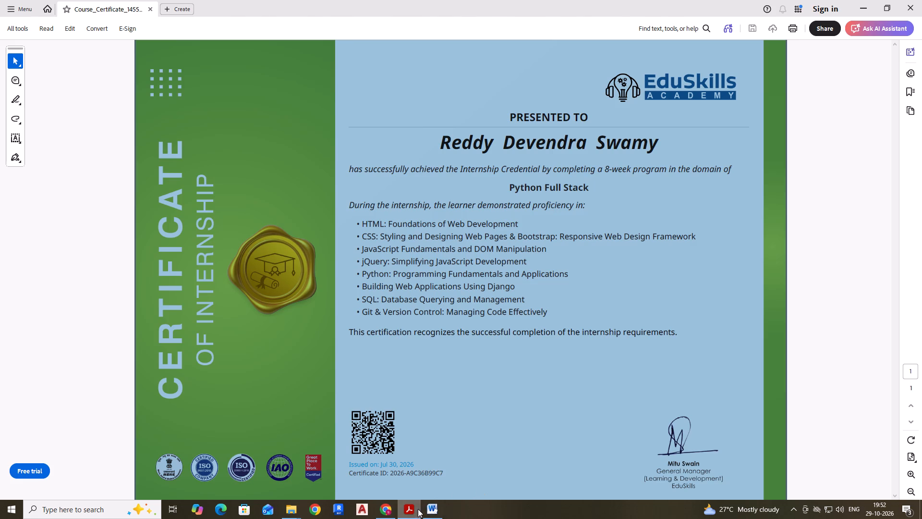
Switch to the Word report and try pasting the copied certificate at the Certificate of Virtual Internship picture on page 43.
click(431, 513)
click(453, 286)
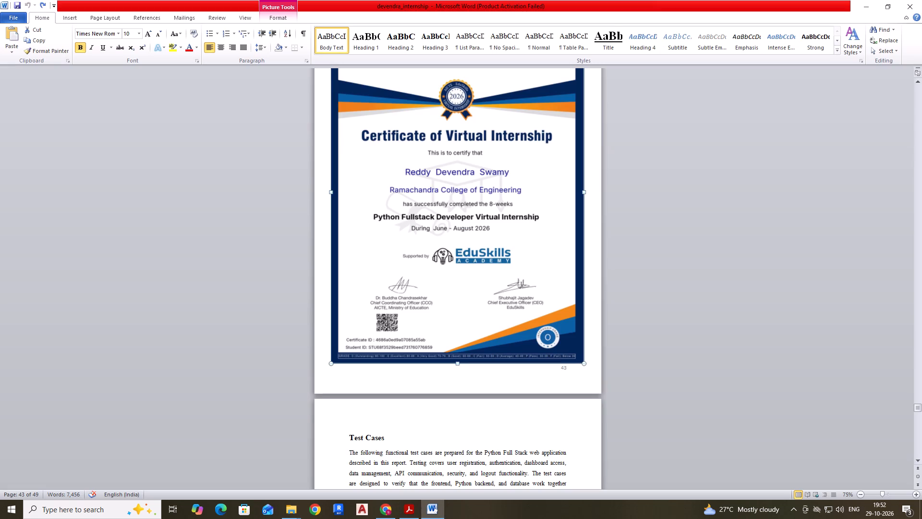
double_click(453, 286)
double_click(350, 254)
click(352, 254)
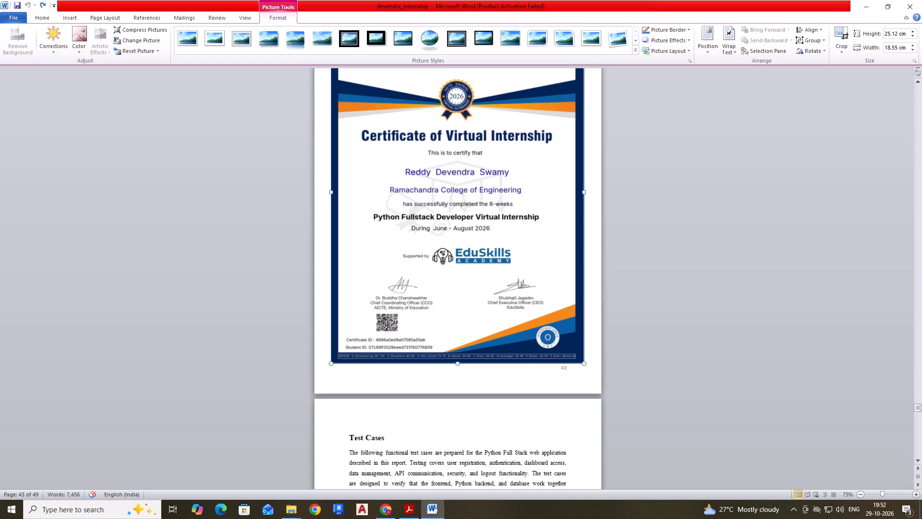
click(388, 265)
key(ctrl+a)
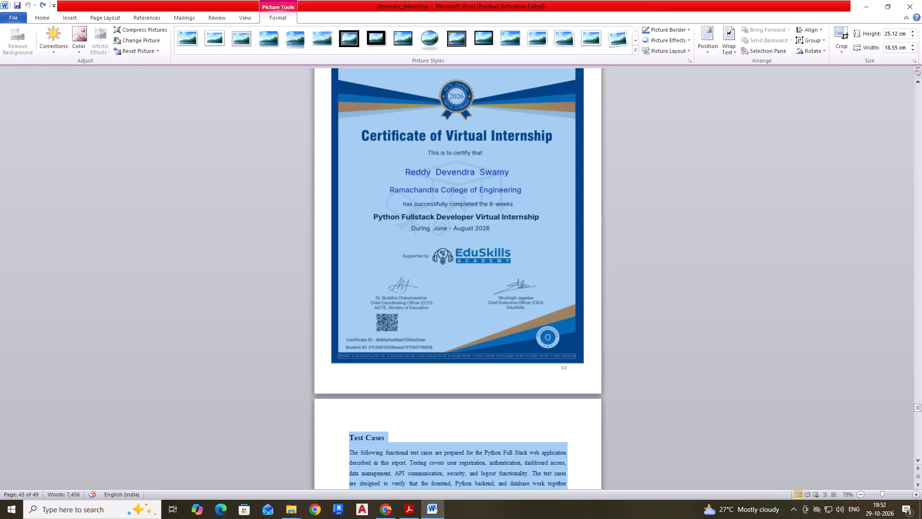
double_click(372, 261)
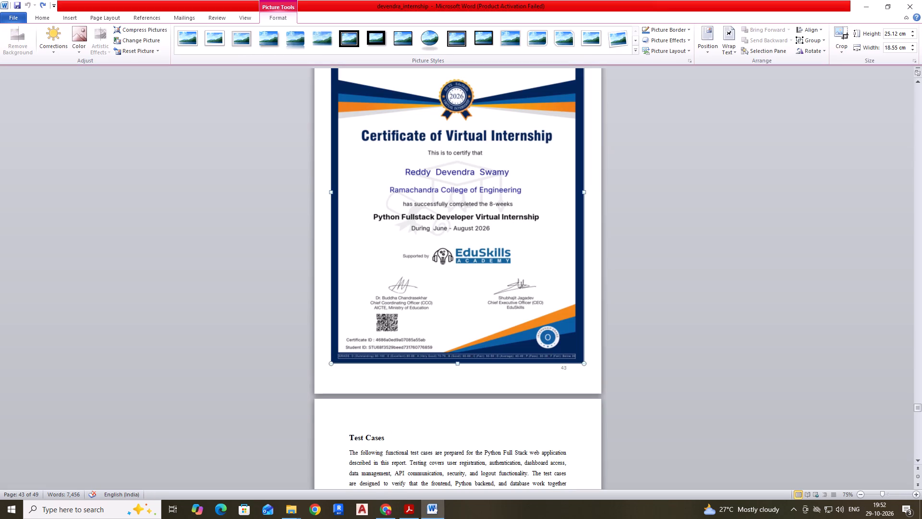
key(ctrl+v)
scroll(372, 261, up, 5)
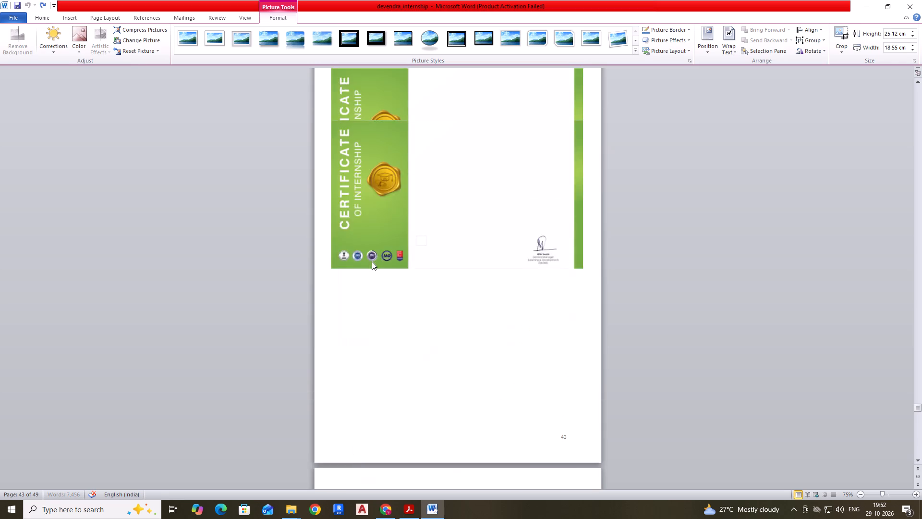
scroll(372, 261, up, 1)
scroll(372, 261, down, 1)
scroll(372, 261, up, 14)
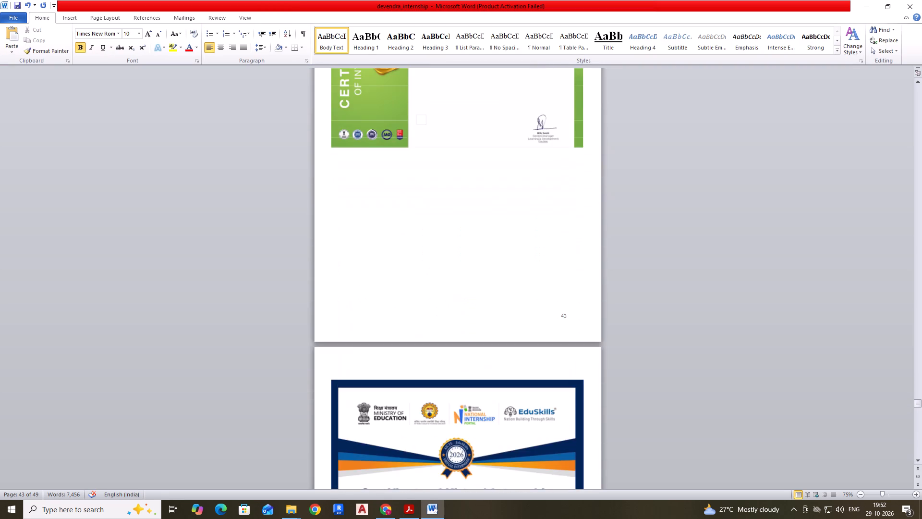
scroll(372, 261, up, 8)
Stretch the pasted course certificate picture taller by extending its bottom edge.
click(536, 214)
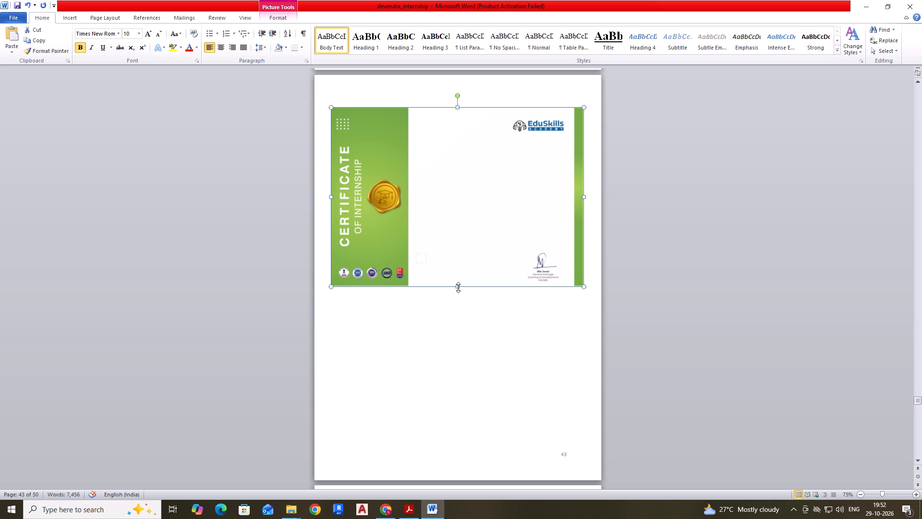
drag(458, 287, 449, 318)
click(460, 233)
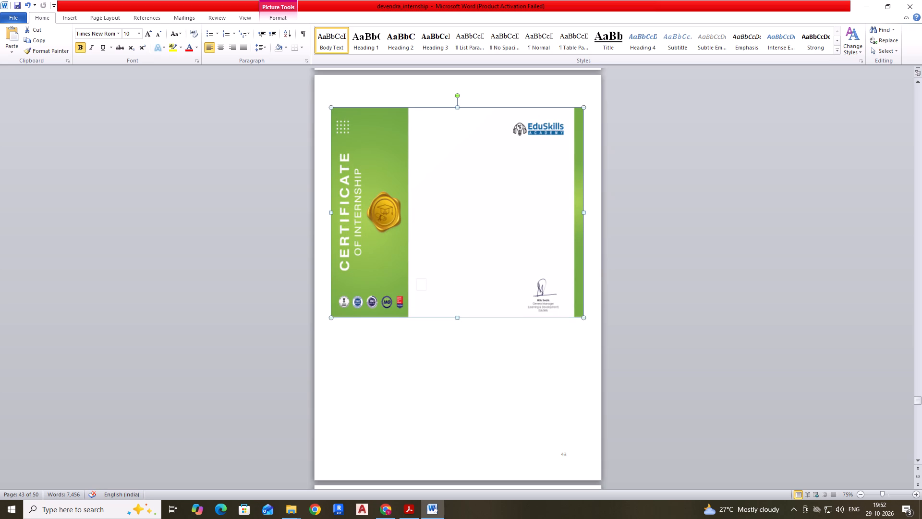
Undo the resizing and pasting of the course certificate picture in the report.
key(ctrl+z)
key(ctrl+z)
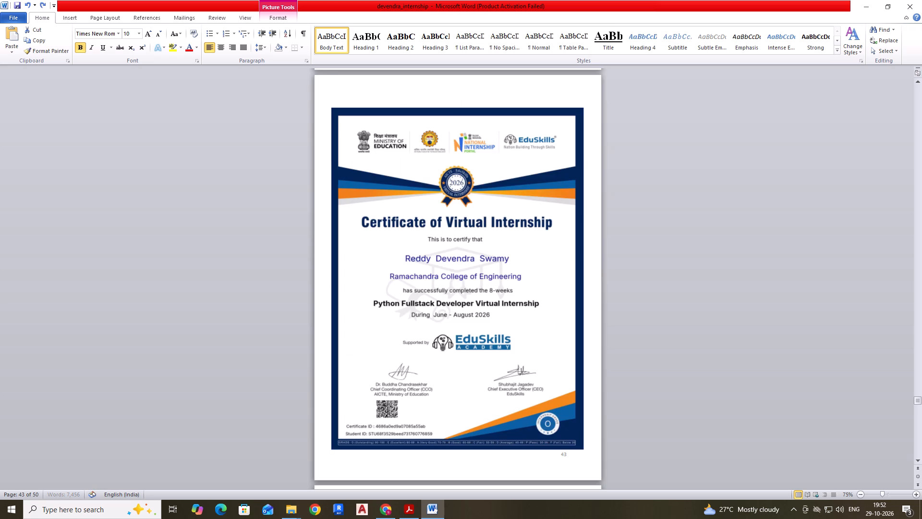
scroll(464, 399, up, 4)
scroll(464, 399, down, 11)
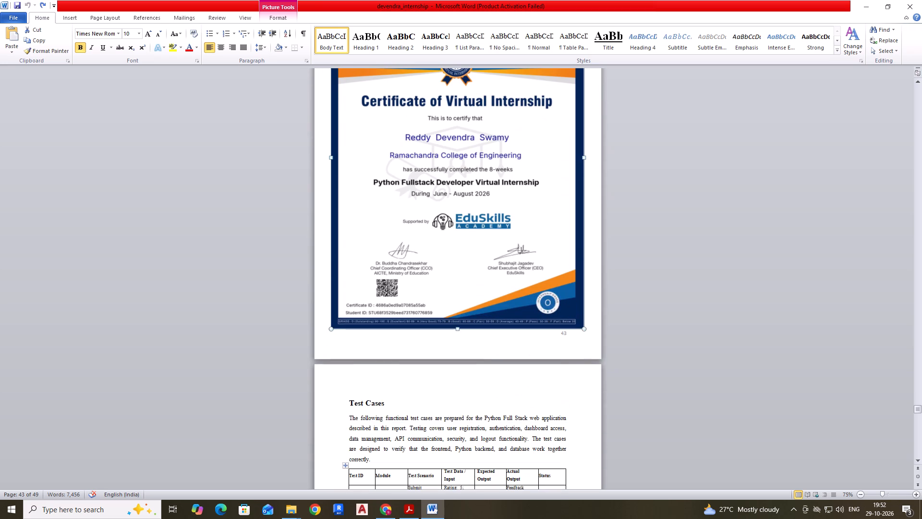
Switch back to the certificate PDF in Adobe Acrobat and show the whole certificate with nothing selected.
click(403, 510)
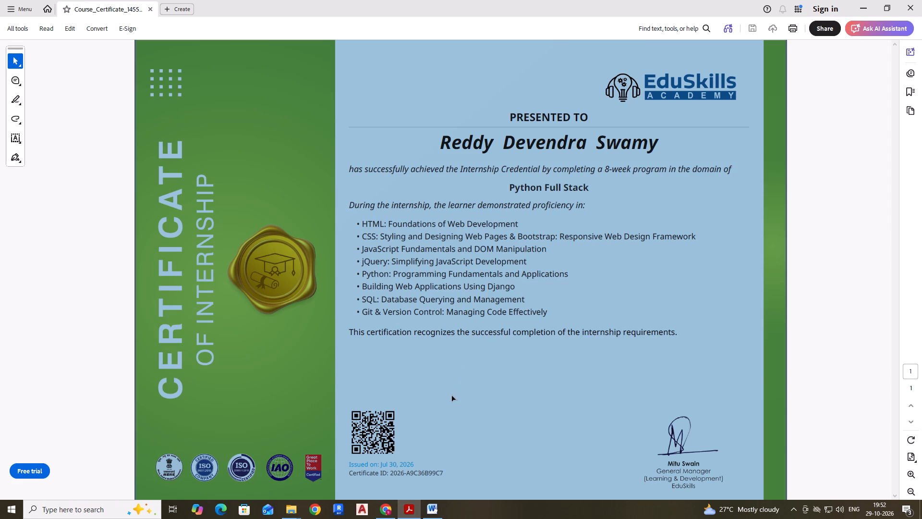
click(452, 396)
click(476, 368)
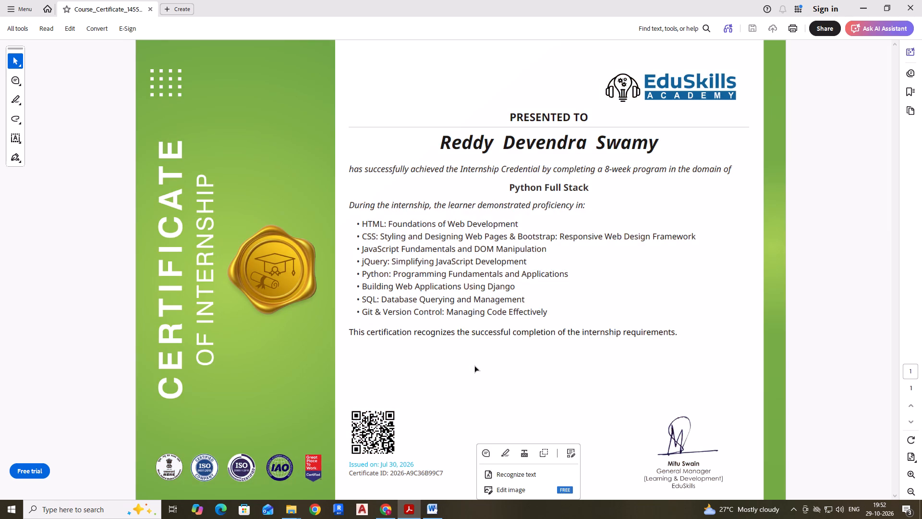
click(536, 405)
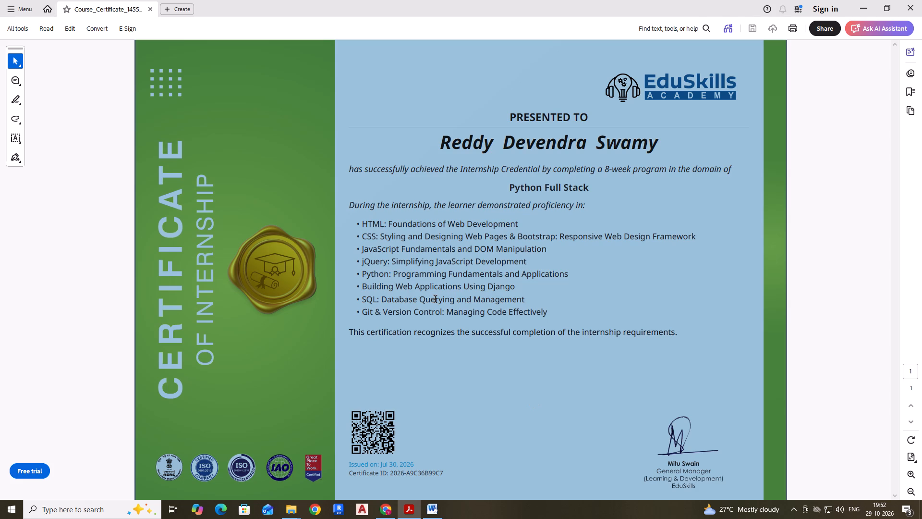
key(Print)
click(442, 364)
click(442, 364)
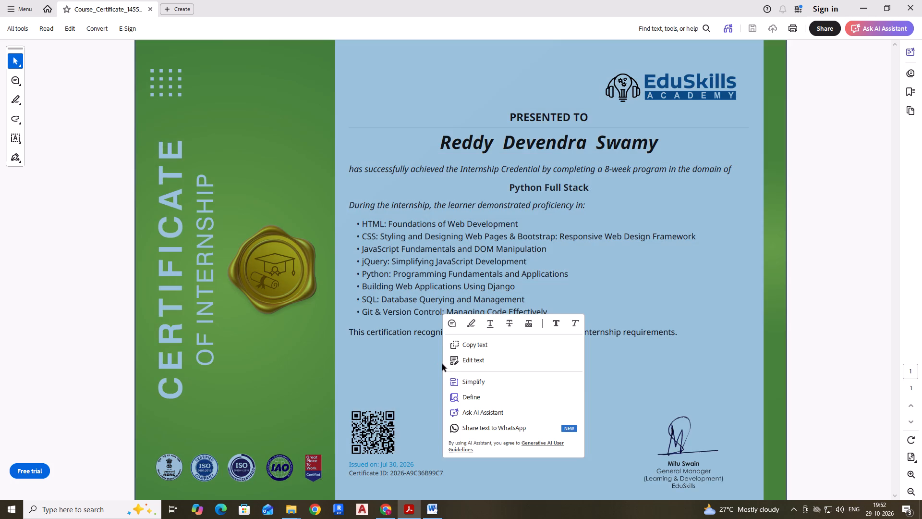
key(ctrl+minus)
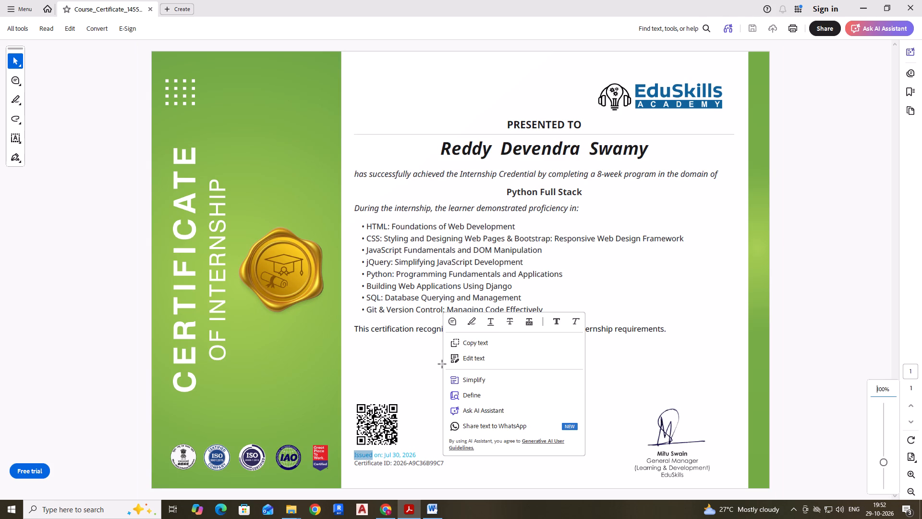
click(648, 290)
click(677, 292)
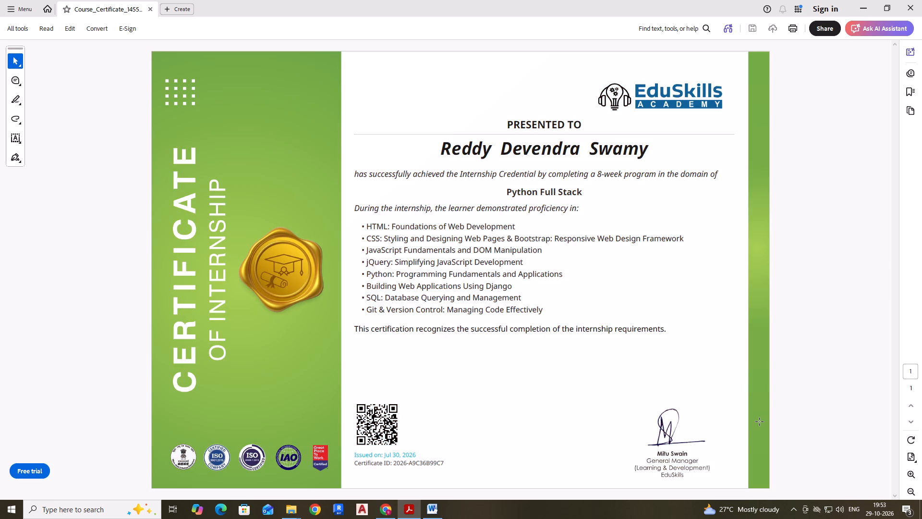
Capture a screen snip of the entire EduSkills course certificate, including the green bands on both sides.
key(shift+super+s)
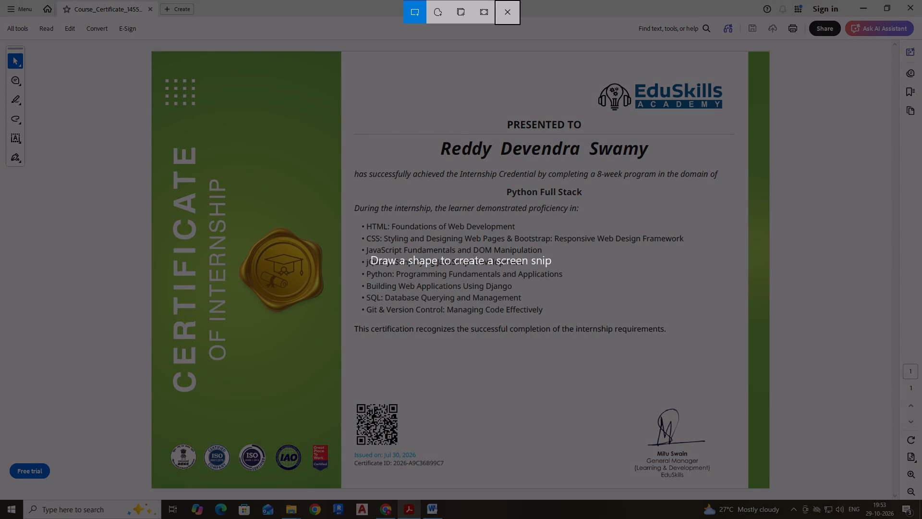
drag(152, 50, 561, 518)
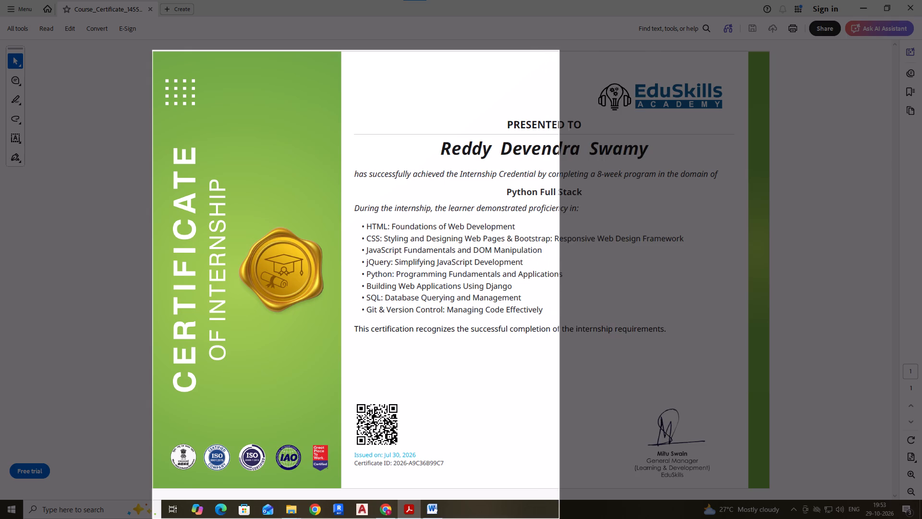
drag(561, 518, 742, 489)
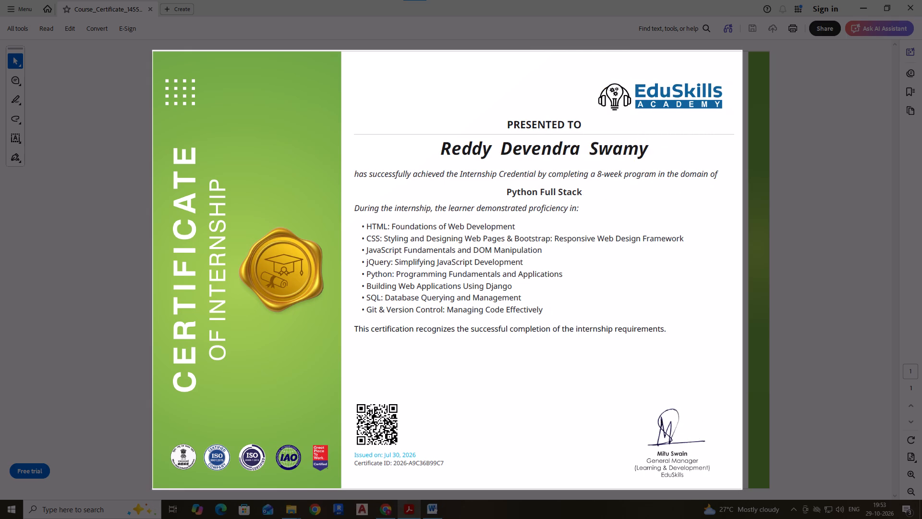
drag(742, 489, 751, 493)
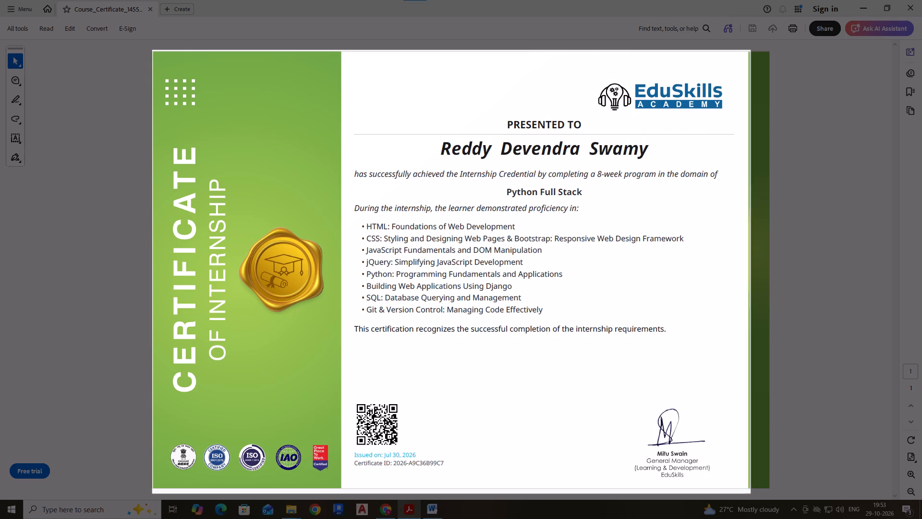
drag(751, 493, 561, 518)
right_drag(745, 518, 561, 518)
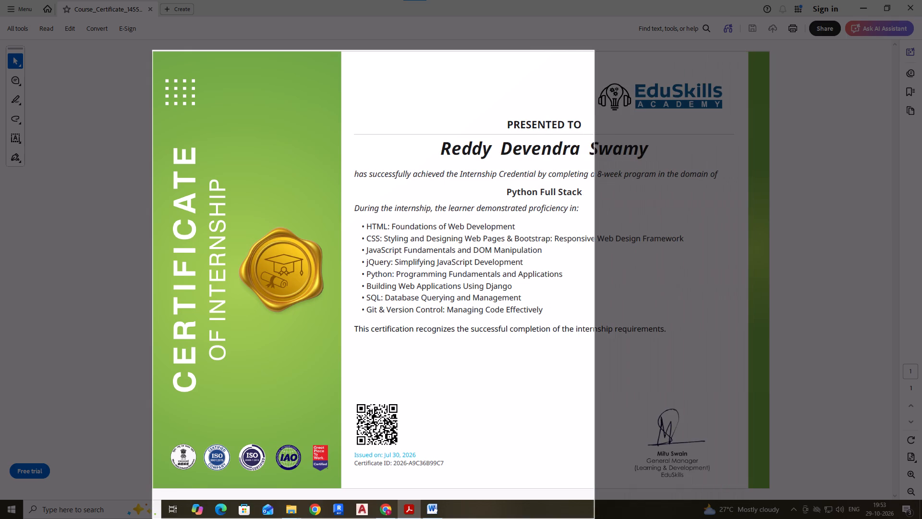
right_drag(561, 518, 552, 494)
drag(561, 518, 686, 496)
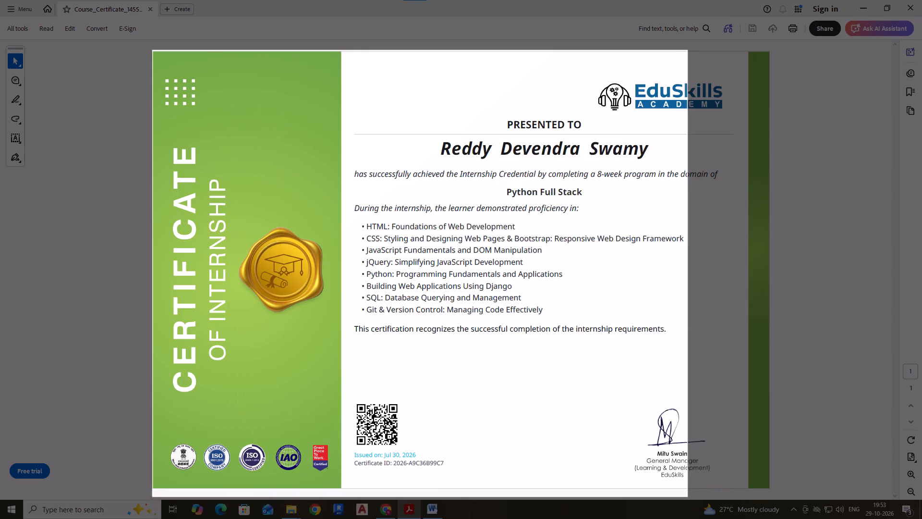
drag(686, 496, 775, 488)
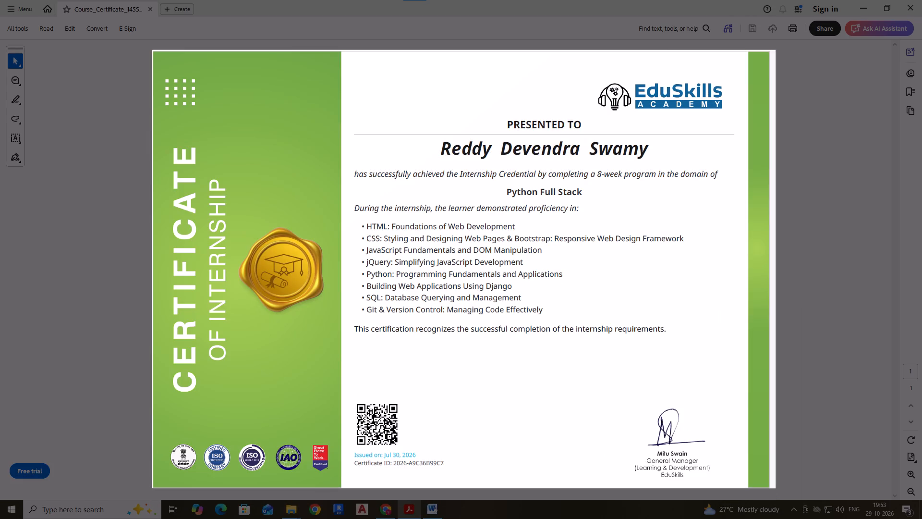
drag(775, 488, 769, 491)
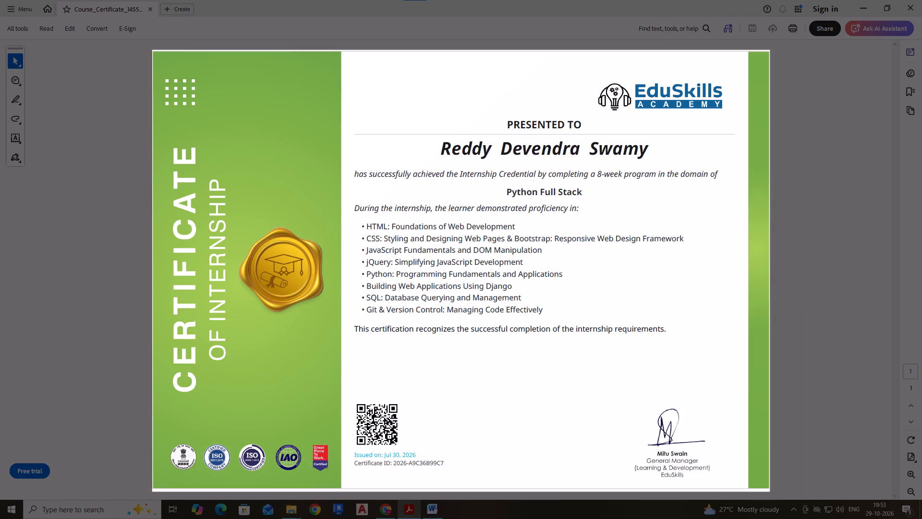
drag(769, 491, 770, 487)
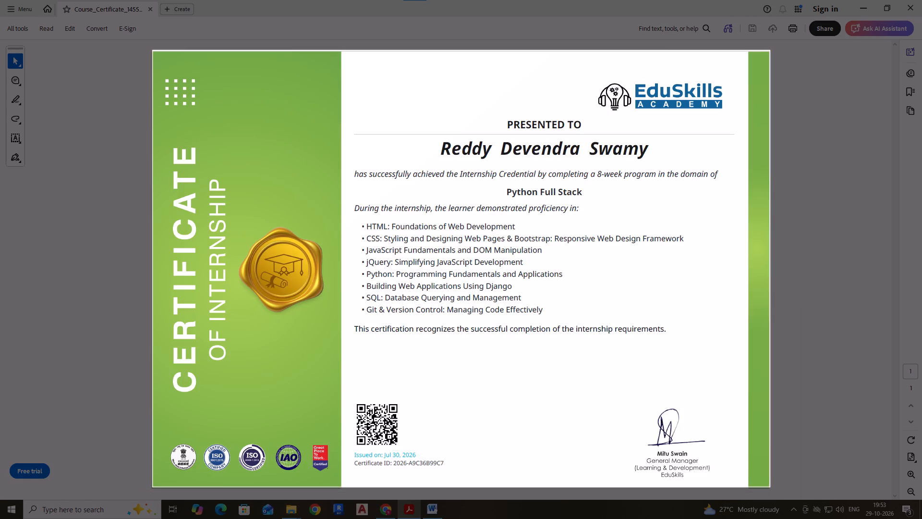
drag(770, 487, 770, 488)
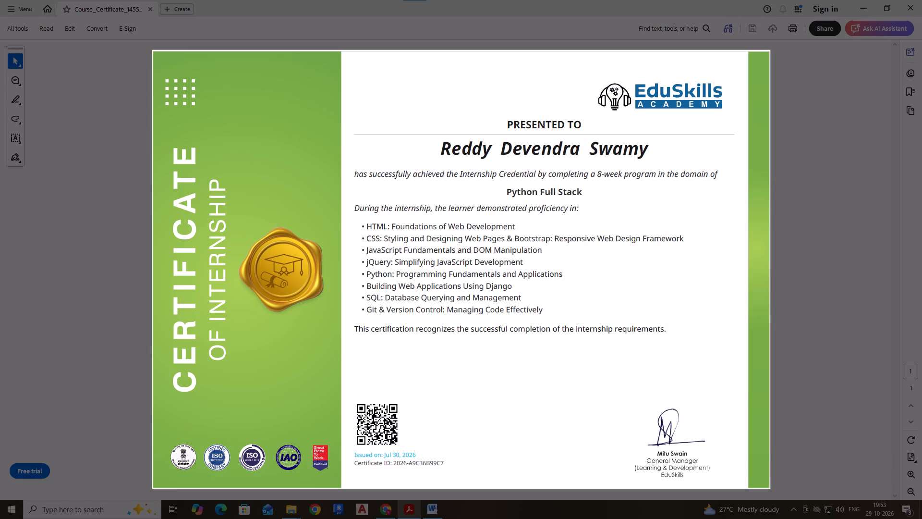
drag(770, 488, 769, 489)
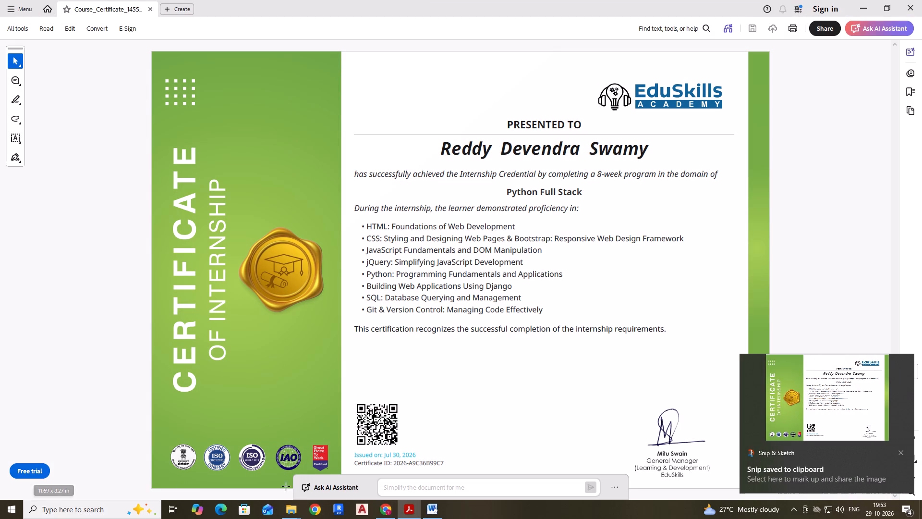
Switch to the Word report and paste the snip on page 43, ahead of the Certificate of Virtual Internship picture.
click(429, 506)
click(418, 239)
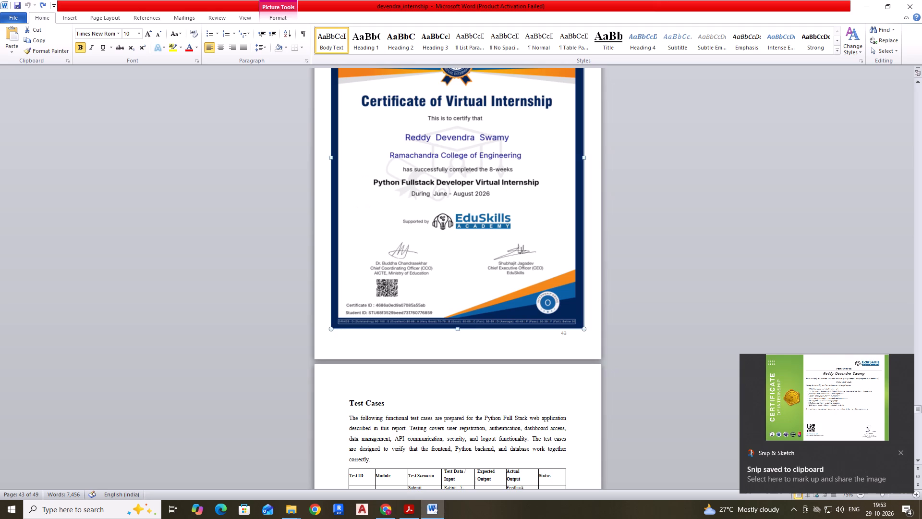
key(ctrl+v)
scroll(418, 239, up, 3)
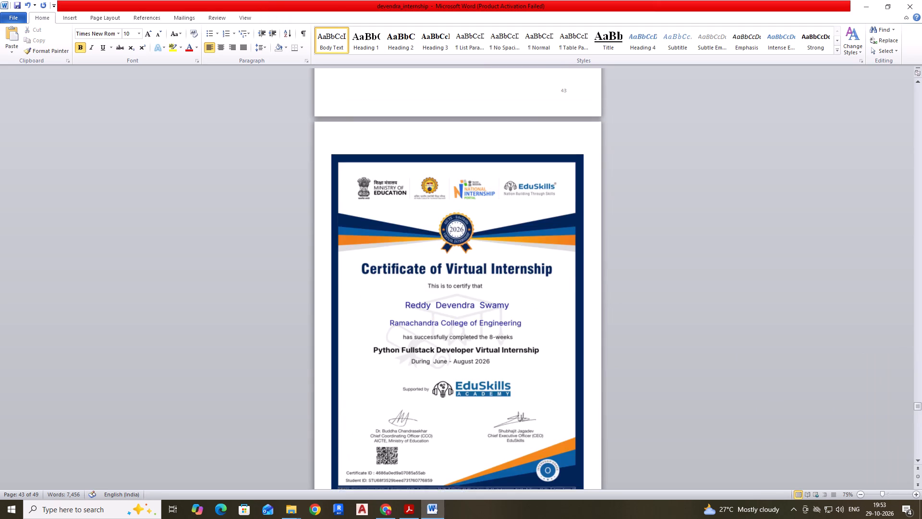
scroll(418, 239, up, 18)
Stretch the pasted course certificate picture downward to a height of about 22.37 cm.
click(408, 213)
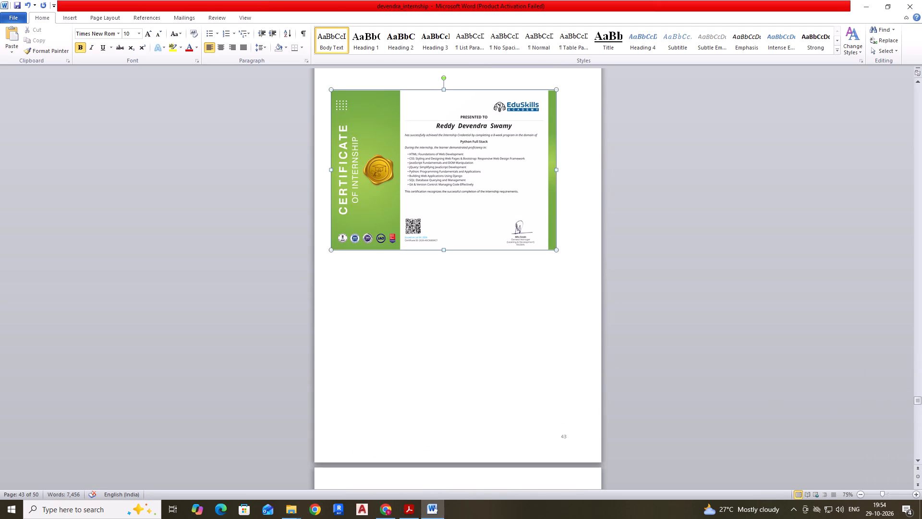
drag(444, 248, 449, 408)
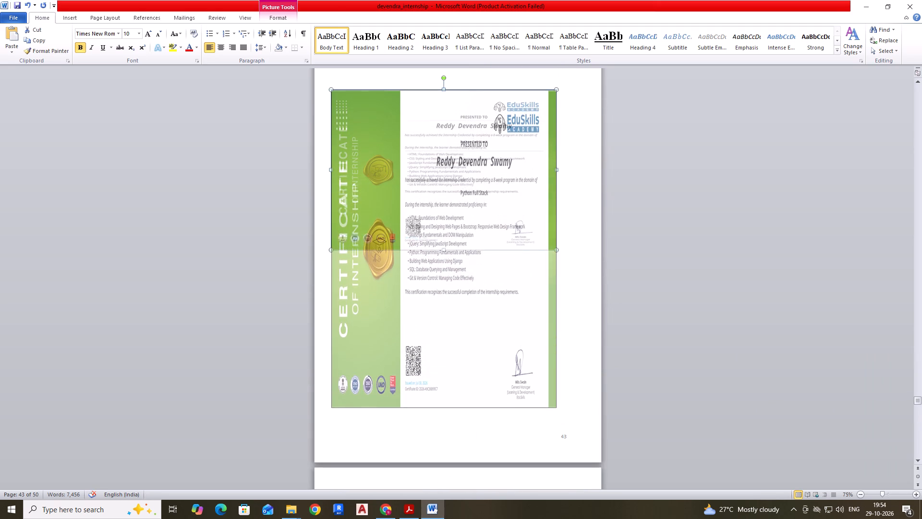
drag(449, 408, 451, 395)
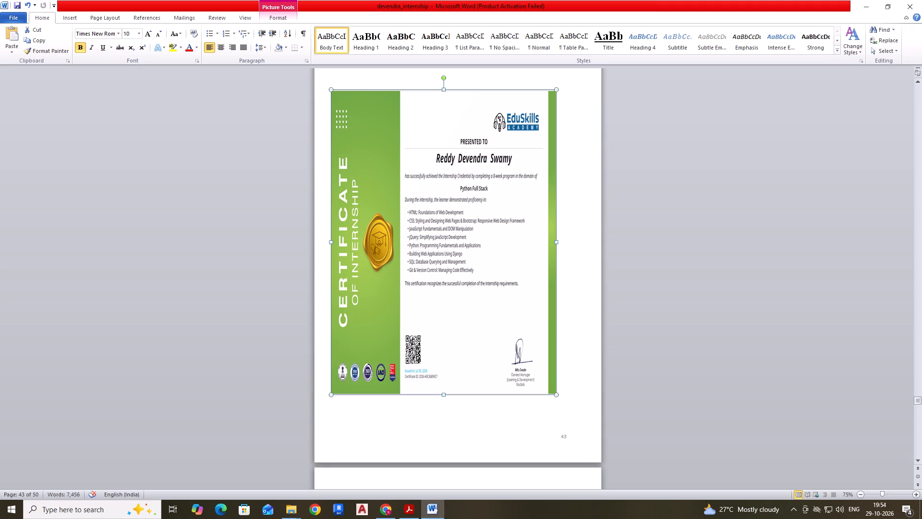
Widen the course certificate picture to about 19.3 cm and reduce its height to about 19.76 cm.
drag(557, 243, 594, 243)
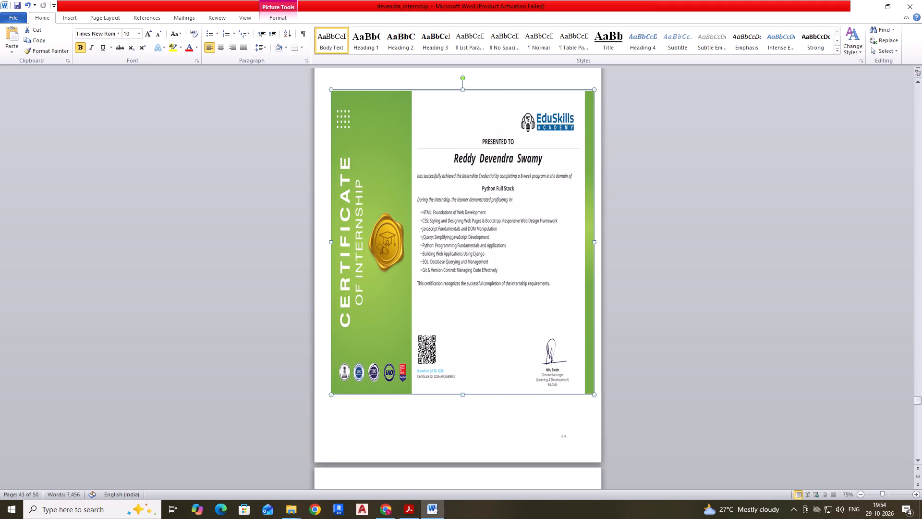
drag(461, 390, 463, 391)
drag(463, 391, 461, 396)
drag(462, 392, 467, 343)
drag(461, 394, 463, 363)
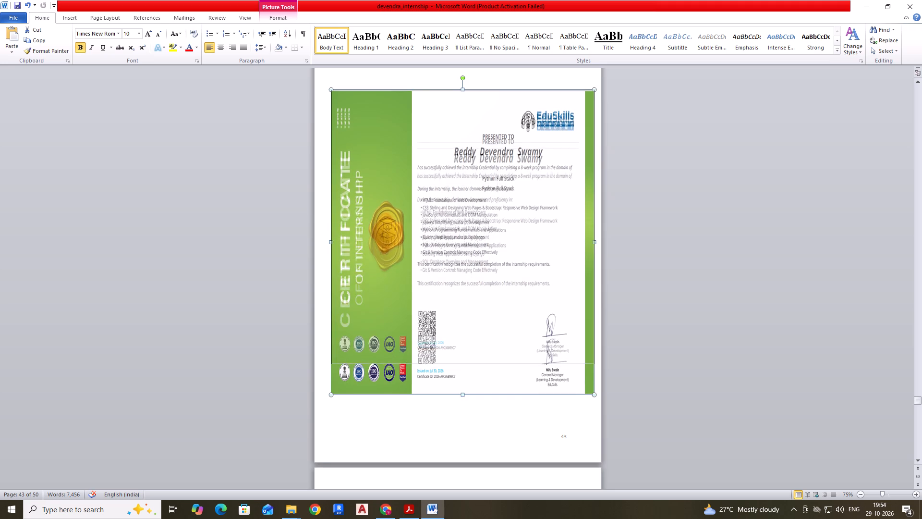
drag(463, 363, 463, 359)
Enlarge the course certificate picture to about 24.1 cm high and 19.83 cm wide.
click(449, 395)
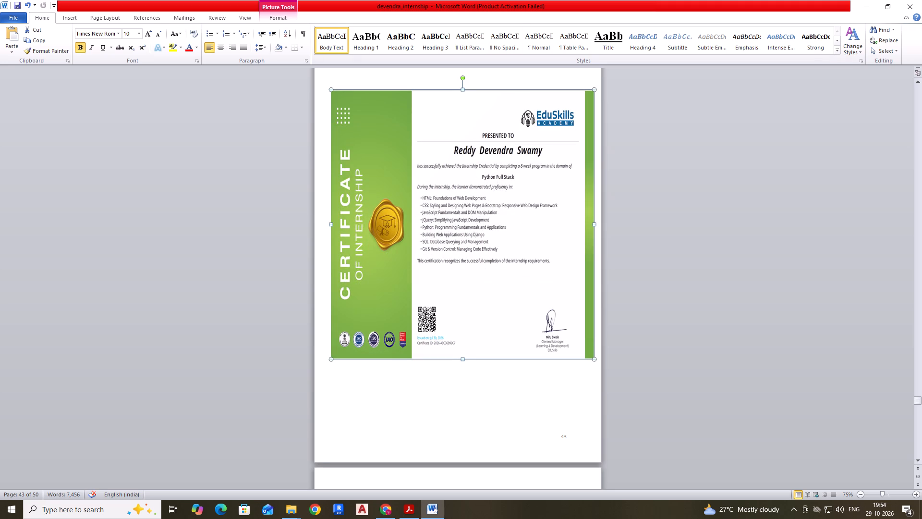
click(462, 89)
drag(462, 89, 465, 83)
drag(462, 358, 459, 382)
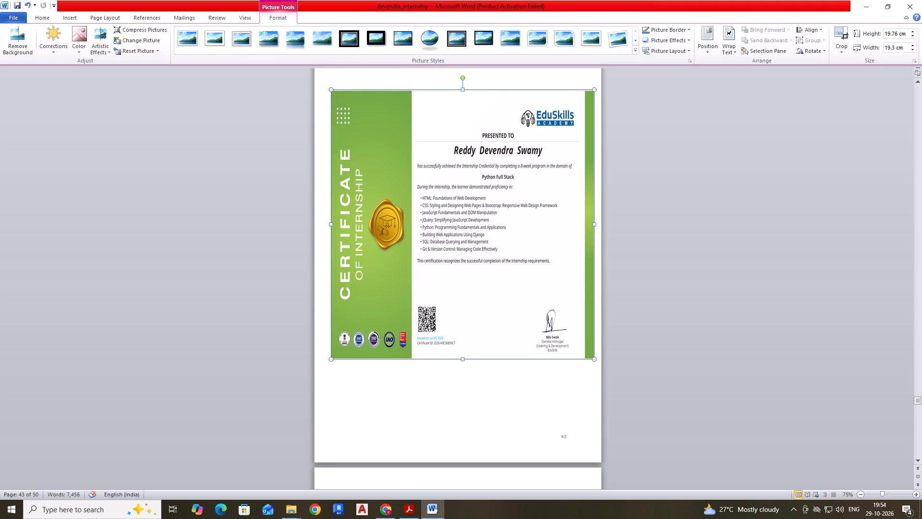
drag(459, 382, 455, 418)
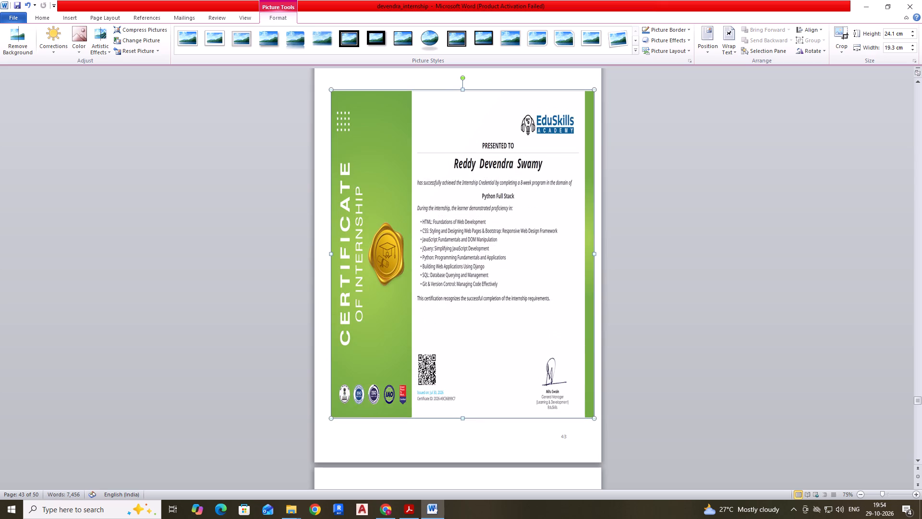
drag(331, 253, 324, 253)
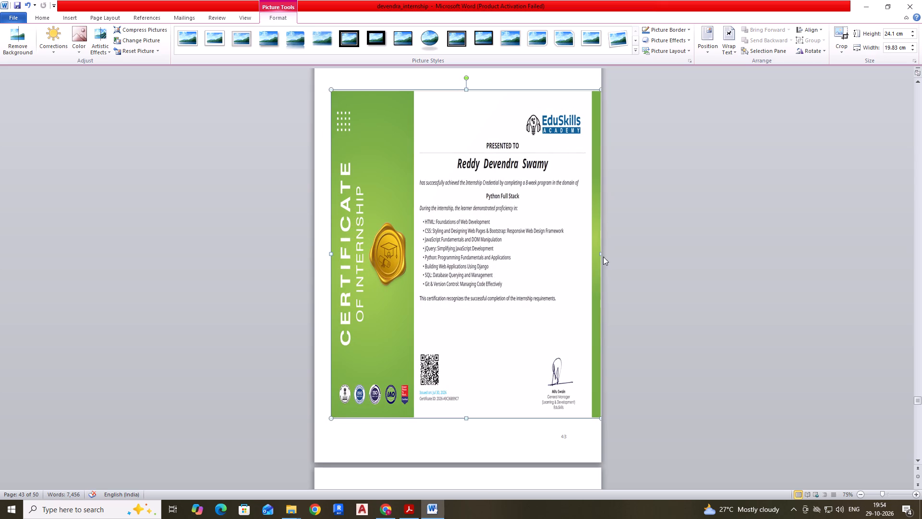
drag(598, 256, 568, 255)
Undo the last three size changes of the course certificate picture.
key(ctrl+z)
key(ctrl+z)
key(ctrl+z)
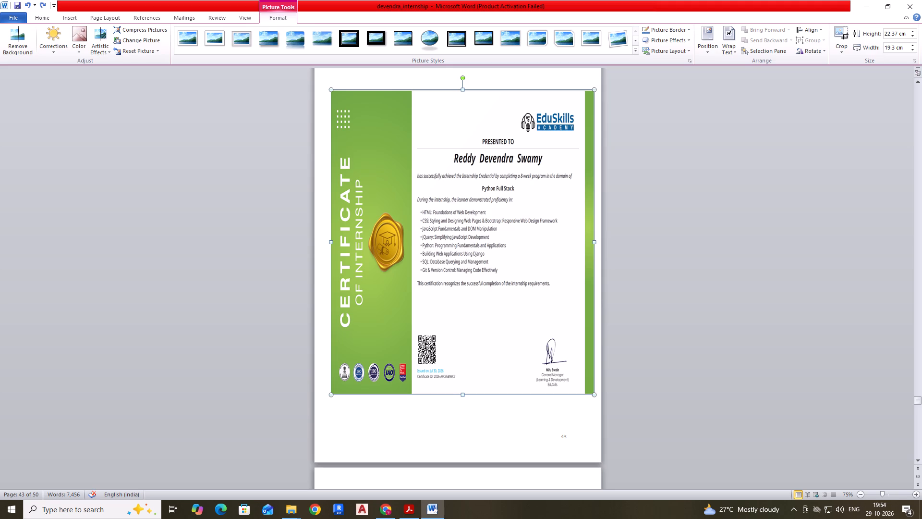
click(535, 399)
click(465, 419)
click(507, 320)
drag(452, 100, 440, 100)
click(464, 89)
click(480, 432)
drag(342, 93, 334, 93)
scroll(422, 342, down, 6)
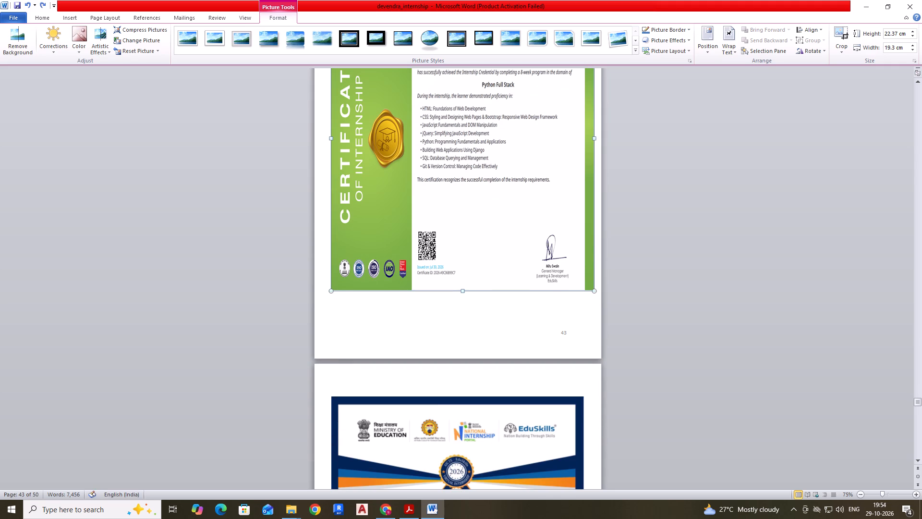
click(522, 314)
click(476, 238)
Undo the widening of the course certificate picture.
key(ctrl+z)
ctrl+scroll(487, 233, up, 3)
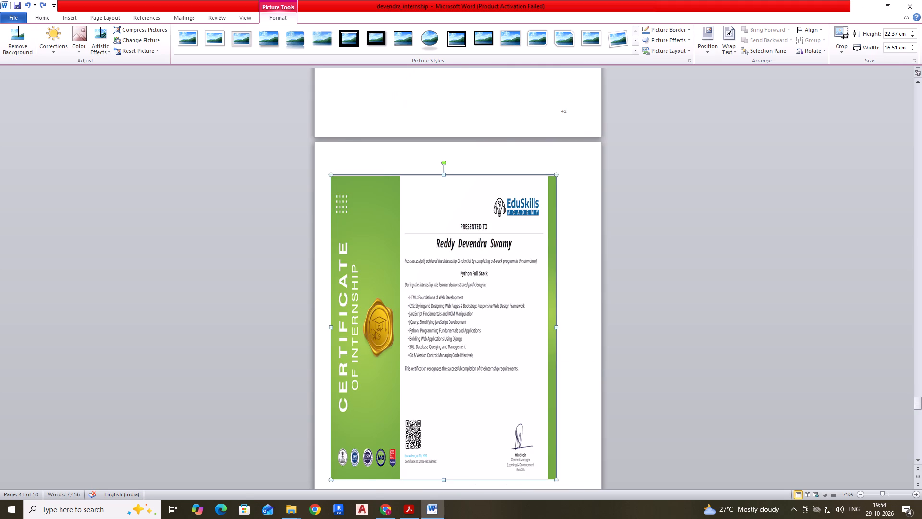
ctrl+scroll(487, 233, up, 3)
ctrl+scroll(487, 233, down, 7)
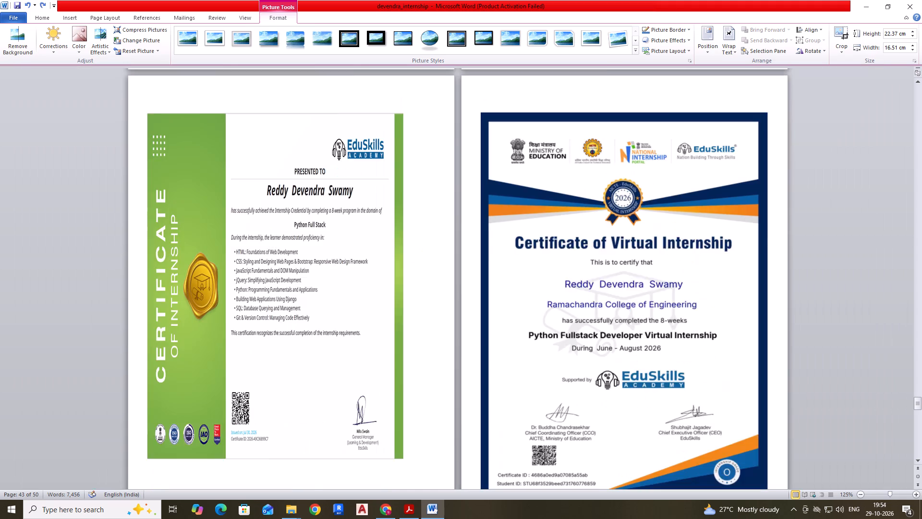
Examine how the course certificate picture fits its page compared with the virtual internship certificate beside it.
ctrl+scroll(487, 233, up, 10)
ctrl+scroll(487, 233, down, 3)
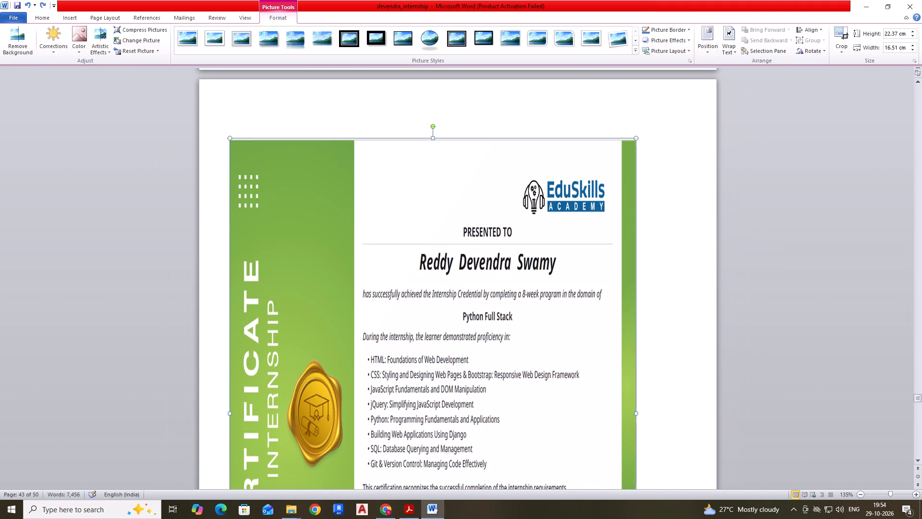
scroll(487, 233, down, 4)
ctrl+scroll(487, 233, down, 11)
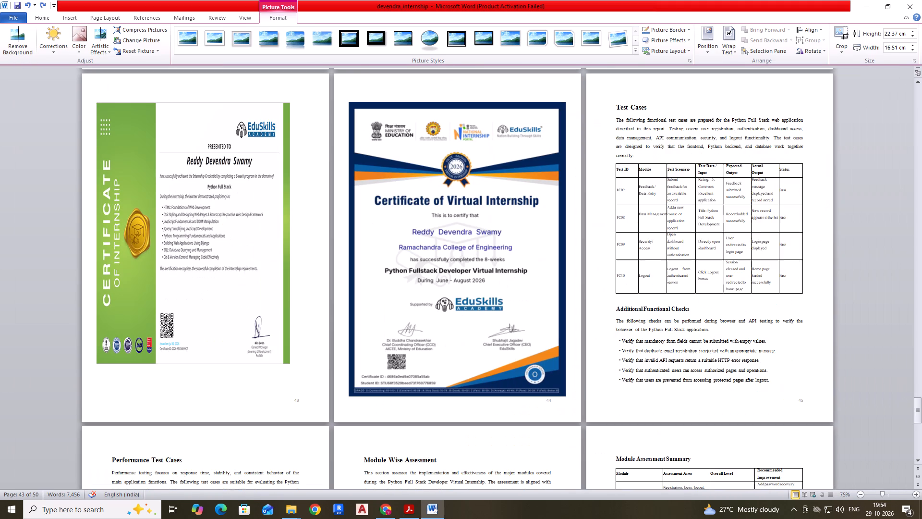
ctrl+scroll(487, 233, up, 20)
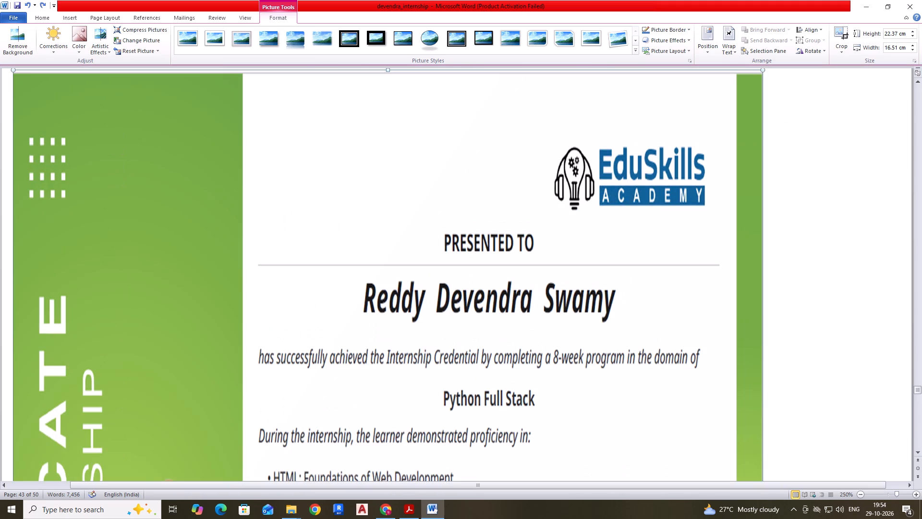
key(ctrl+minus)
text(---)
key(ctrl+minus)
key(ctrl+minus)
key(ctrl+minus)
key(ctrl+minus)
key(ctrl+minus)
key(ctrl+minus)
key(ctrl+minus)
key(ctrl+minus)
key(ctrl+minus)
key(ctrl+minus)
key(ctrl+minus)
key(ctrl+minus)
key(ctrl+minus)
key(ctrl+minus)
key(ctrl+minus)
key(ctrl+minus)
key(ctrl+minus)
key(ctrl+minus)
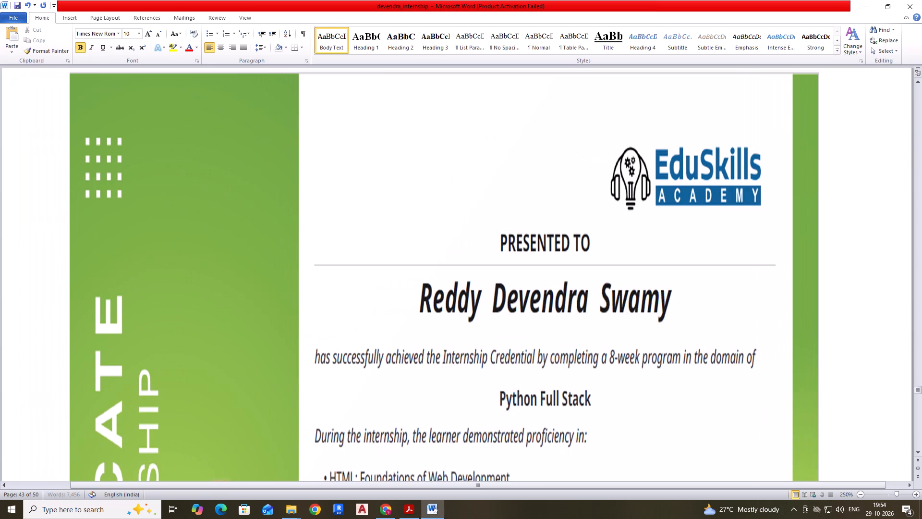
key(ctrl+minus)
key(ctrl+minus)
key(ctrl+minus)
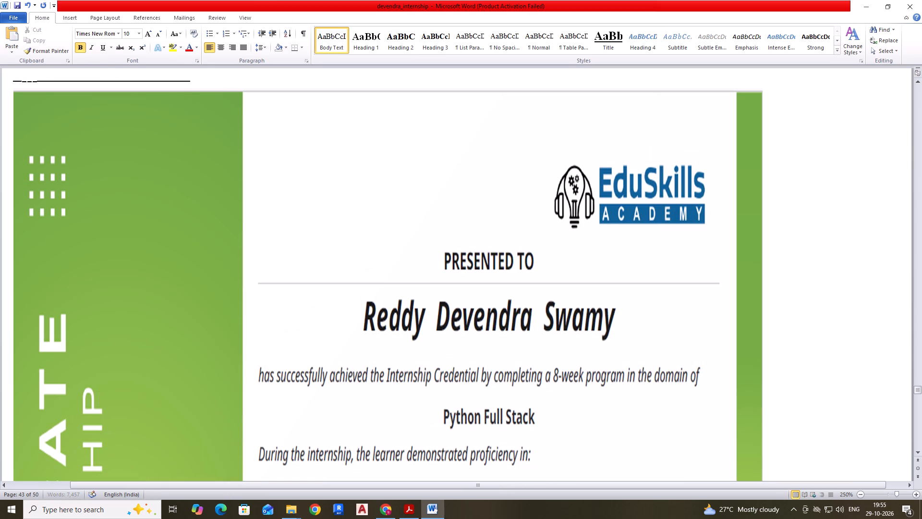
Undo all changes back to the state before the course certificate picture was inserted.
key(ctrl+z)
key(ctrl+z)
key(ctrl+z)
key(ctrl+z)
key(ctrl+z)
key(ctrl+z)
key(ctrl+z)
key(ctrl+z)
key(ctrl+z)
key(ctrl+z)
key(ctrl+z)
key(ctrl+z)
key(ctrl+z)
key(ctrl+z)
key(ctrl+z)
key(ctrl+z)
key(ctrl+z)
key(ctrl+z)
key(ctrl+z)
key(ctrl+z)
key(ctrl+z)
key(ctrl+z)
key(ctrl+z)
key(ctrl+z)
key(ctrl+z)
key(ctrl+z)
key(ctrl+z)
key(ctrl+z)
key(ctrl+z)
key(ctrl+z)
key(ctrl+z)
key(ctrl+z)
key(ctrl+z)
key(ctrl+z)
key(ctrl+z)
key(ctrl+z)
key(ctrl+z)
key(ctrl+z)
key(ctrl+z)
key(ctrl+z)
key(ctrl+z)
key(ctrl+z)
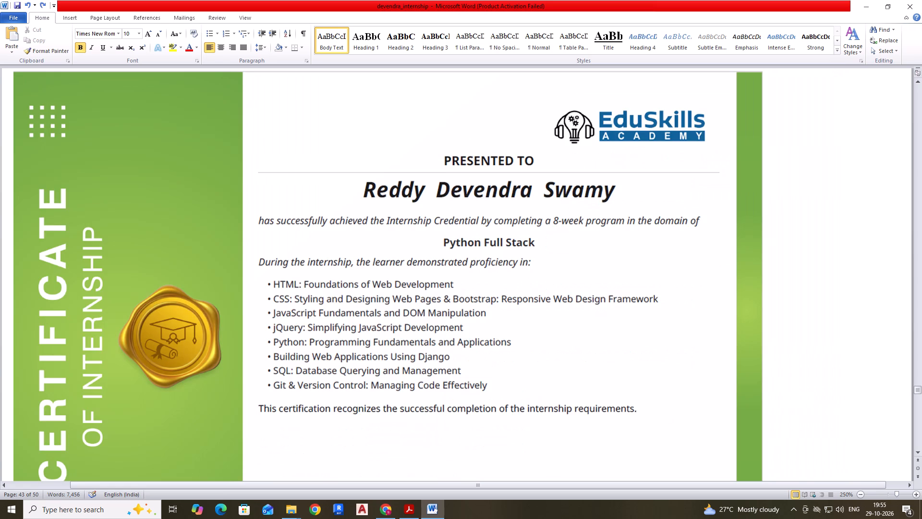
key(ctrl+z)
key(ctrl+z)
key(ctrl+z)
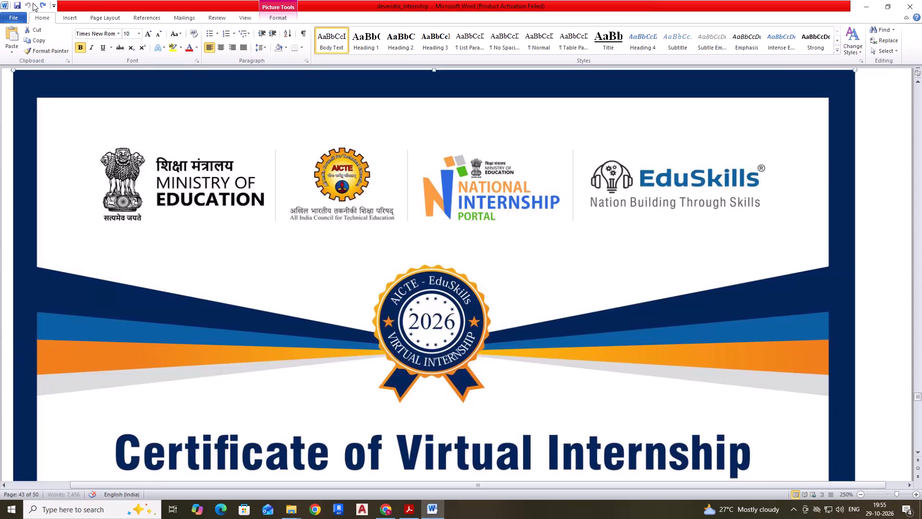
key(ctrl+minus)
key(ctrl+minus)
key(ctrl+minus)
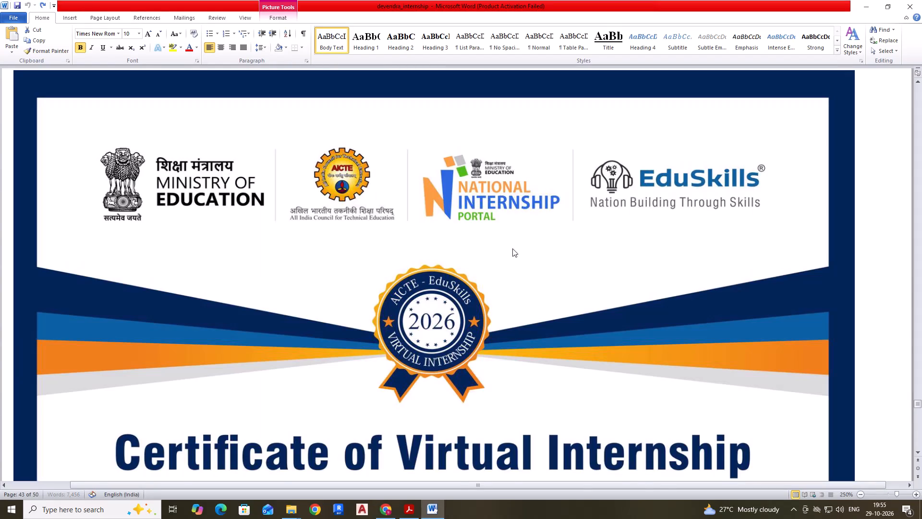
Set the document view to show one whole page at a time.
ctrl+scroll(512, 249, up, 14)
ctrl+scroll(512, 249, down, 18)
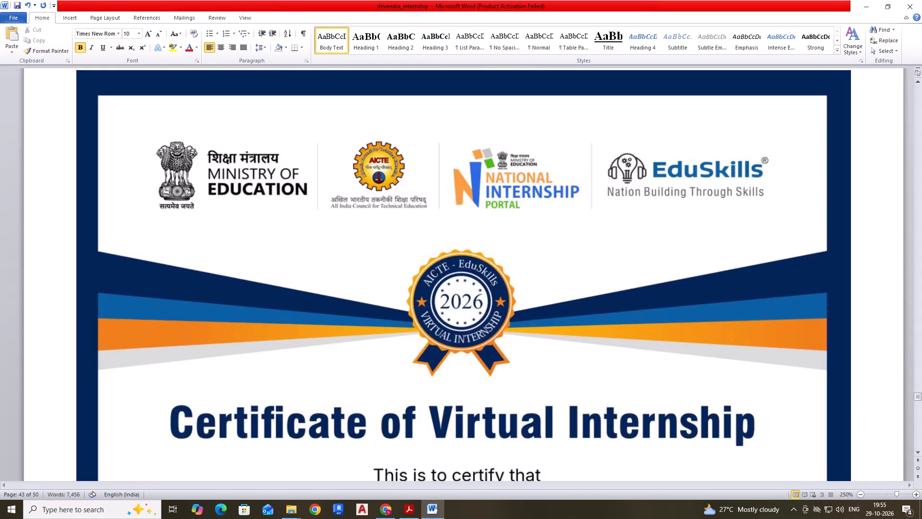
ctrl+scroll(511, 249, down, 20)
ctrl+scroll(511, 250, up, 7)
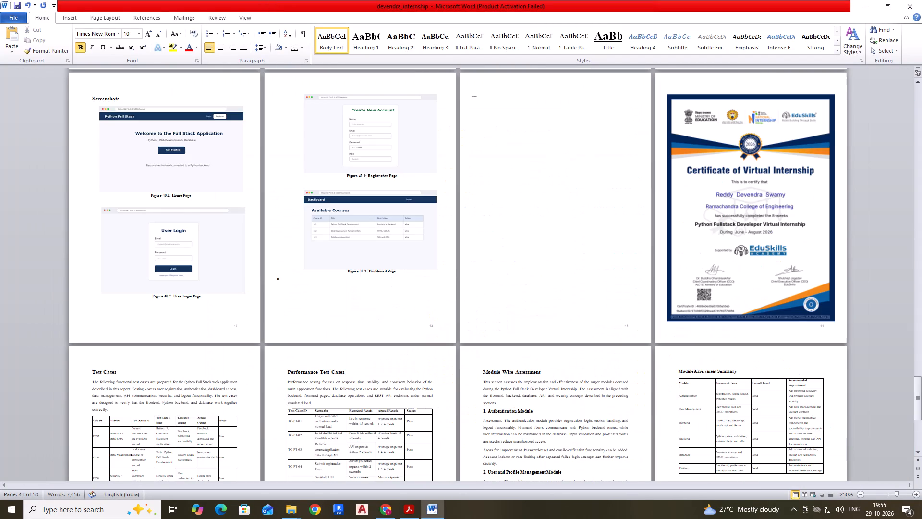
ctrl+scroll(399, 236, down, 3)
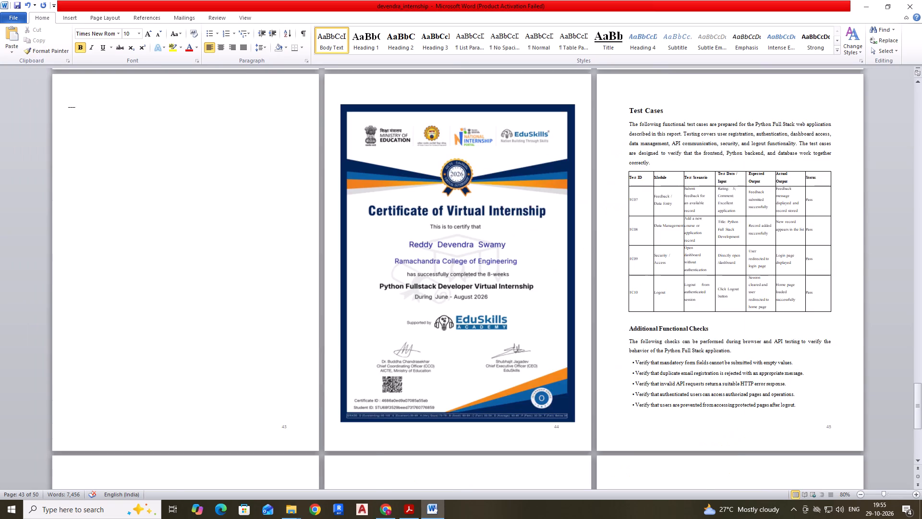
scroll(405, 228, down, 1)
scroll(531, 185, up, 3)
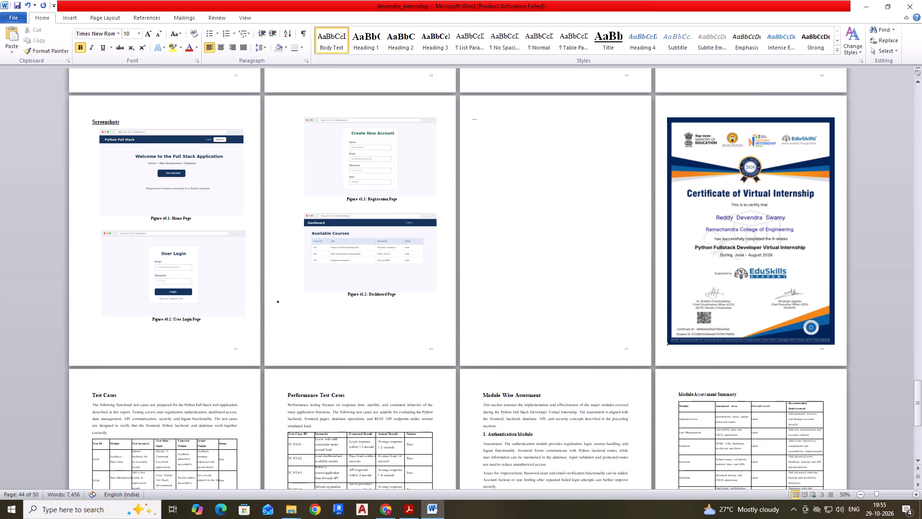
click(529, 186)
ctrl+scroll(529, 186, up, 5)
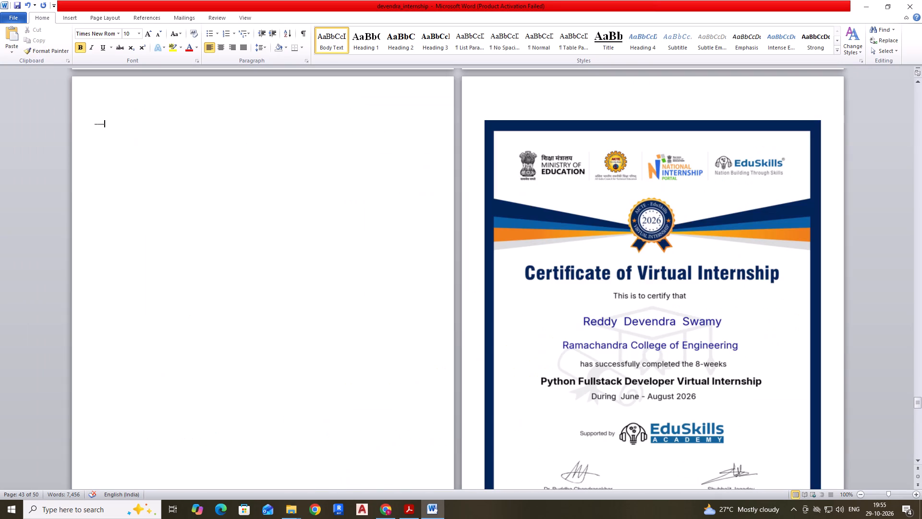
click(242, 20)
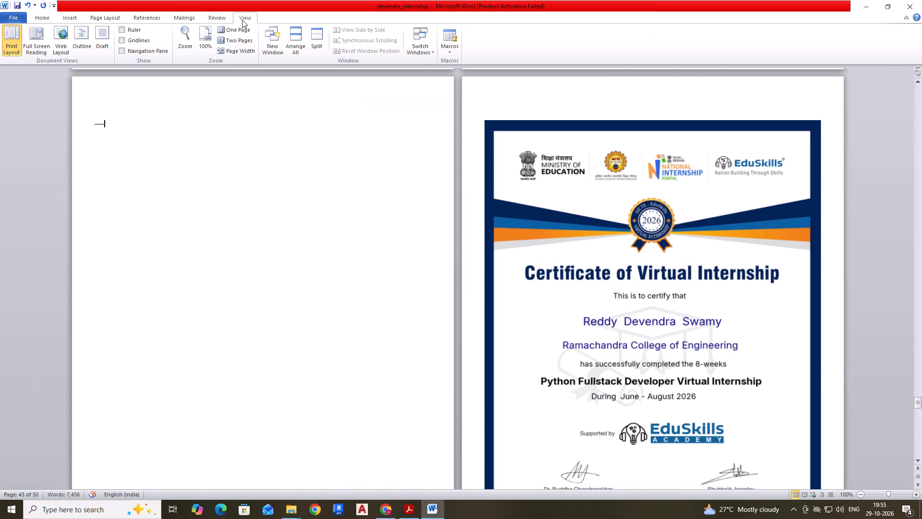
click(235, 29)
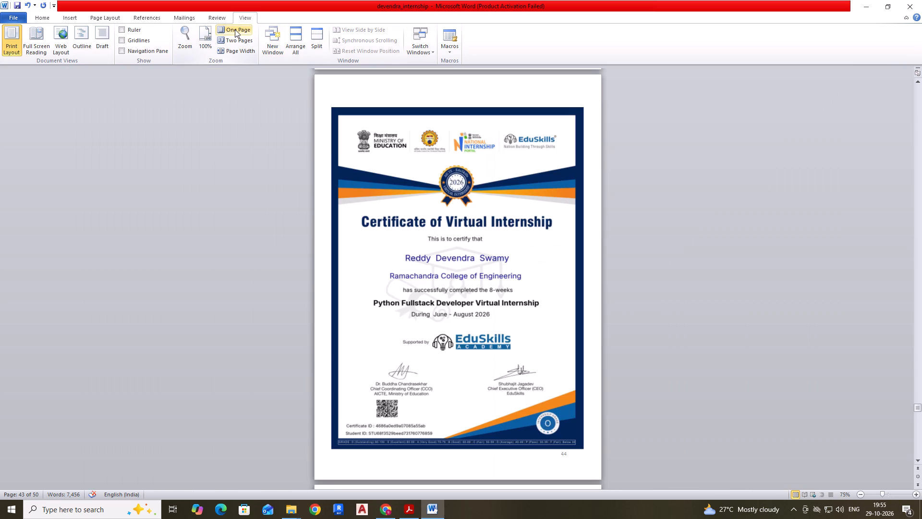
Delete the stray hyphens from the otherwise blank page before the virtual internship certificate.
scroll(342, 125, up, 9)
scroll(335, 128, up, 15)
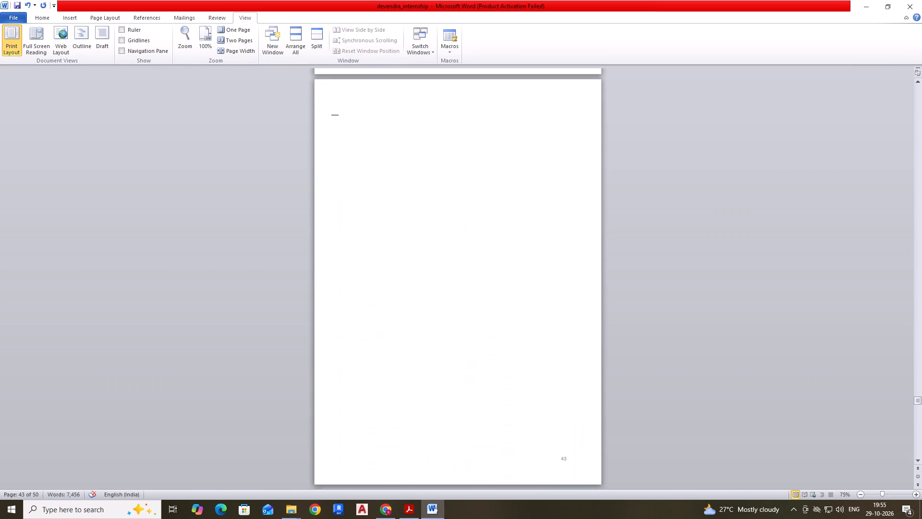
click(455, 167)
scroll(455, 167, up, 5)
scroll(390, 193, up, 10)
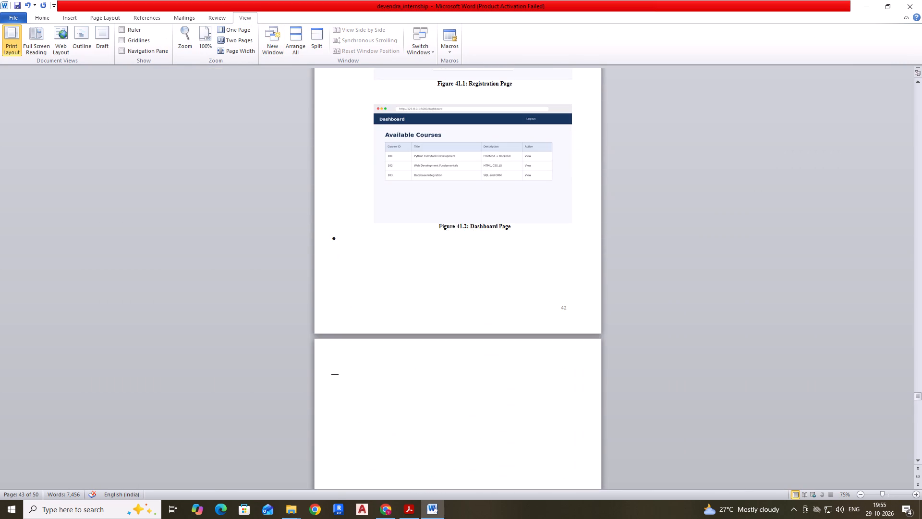
scroll(390, 193, up, 20)
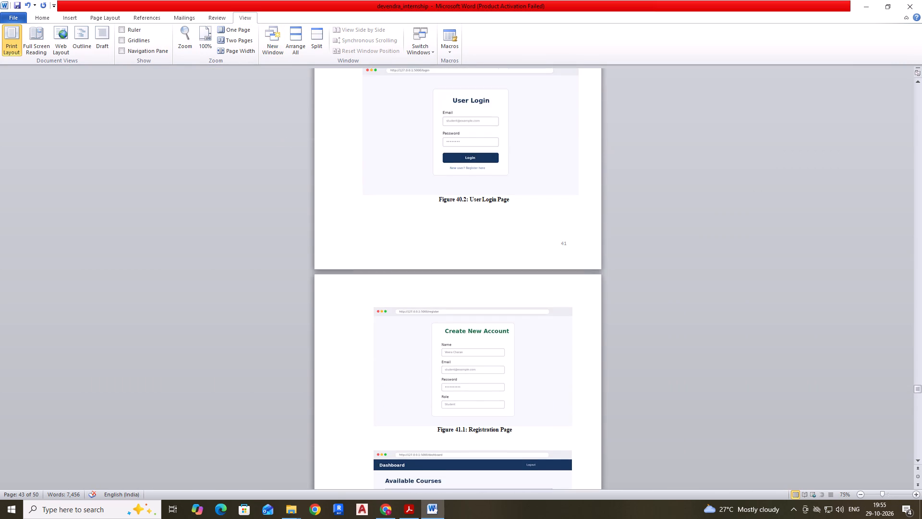
scroll(463, 239, down, 20)
scroll(463, 239, down, 7)
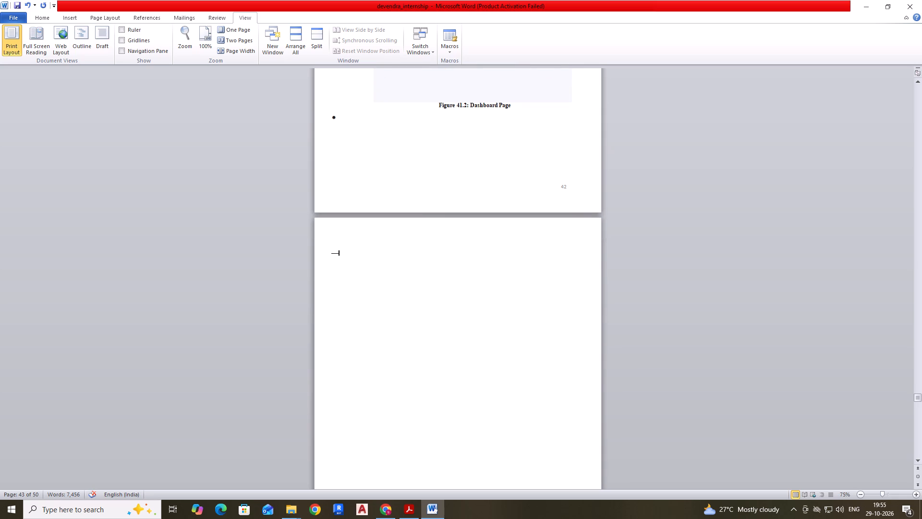
key(BackSpace)
key(BackSpace)
key(BackSpace)
Remove the empty bullet below the Figure 41.2: Dashboard Page caption.
scroll(465, 306, up, 9)
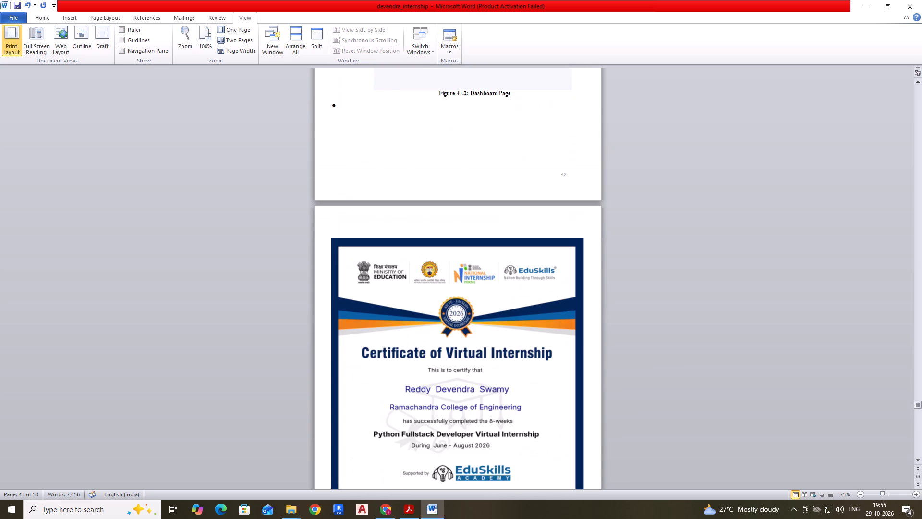
scroll(456, 292, up, 2)
click(457, 328)
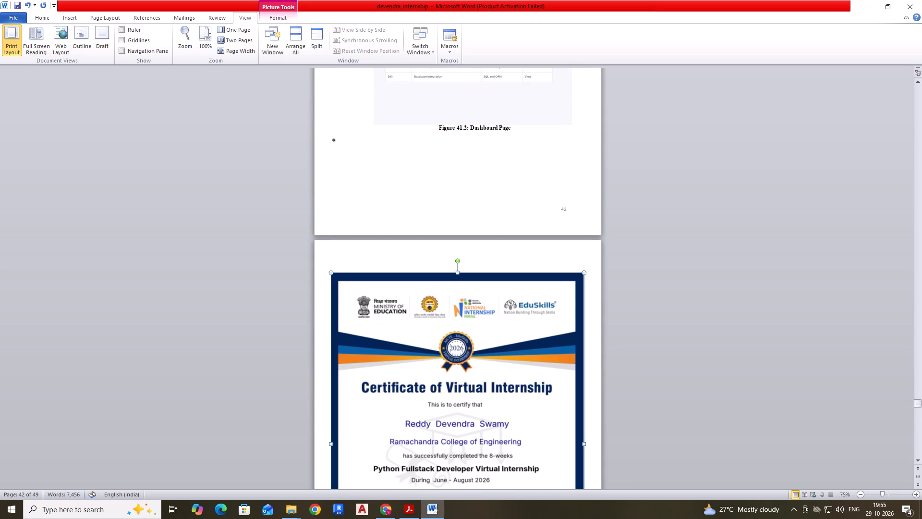
click(356, 140)
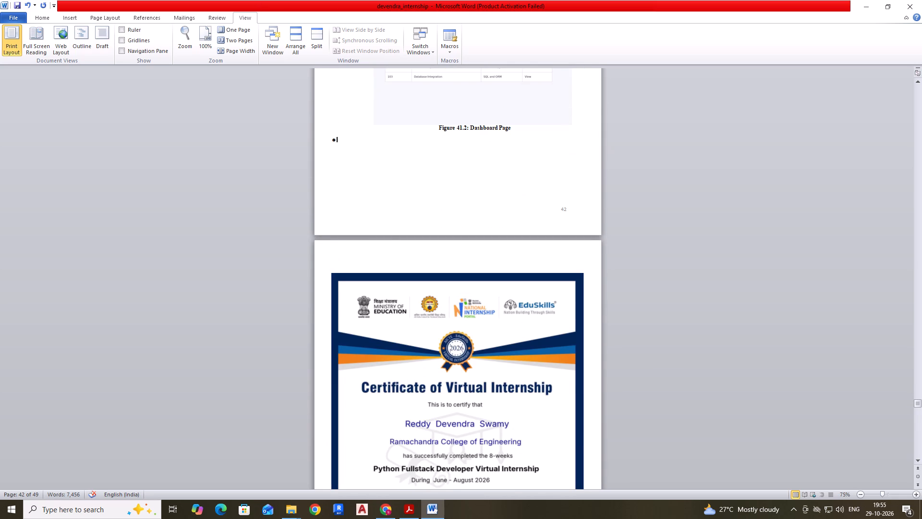
key(BackSpace)
Paste the course certificate picture on its own page before the virtual internship certificate.
click(425, 318)
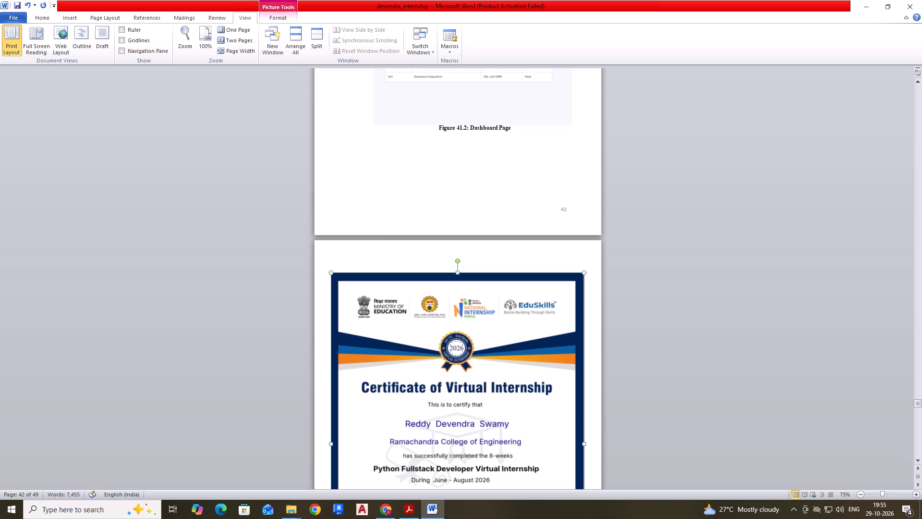
key(ctrl+v)
scroll(512, 275, up, 5)
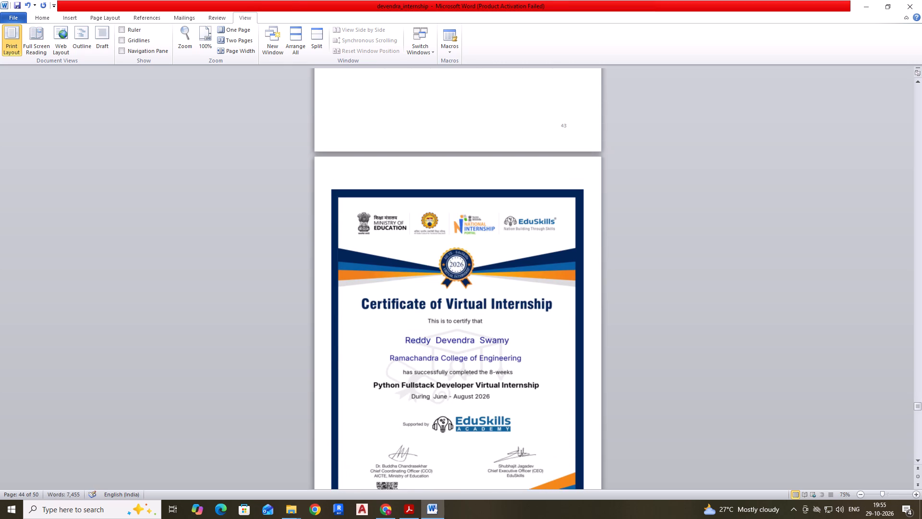
scroll(501, 272, up, 18)
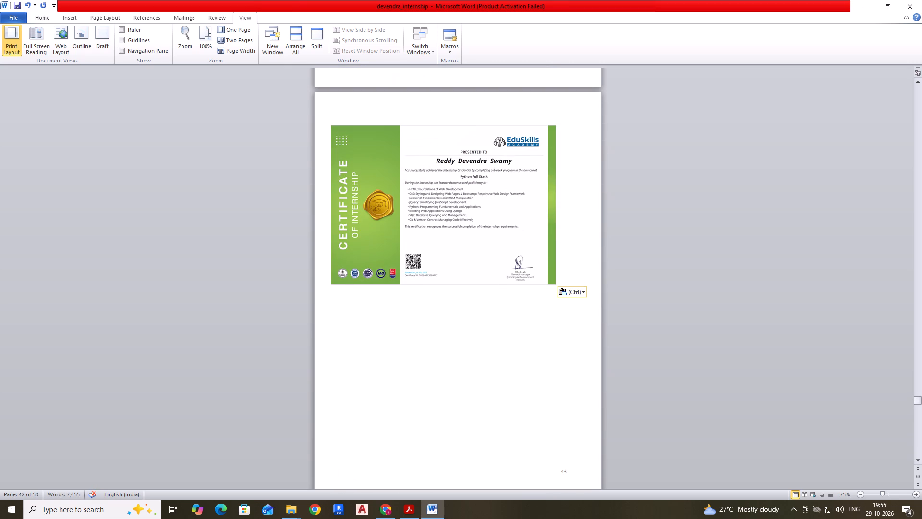
Widen the course certificate picture to nearly the virtual certificate's width and stretch its height to about half the page.
click(486, 273)
drag(558, 204, 582, 210)
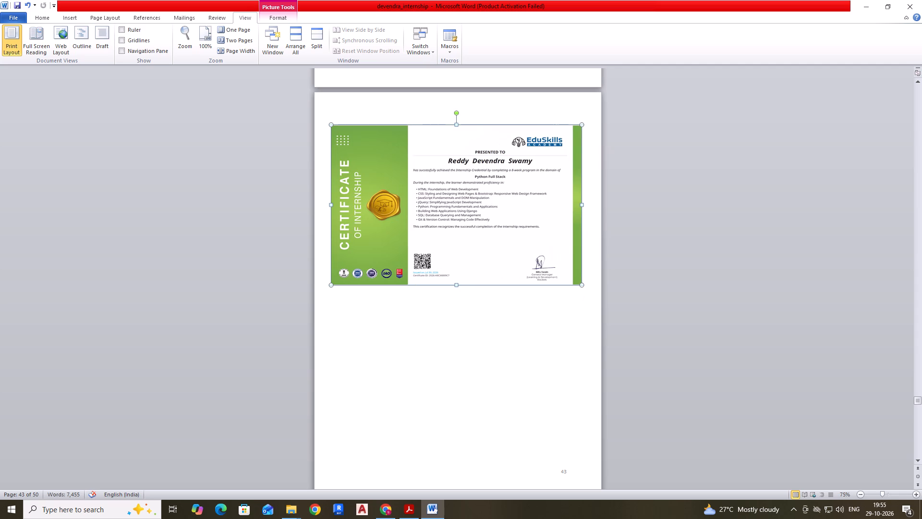
drag(454, 286, 460, 290)
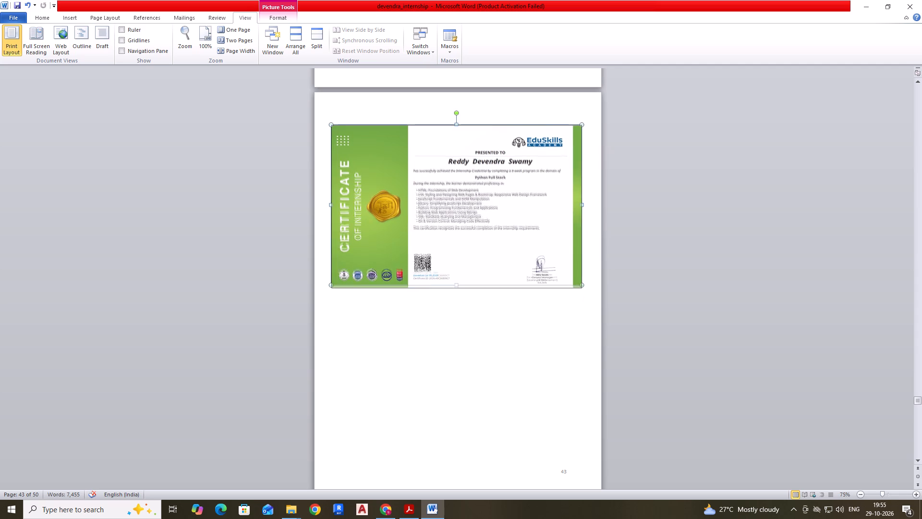
drag(460, 290, 459, 314)
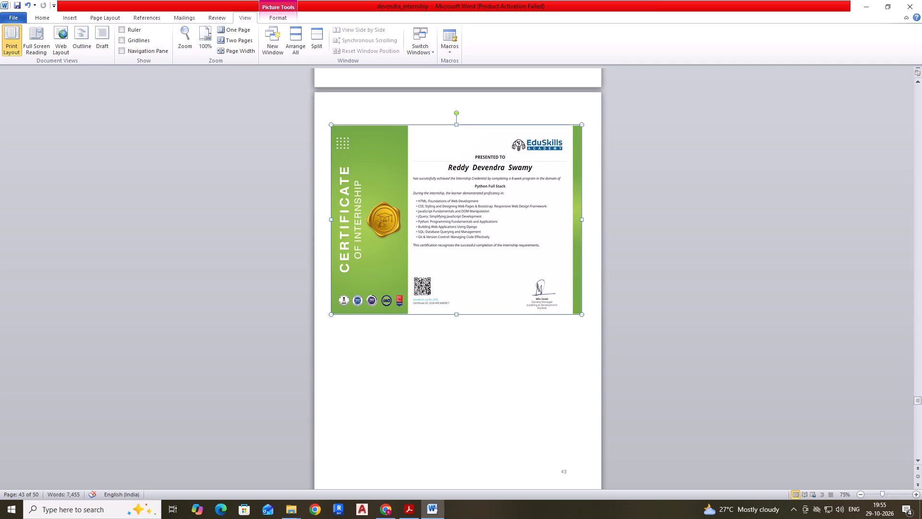
drag(457, 312, 457, 333)
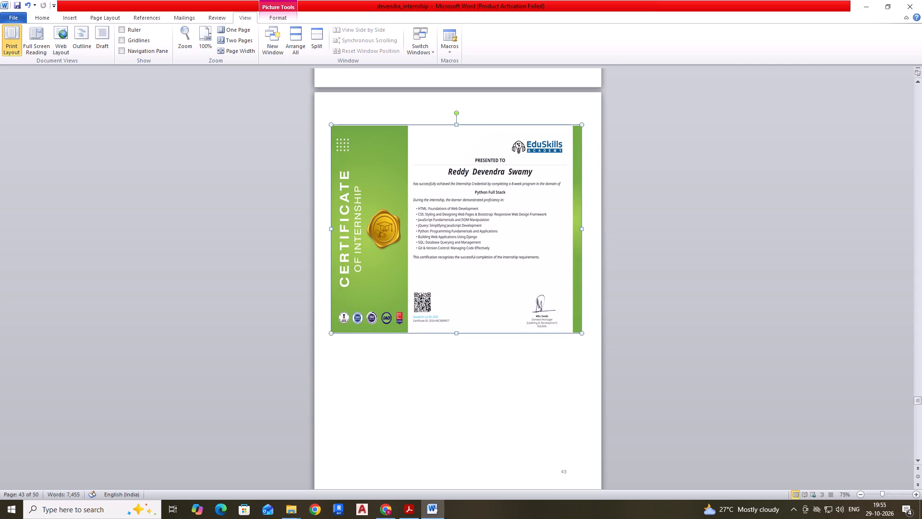
Stretch the course certificate picture's height downward to about two-thirds of the page, keeping its width.
scroll(444, 393, down, 19)
scroll(437, 356, down, 7)
scroll(437, 356, up, 6)
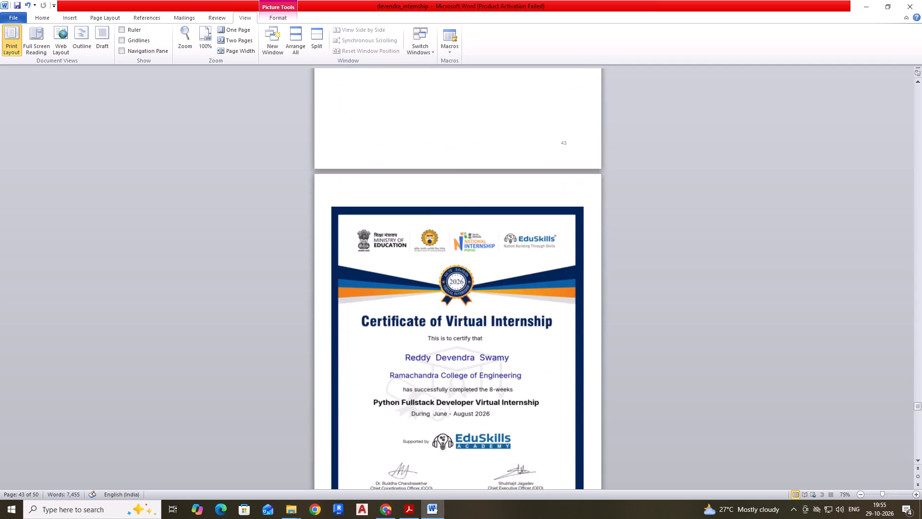
scroll(437, 356, up, 19)
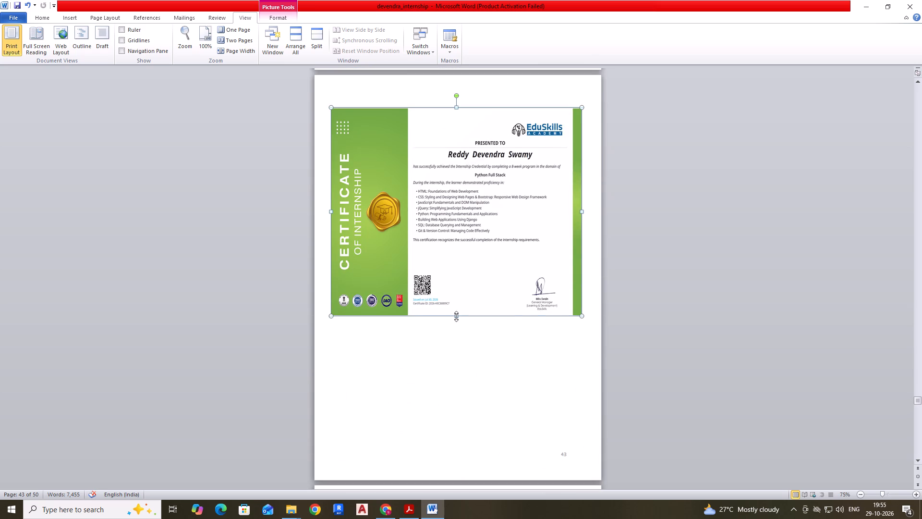
drag(456, 316, 461, 362)
click(468, 422)
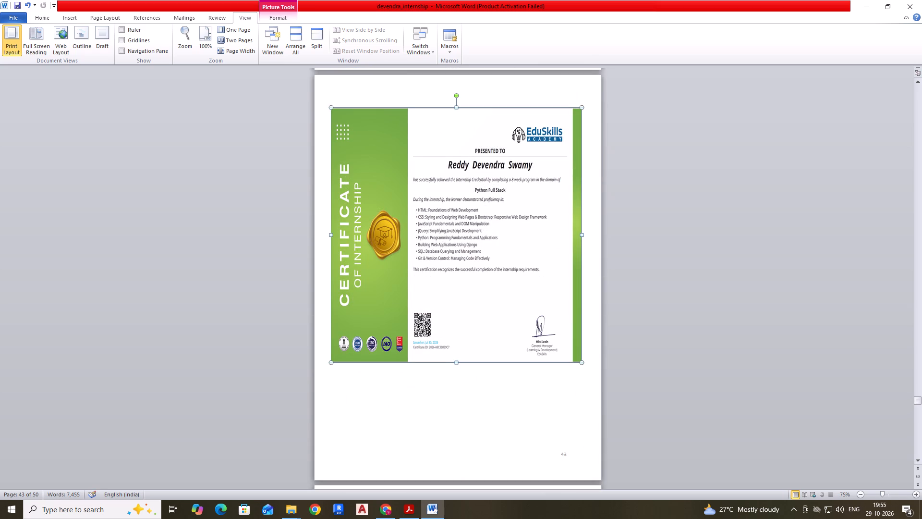
drag(456, 362, 460, 389)
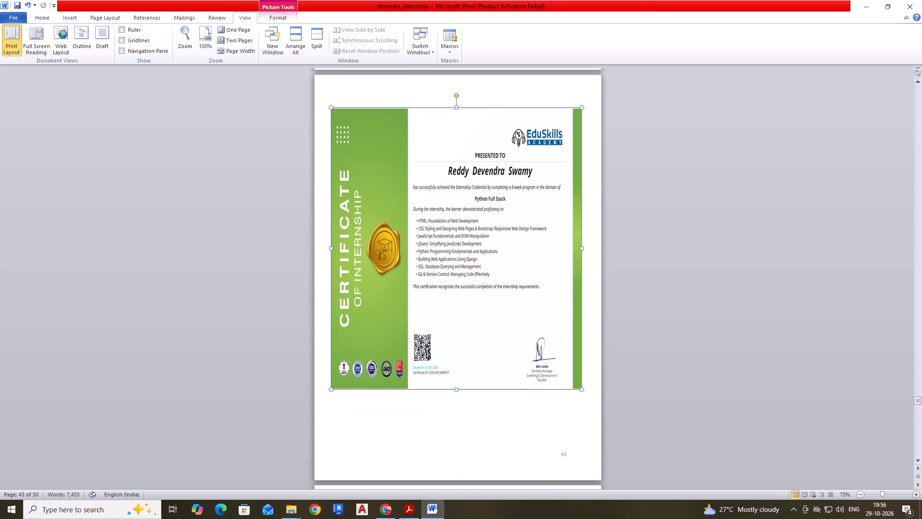
click(490, 452)
scroll(547, 350, down, 9)
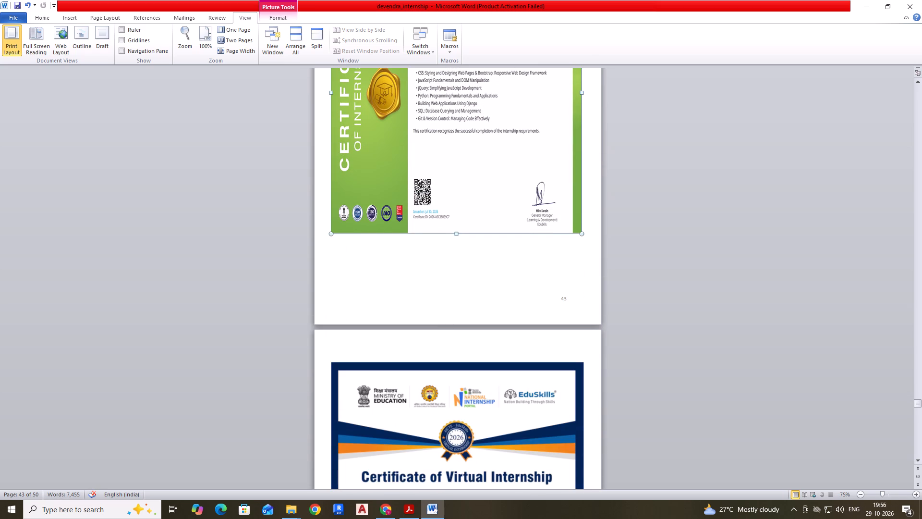
Delete the virtual internship certificate picture after the course certificate, undoing the extra deletion so Test Cases still starts on its own page.
click(586, 239)
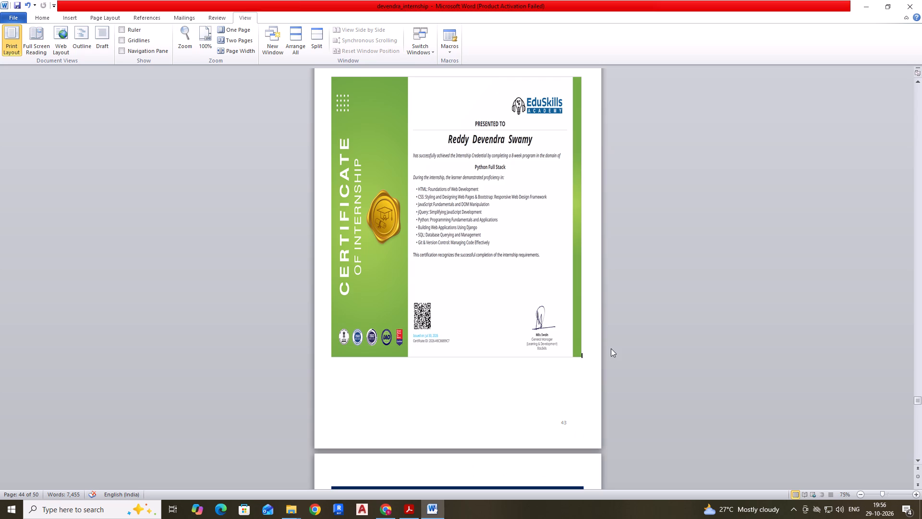
key(Delete)
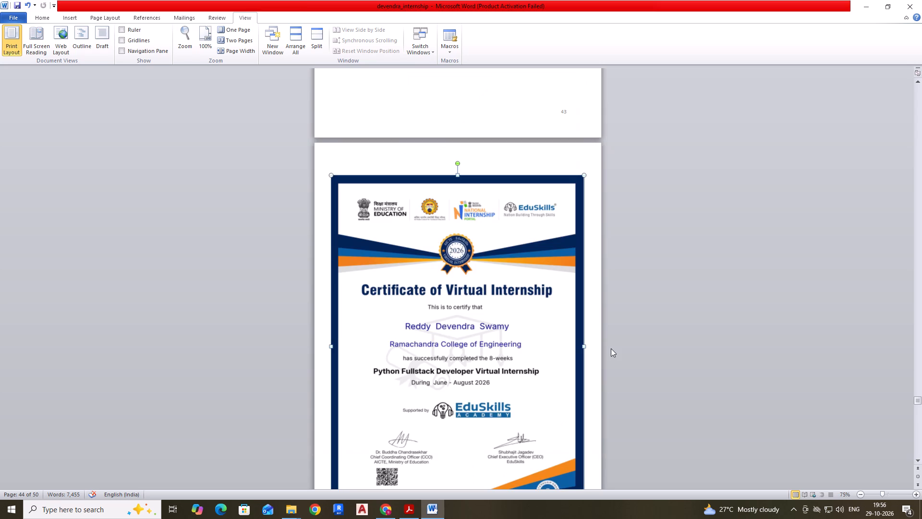
scroll(611, 348, up, 3)
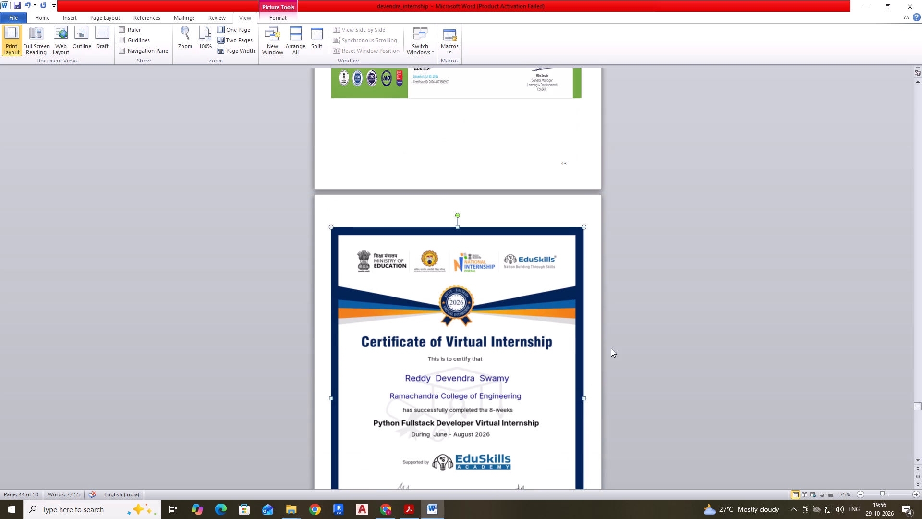
key(Delete)
key(Delete)
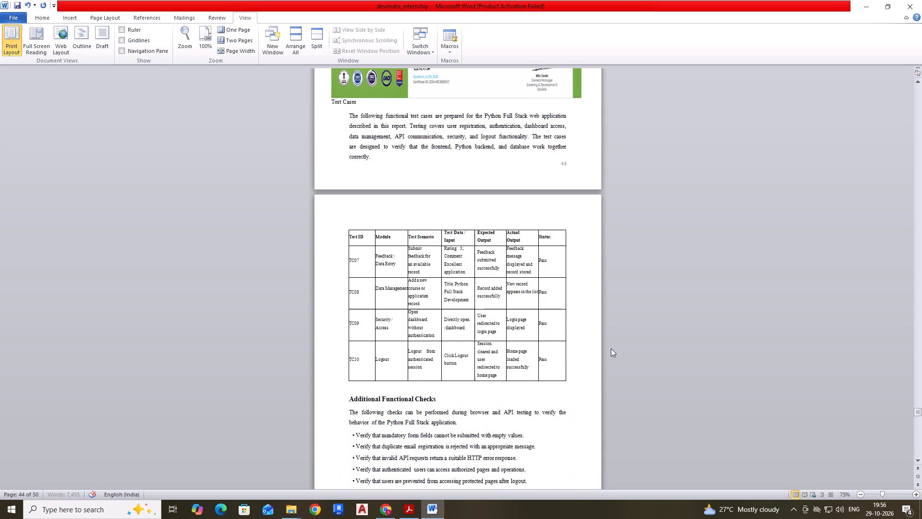
key(ctrl+z)
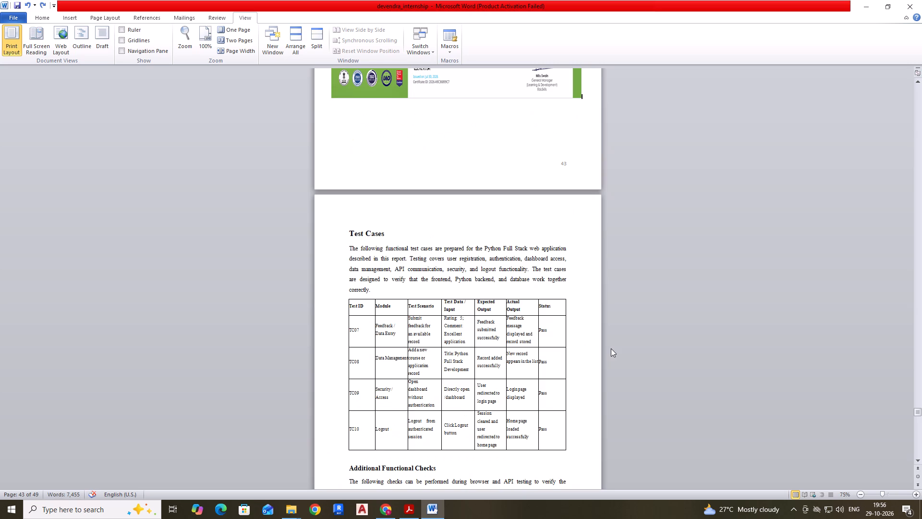
Save the internship report, checking the pages around the Figure 41.2 dashboard and the course certificate.
key(ctrl+s)
scroll(611, 348, up, 4)
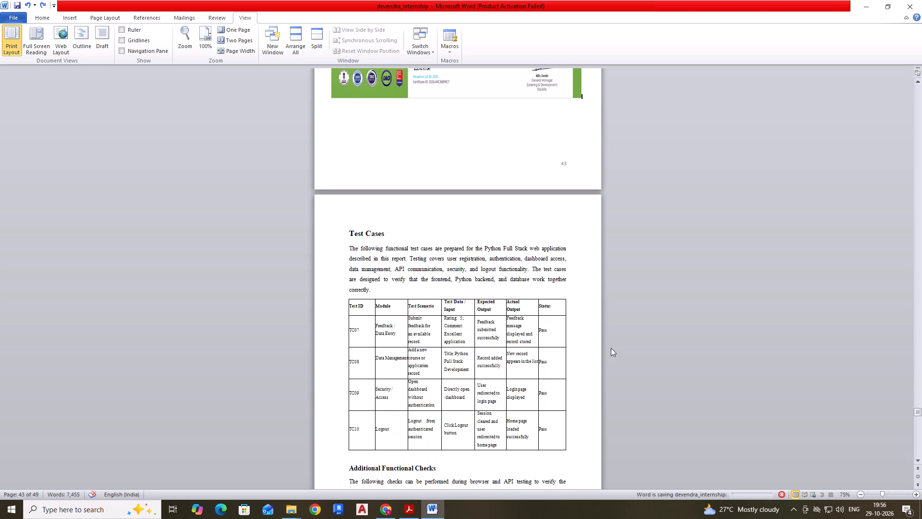
scroll(611, 348, up, 15)
scroll(611, 348, down, 3)
scroll(611, 348, up, 14)
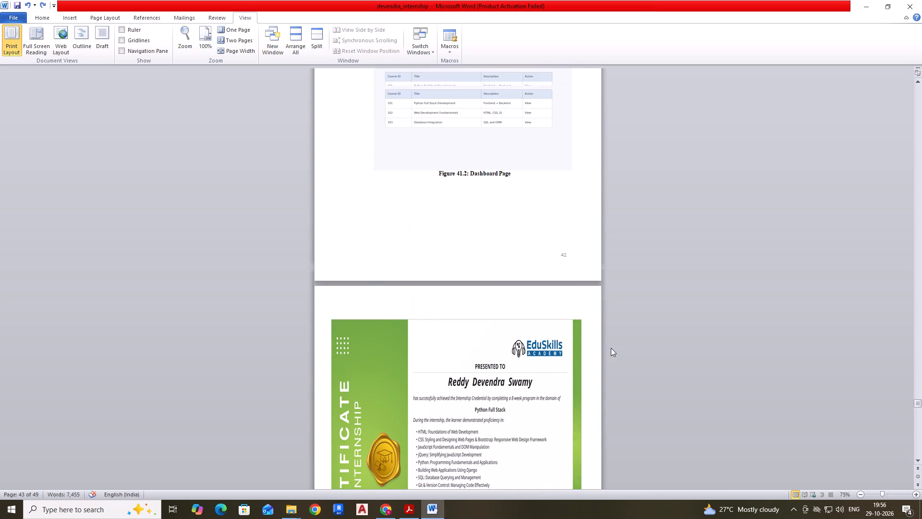
scroll(611, 348, up, 4)
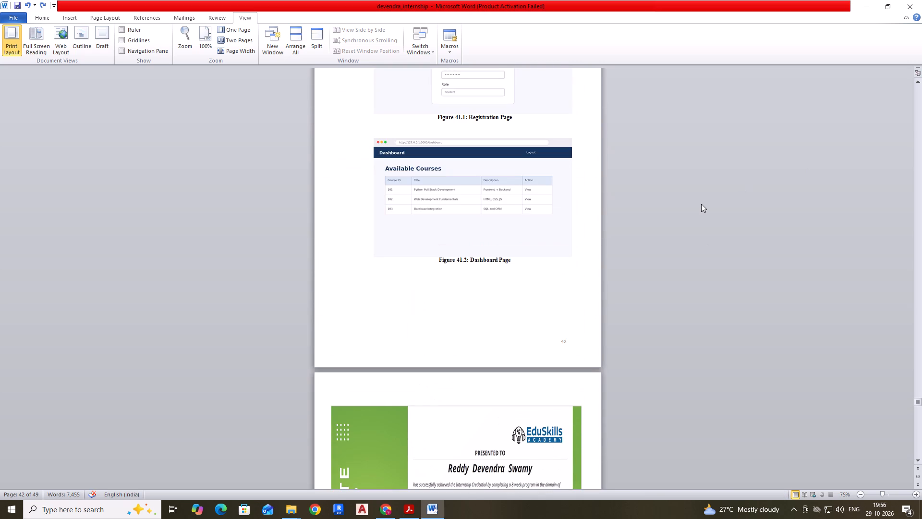
key(ctrl+s)
Close the report document, the open PDF and the File Explorer window.
click(921, 0)
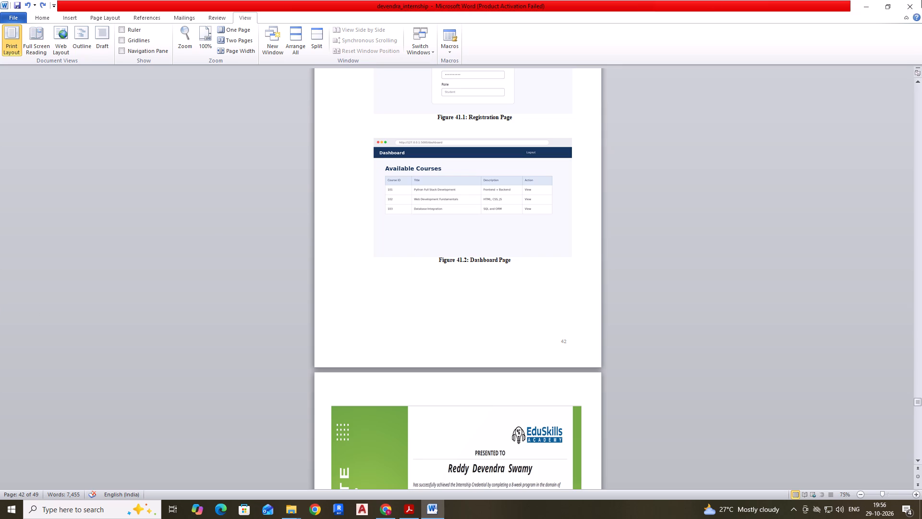
click(921, 0)
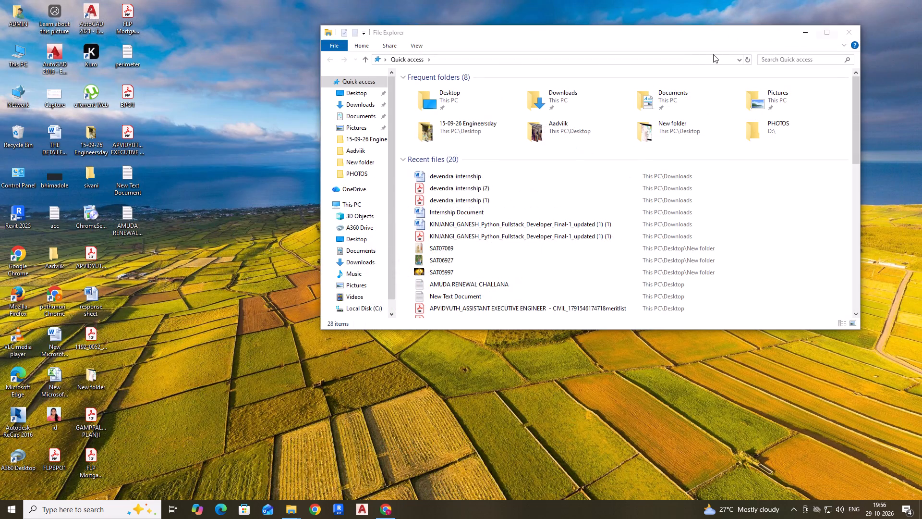
click(860, 28)
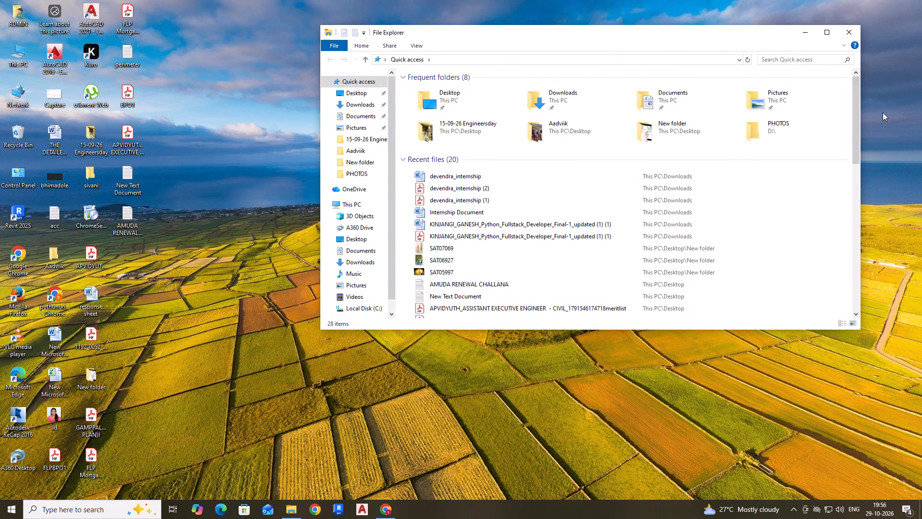
click(848, 27)
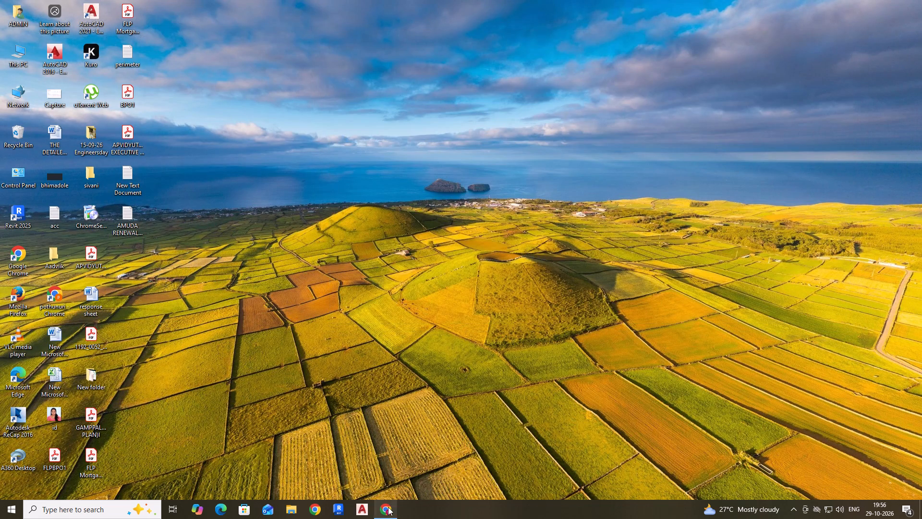
Switch to Chrome and return the iLovePDF page to its Word to PDF converter.
double_click(388, 507)
click(215, 1)
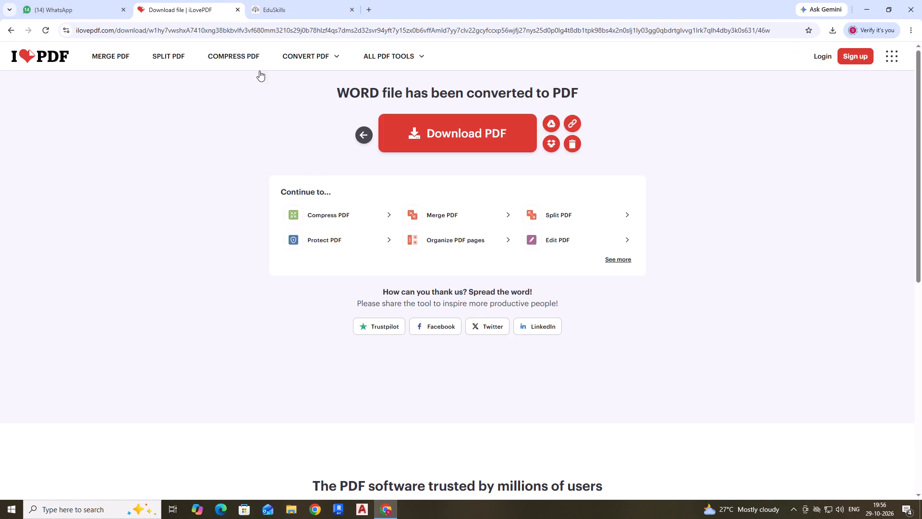
click(9, 33)
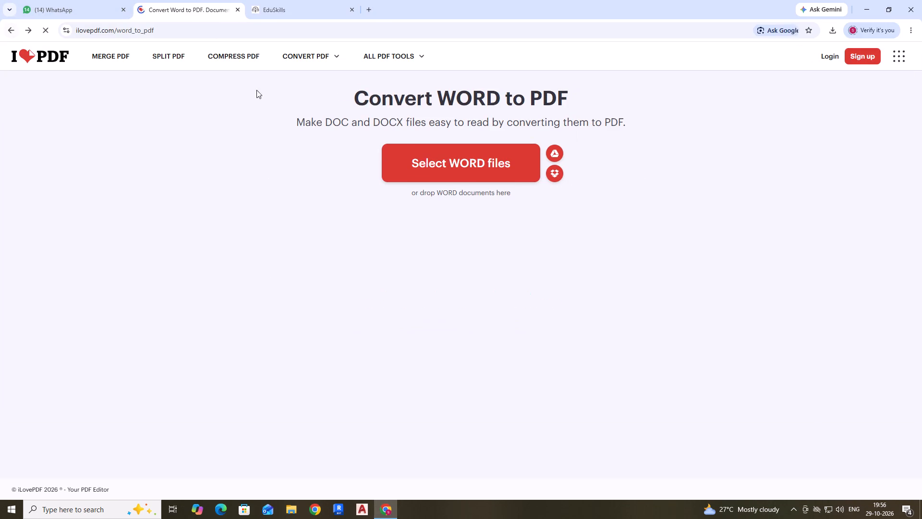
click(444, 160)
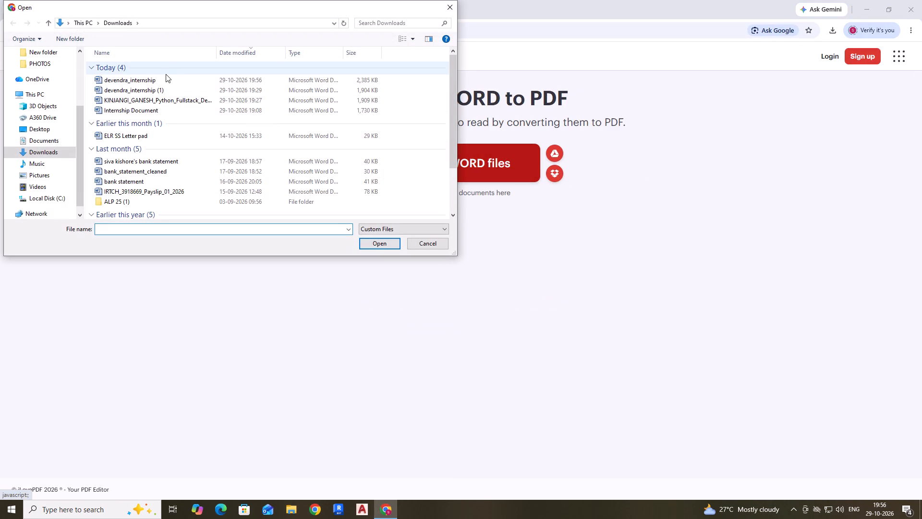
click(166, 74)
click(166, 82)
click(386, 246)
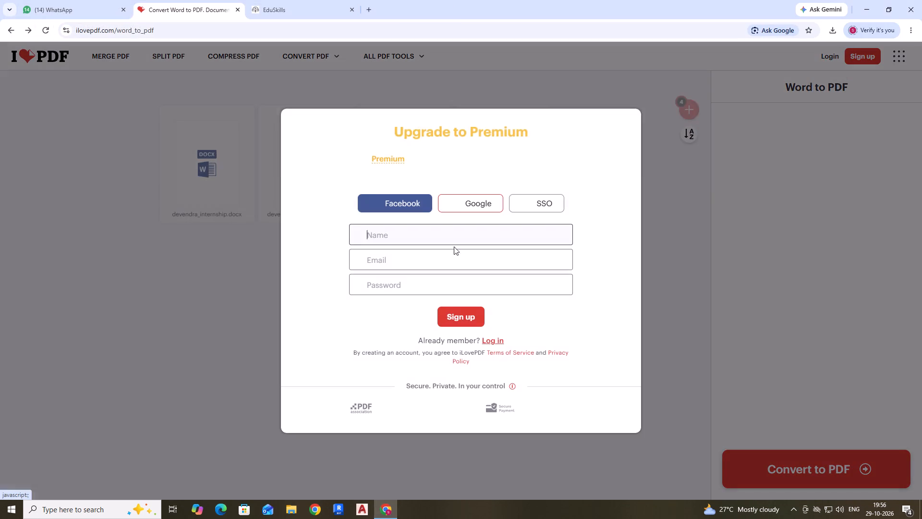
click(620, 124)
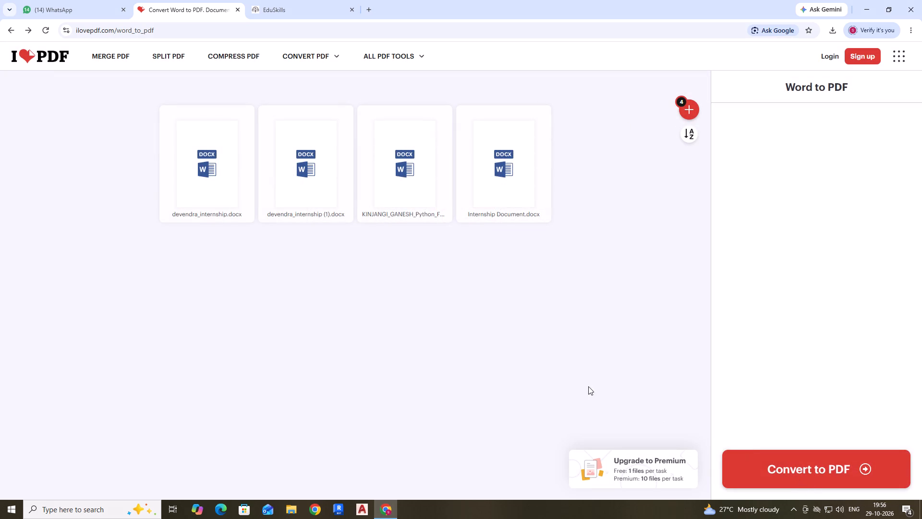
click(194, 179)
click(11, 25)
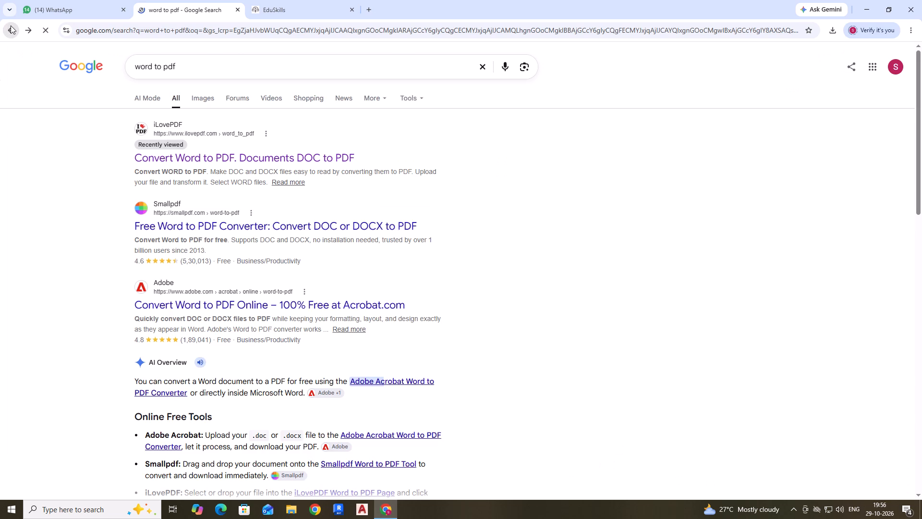
Reopen iLovePDF's Word to PDF converter from the search results and convert only devendra_internship from Downloads to PDF.
click(152, 163)
click(425, 184)
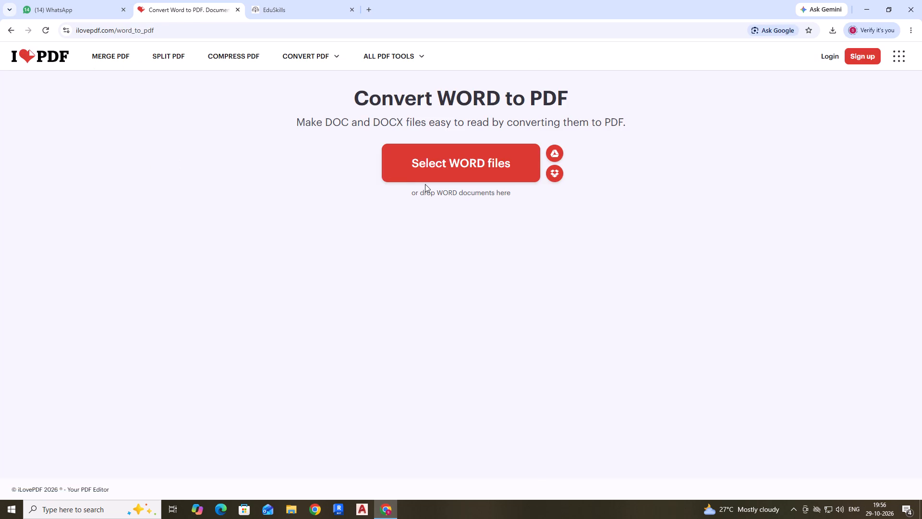
click(434, 178)
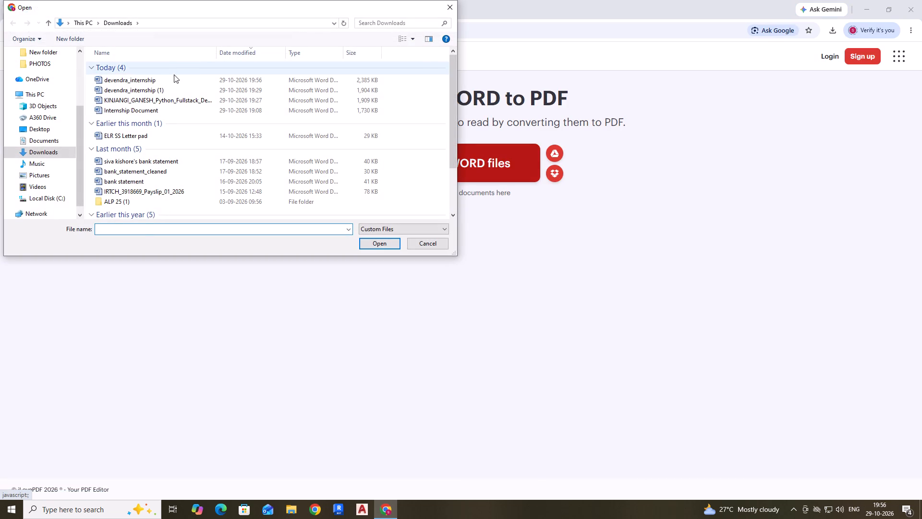
click(173, 76)
click(366, 246)
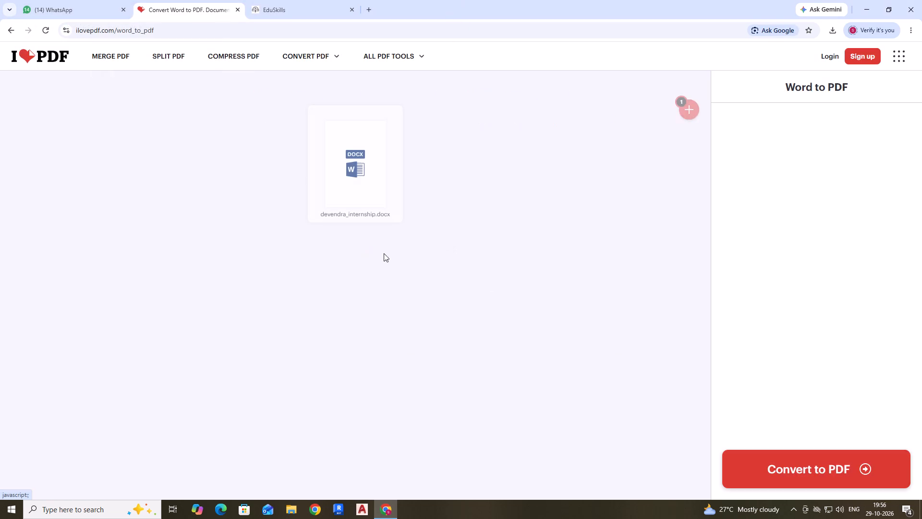
click(816, 470)
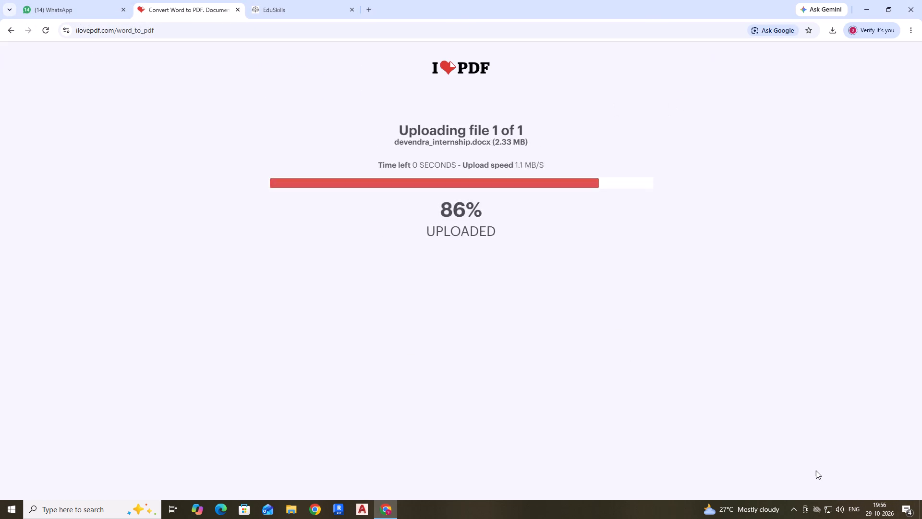
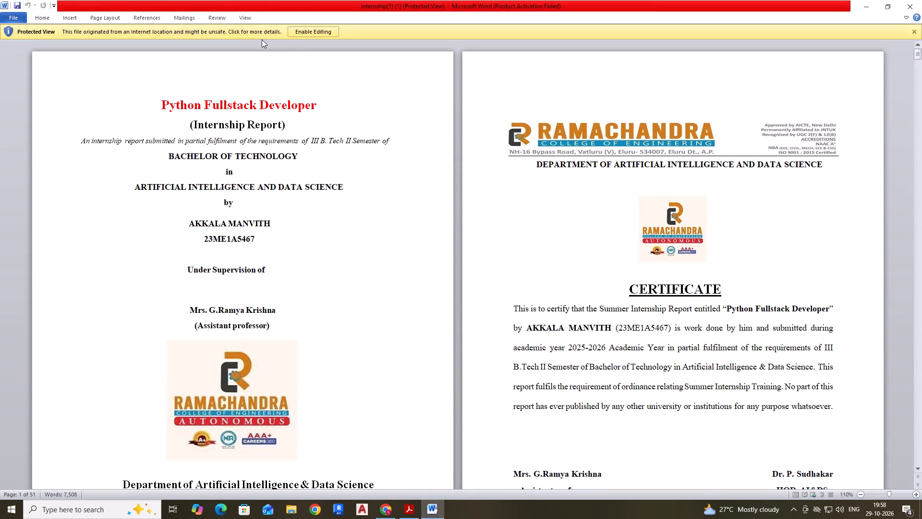
Look through the whole internship(1) (1) report in Protected View, from the title page to the Conclusion.
click(238, 20)
click(243, 28)
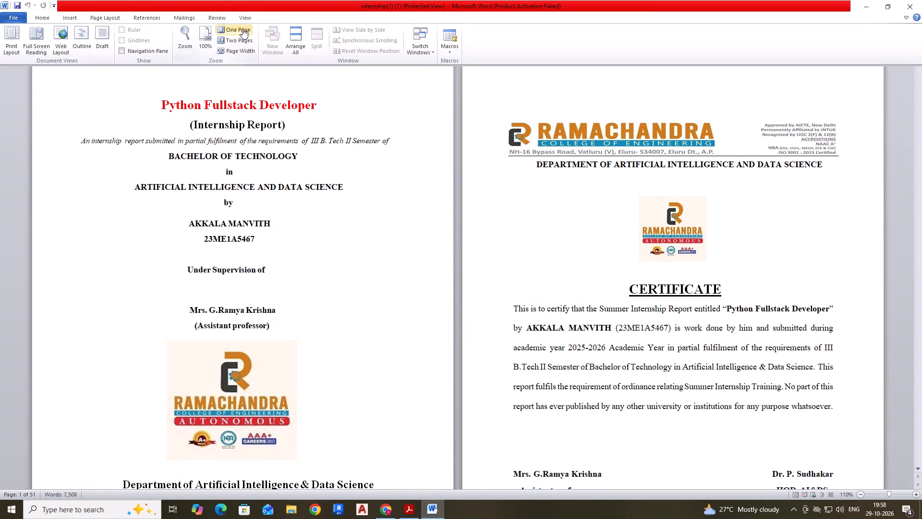
scroll(417, 175, down, 17)
scroll(289, 177, down, 4)
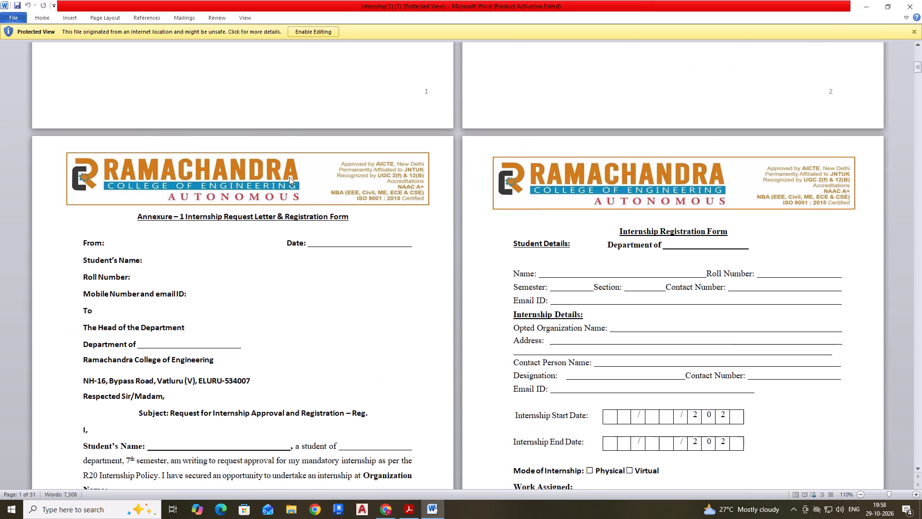
scroll(289, 177, down, 20)
scroll(289, 177, down, 8)
scroll(289, 177, down, 16)
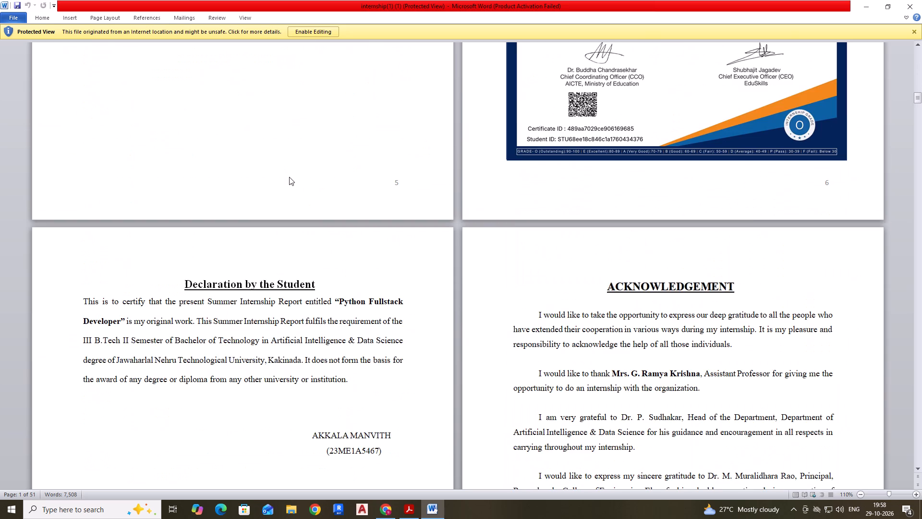
scroll(289, 177, down, 20)
scroll(289, 177, down, 20)
scroll(289, 177, down, 15)
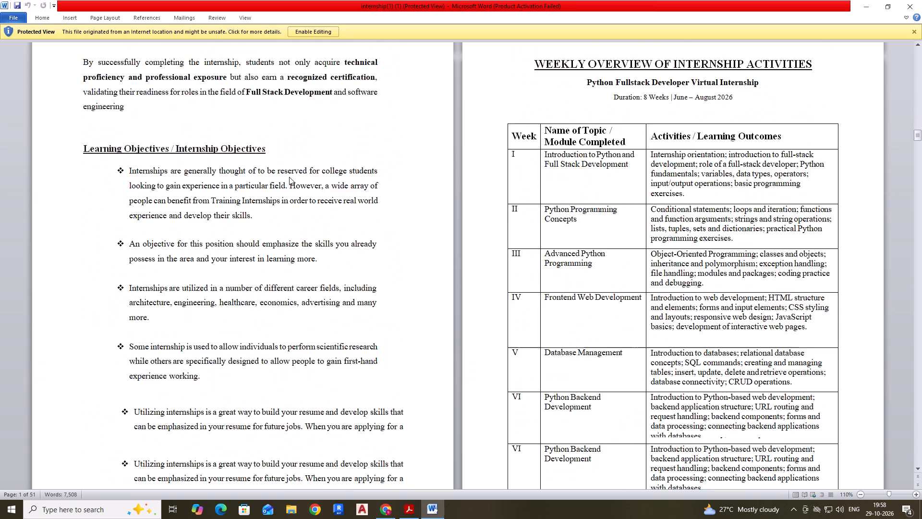
scroll(289, 177, down, 20)
scroll(289, 177, down, 20)
scroll(289, 177, down, 15)
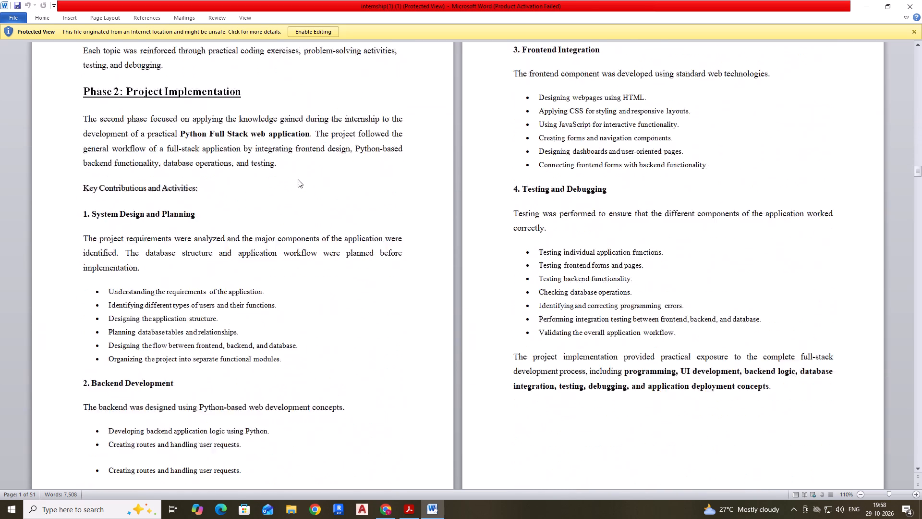
scroll(298, 179, down, 20)
scroll(298, 179, down, 20)
scroll(298, 179, down, 15)
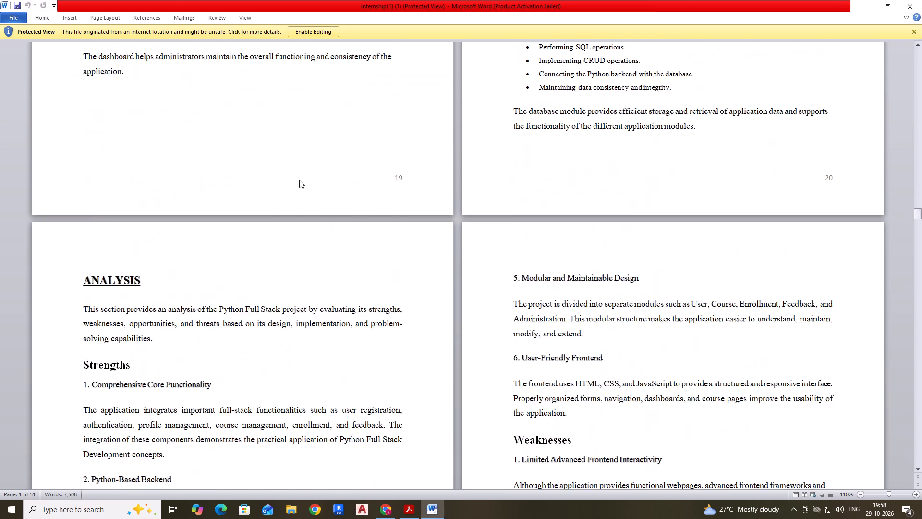
scroll(299, 180, down, 20)
scroll(299, 180, down, 20)
scroll(299, 180, down, 15)
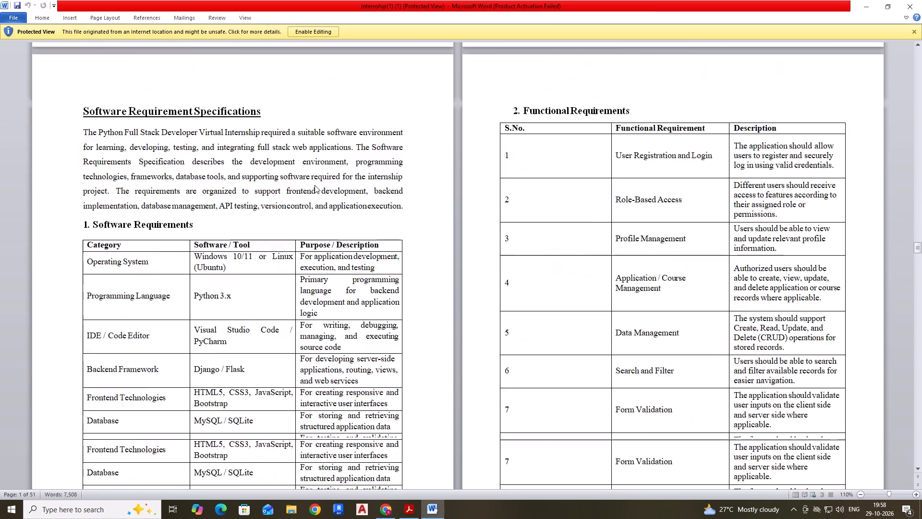
scroll(315, 185, down, 20)
scroll(315, 185, down, 20)
scroll(315, 185, down, 15)
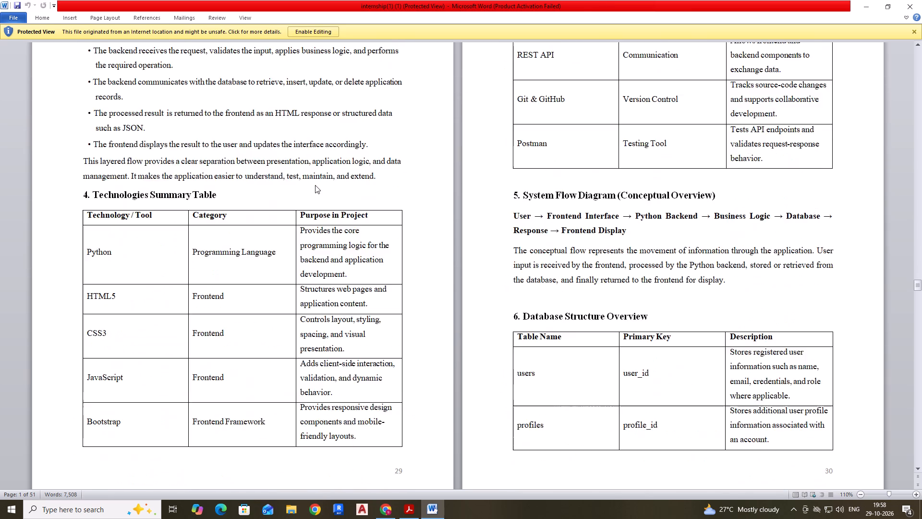
scroll(315, 185, down, 20)
scroll(315, 185, down, 20)
scroll(315, 185, down, 15)
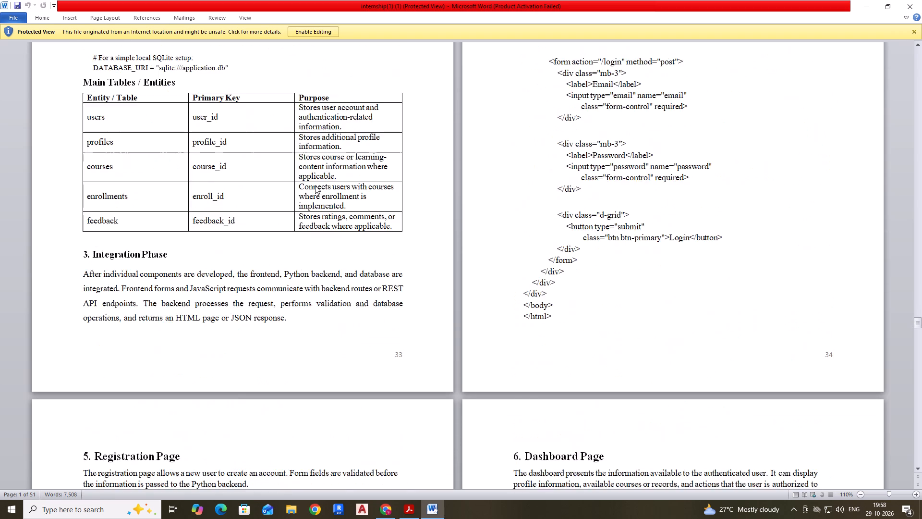
scroll(315, 185, down, 20)
scroll(315, 185, down, 20)
scroll(315, 185, down, 14)
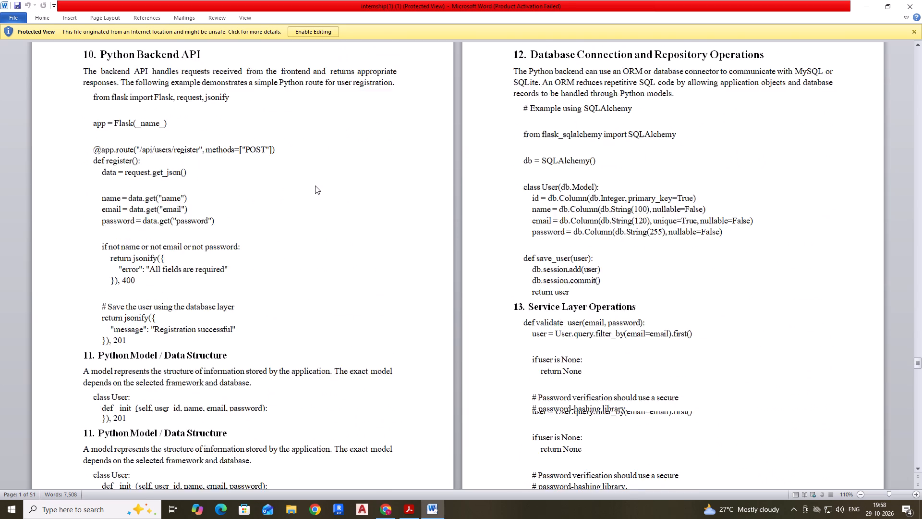
scroll(315, 185, down, 20)
scroll(315, 185, down, 19)
scroll(315, 185, up, 4)
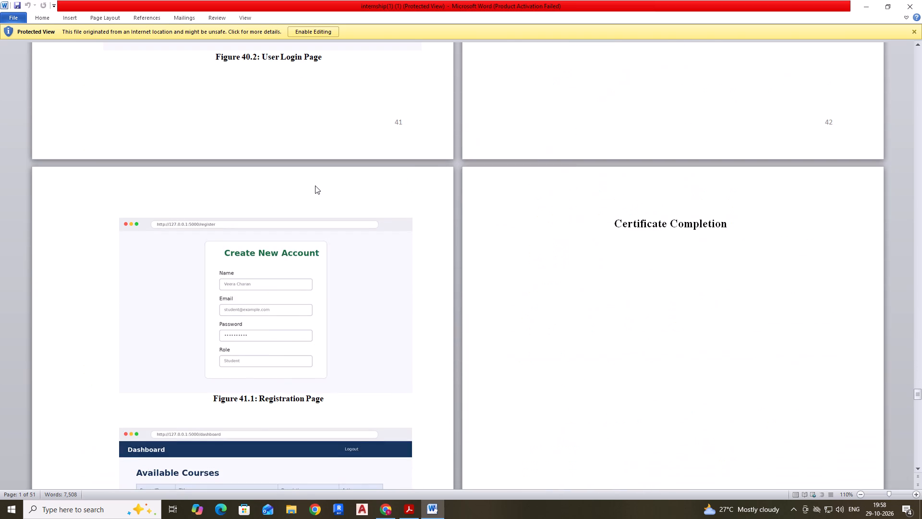
scroll(315, 185, up, 17)
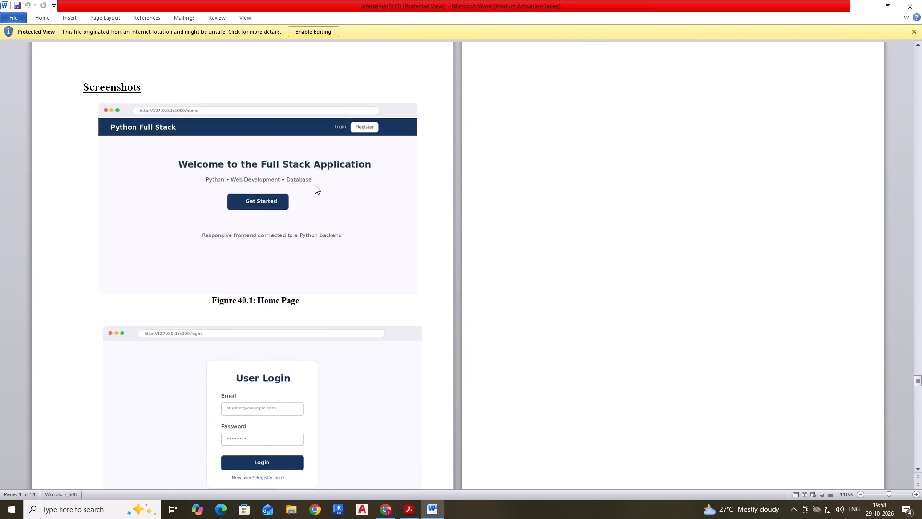
scroll(315, 185, up, 5)
scroll(315, 185, down, 20)
scroll(315, 185, down, 17)
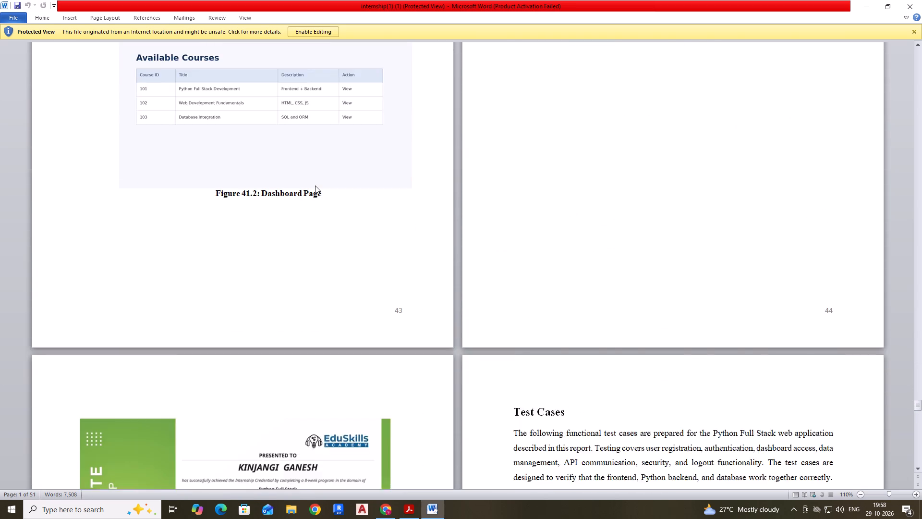
scroll(315, 185, down, 20)
scroll(315, 185, down, 20)
scroll(315, 185, down, 11)
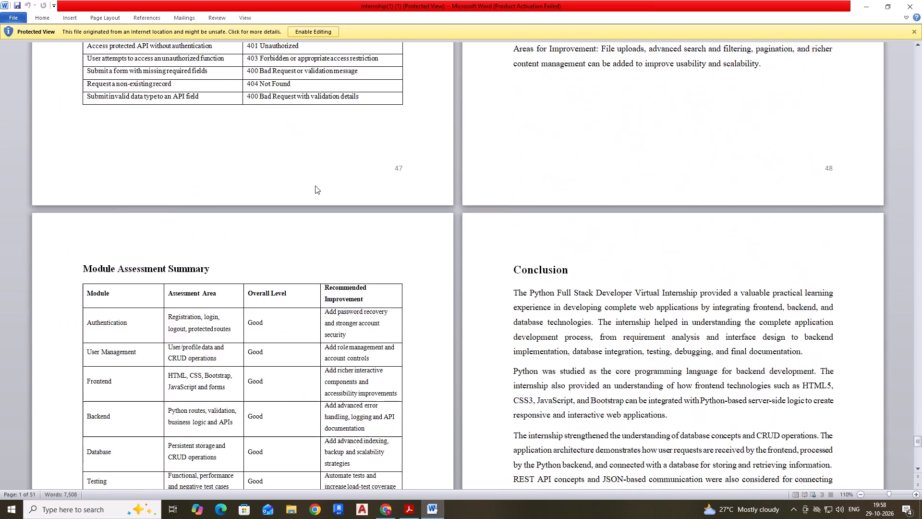
scroll(315, 185, down, 20)
scroll(315, 185, down, 4)
scroll(315, 186, up, 4)
scroll(315, 186, down, 5)
scroll(315, 186, up, 12)
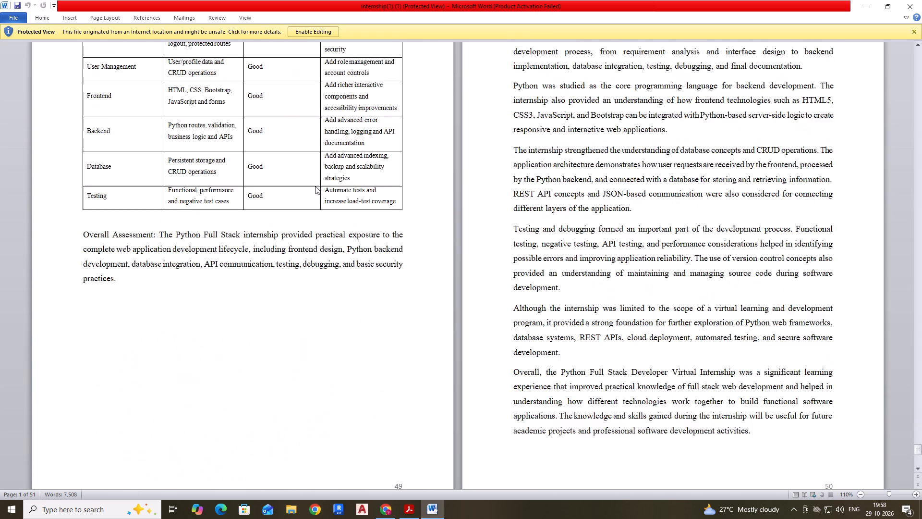
Go back to the page before Test Cases and examine the two EduSkills internship certificates placed on it.
scroll(315, 186, up, 20)
scroll(315, 186, up, 20)
scroll(315, 186, up, 10)
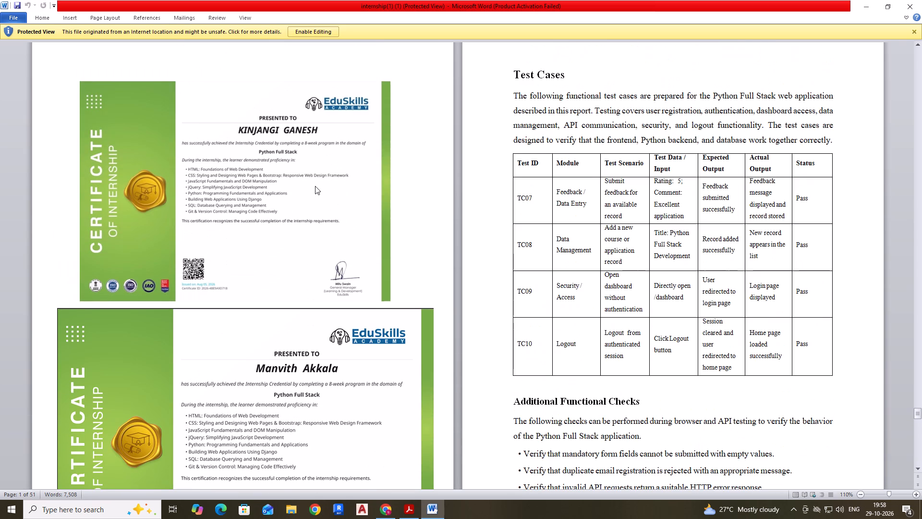
scroll(315, 186, up, 1)
scroll(315, 186, down, 6)
scroll(315, 186, up, 4)
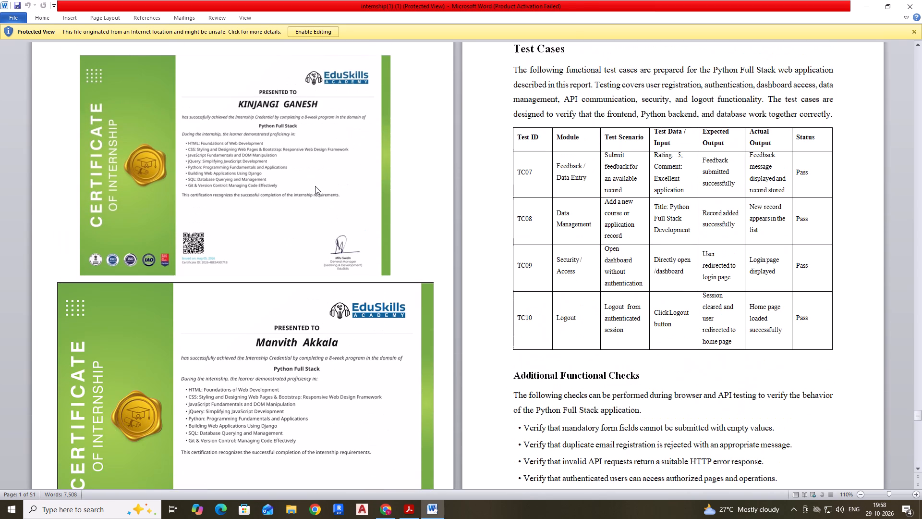
scroll(315, 186, up, 1)
scroll(315, 186, down, 1)
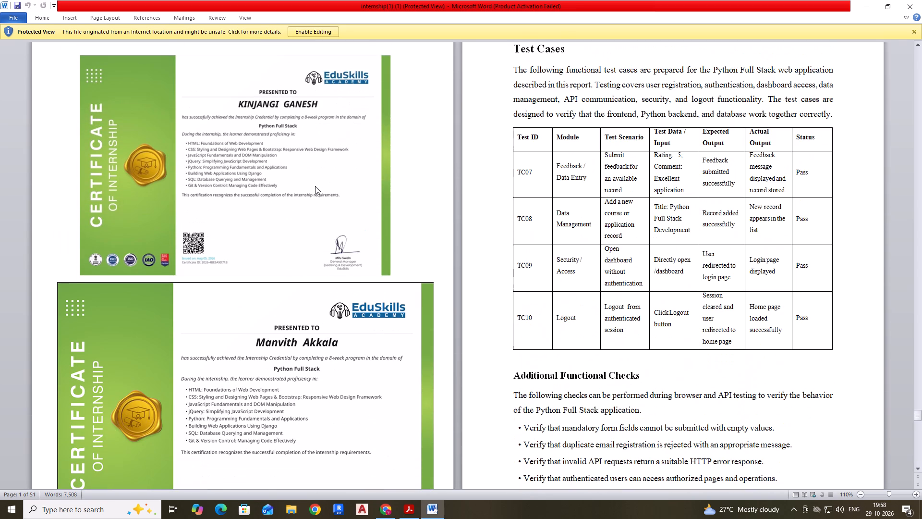
Enable editing of the internship(1) (1) report and display it one whole page at a time.
click(244, 12)
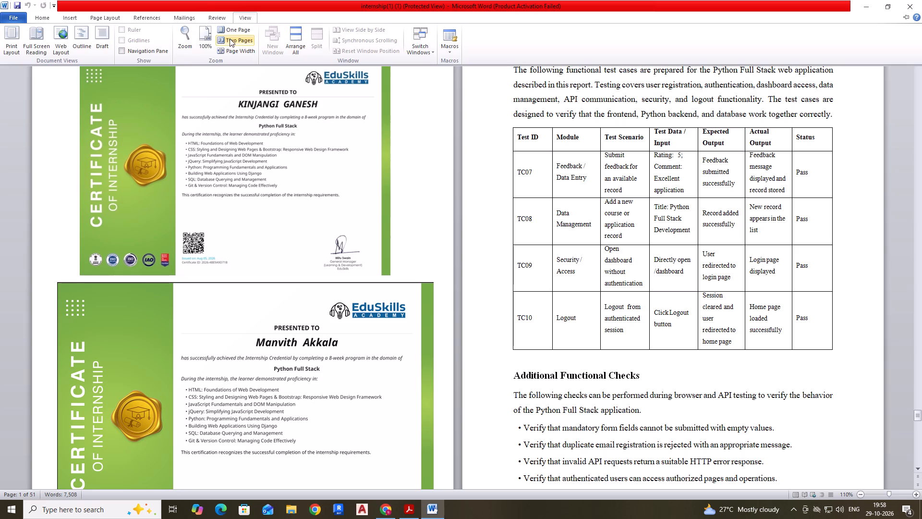
click(224, 32)
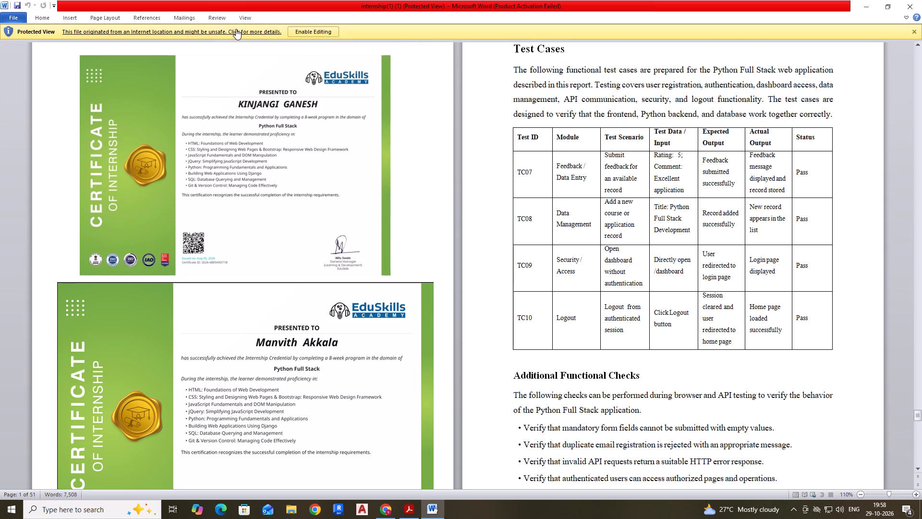
click(291, 29)
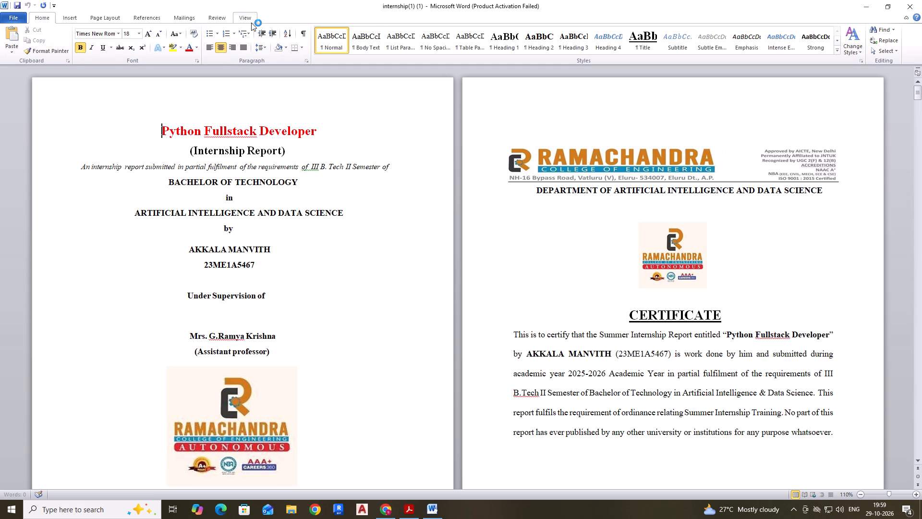
click(250, 23)
click(240, 35)
Examine the Screenshots pages, the Certificate Completion page and the two EduSkills certificates before Test Cases.
scroll(260, 185, down, 4)
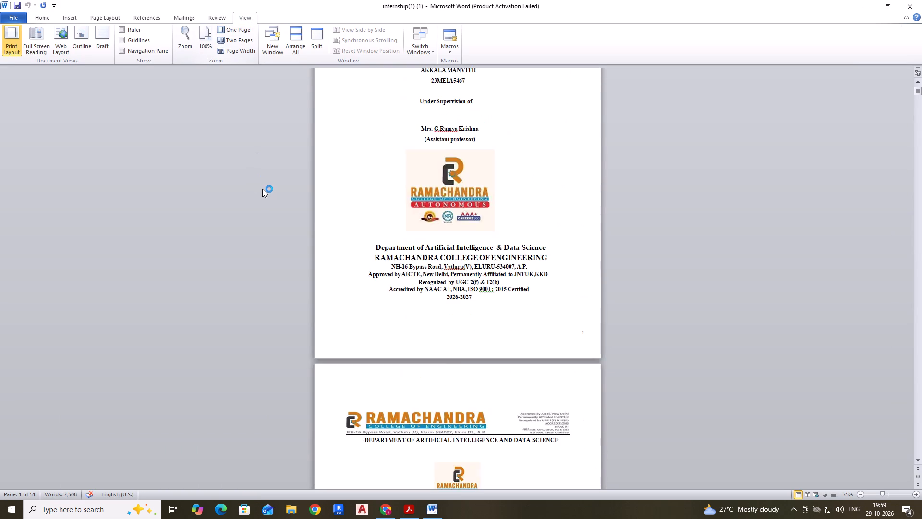
scroll(262, 189, down, 16)
drag(918, 275, 918, 358)
double_click(918, 358)
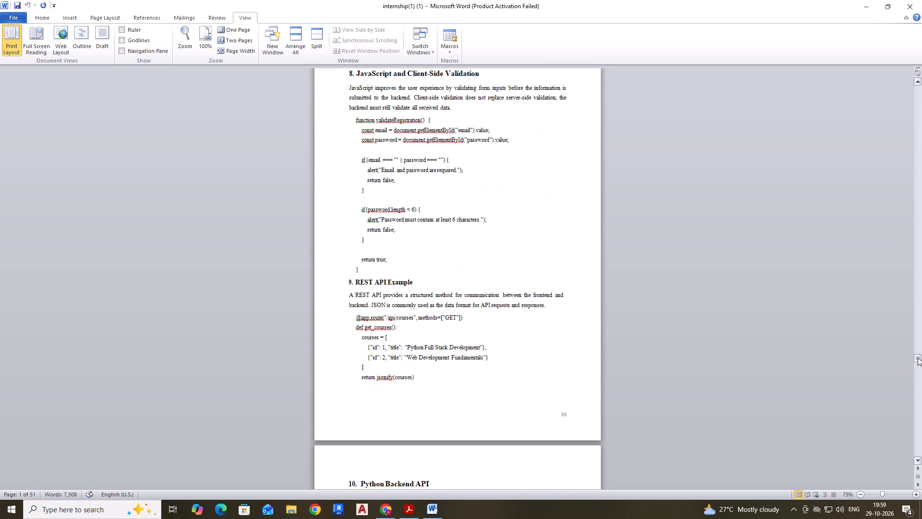
double_click(919, 377)
triple_click(914, 391)
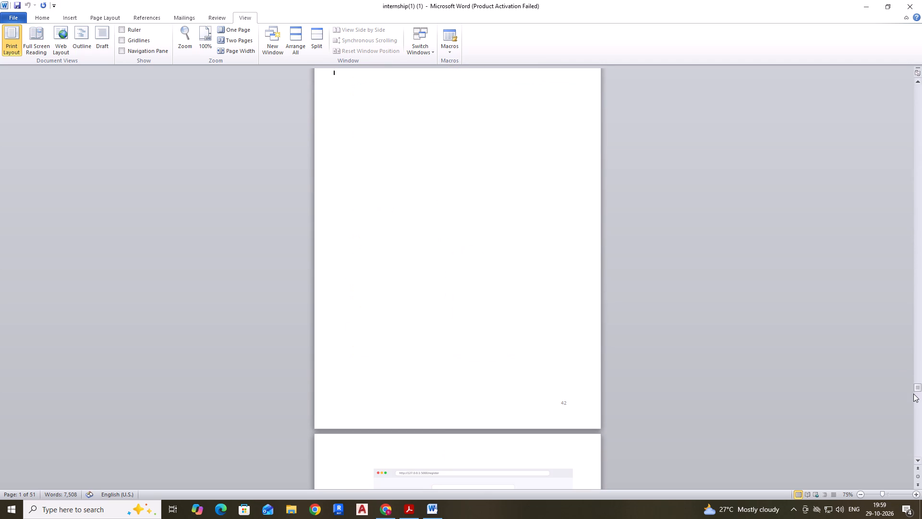
scroll(464, 317, up, 20)
scroll(464, 317, up, 11)
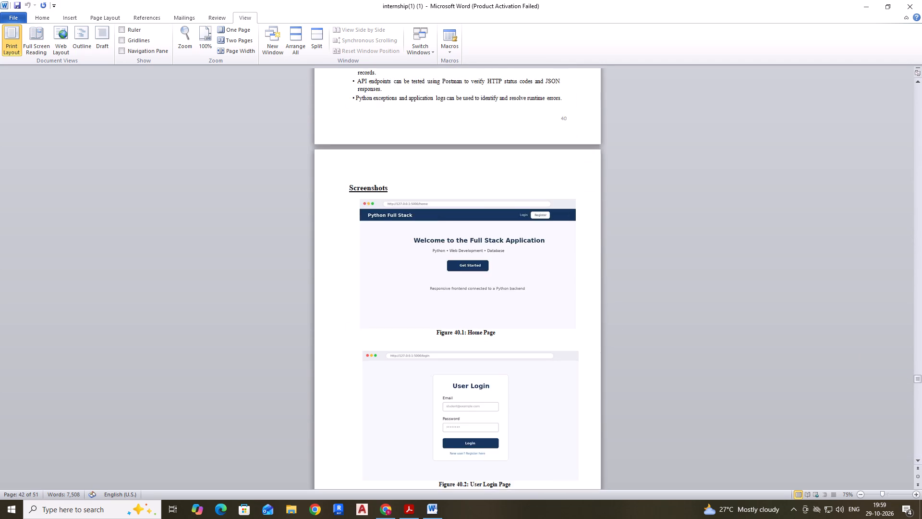
scroll(464, 316, down, 20)
scroll(464, 316, down, 20)
scroll(464, 316, down, 18)
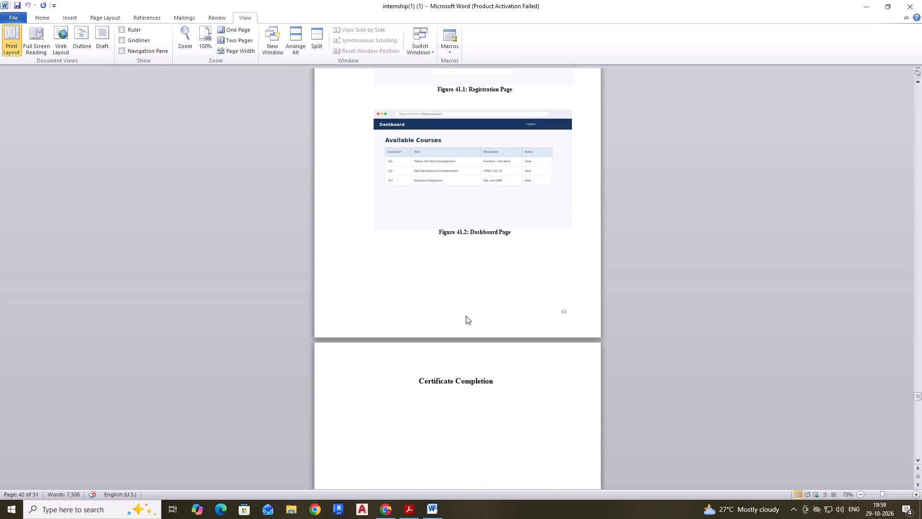
scroll(466, 316, down, 20)
scroll(466, 316, down, 20)
scroll(466, 316, down, 2)
scroll(467, 317, up, 5)
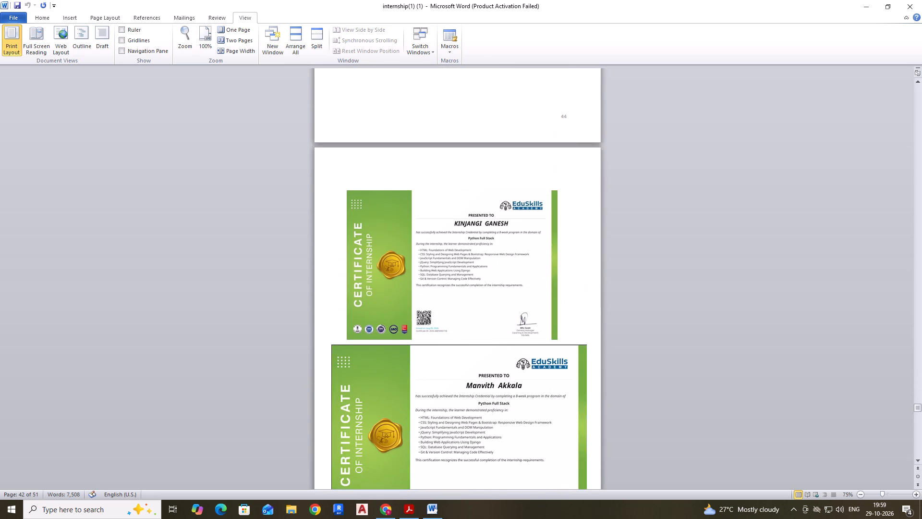
scroll(467, 317, up, 20)
scroll(467, 317, up, 2)
scroll(467, 317, down, 20)
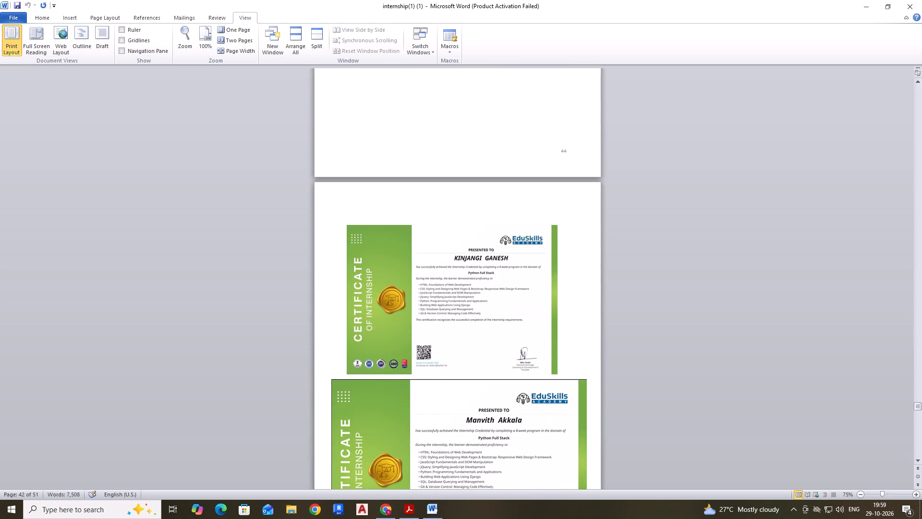
scroll(467, 317, down, 10)
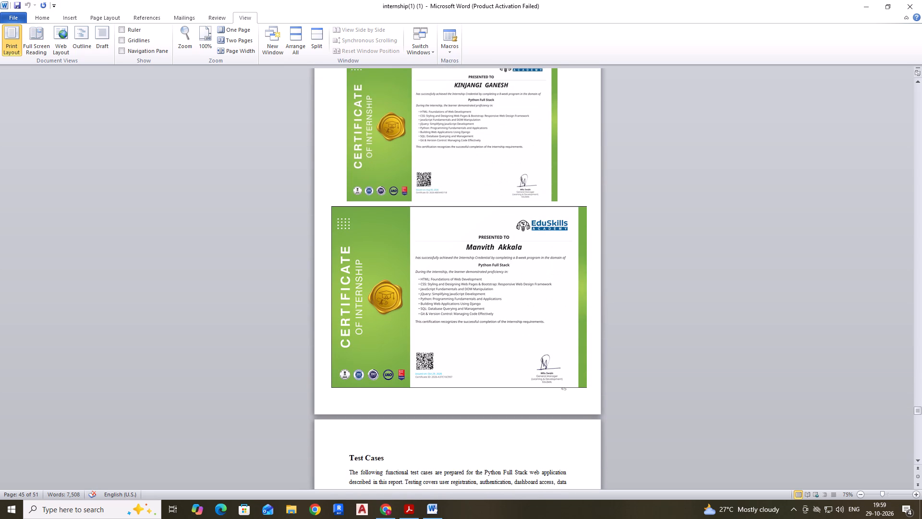
Switch to the devendra_internship PDF in Acrobat and examine its Screenshots pages and the EduSkills certificate before Test Cases.
click(410, 507)
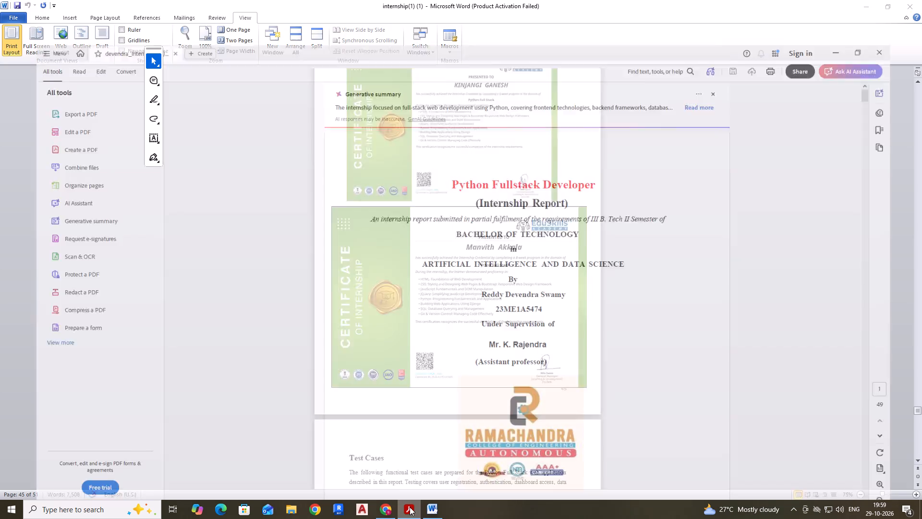
scroll(471, 327, down, 6)
scroll(471, 327, down, 16)
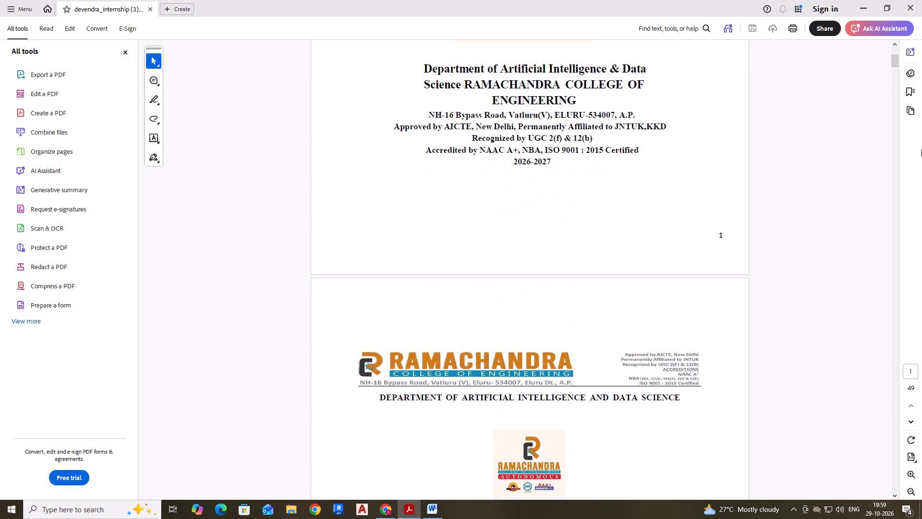
click(912, 385)
click(913, 421)
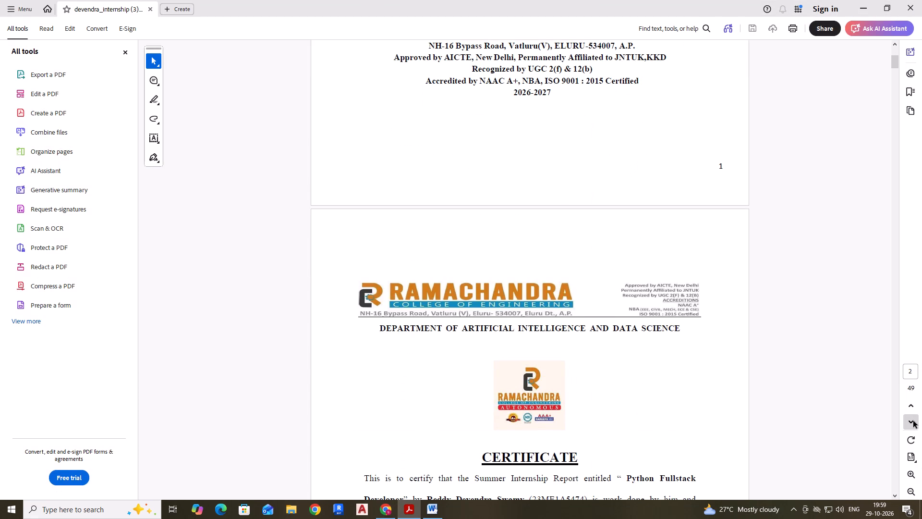
triple_click(913, 421)
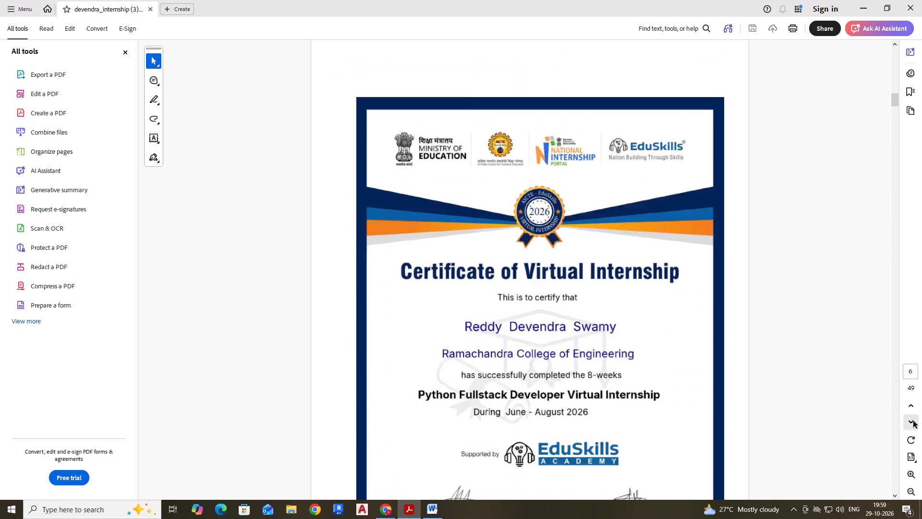
triple_click(913, 421)
triple_click(913, 421)
double_click(913, 421)
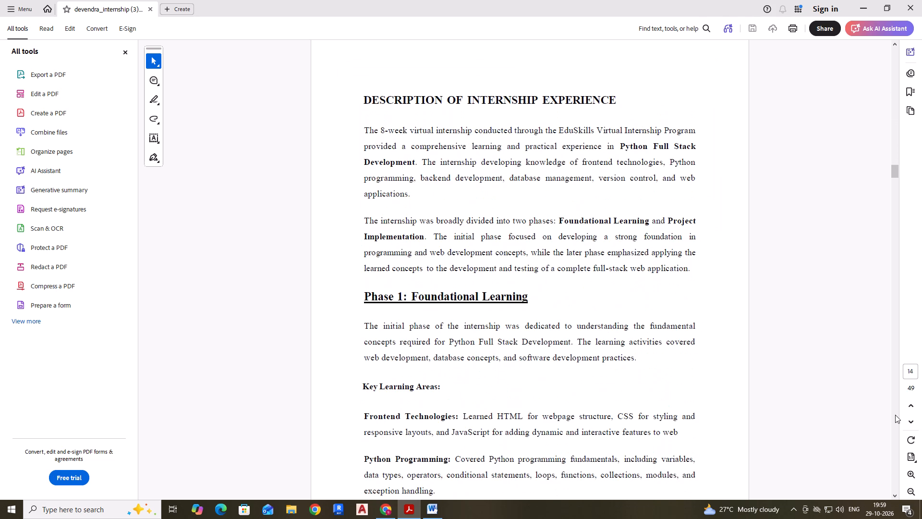
double_click(895, 415)
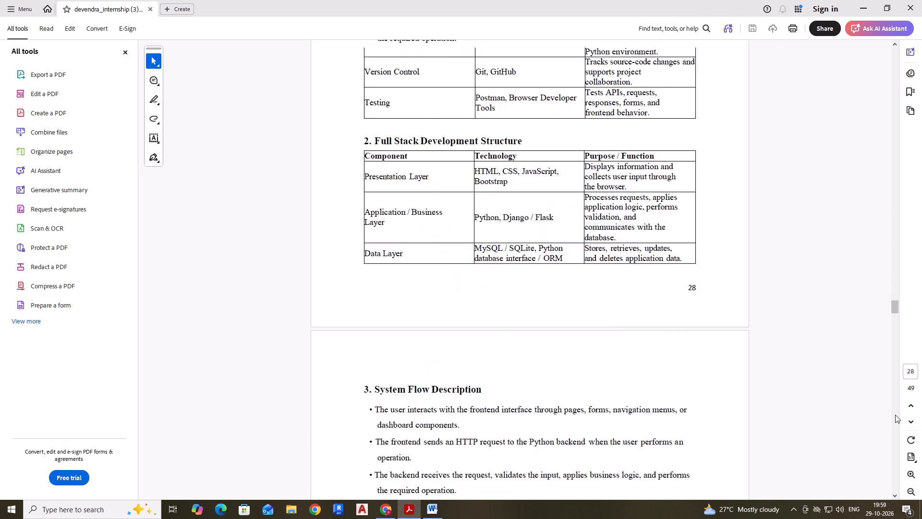
double_click(895, 415)
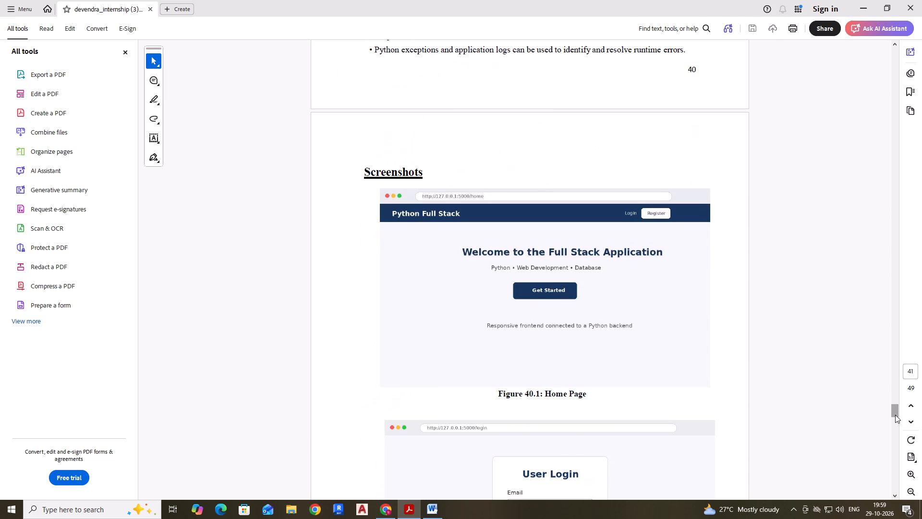
click(895, 420)
scroll(525, 371, down, 19)
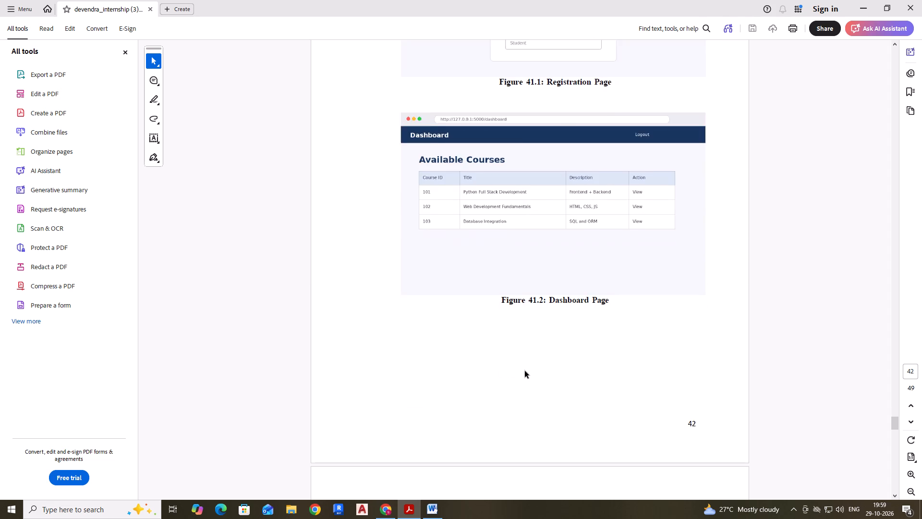
scroll(525, 371, down, 20)
scroll(525, 371, down, 15)
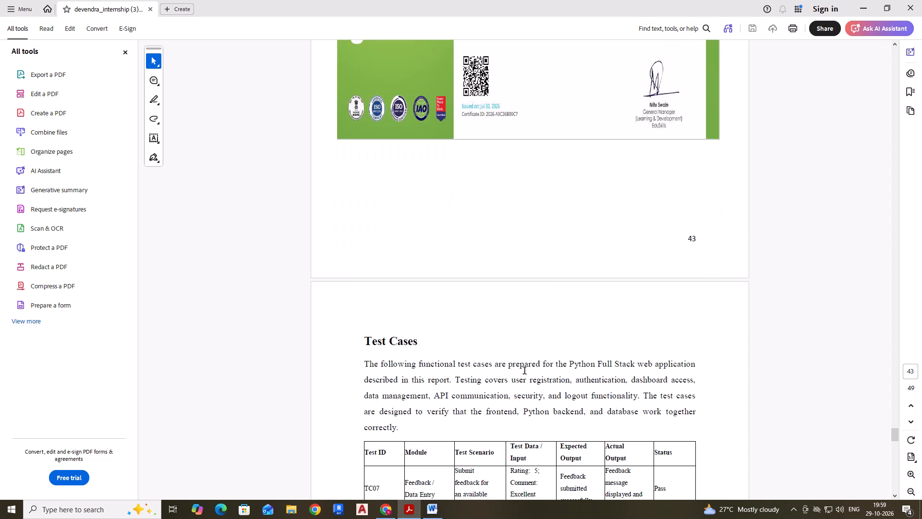
scroll(525, 371, up, 20)
scroll(525, 371, up, 9)
scroll(525, 371, up, 12)
scroll(525, 371, down, 20)
scroll(525, 371, down, 5)
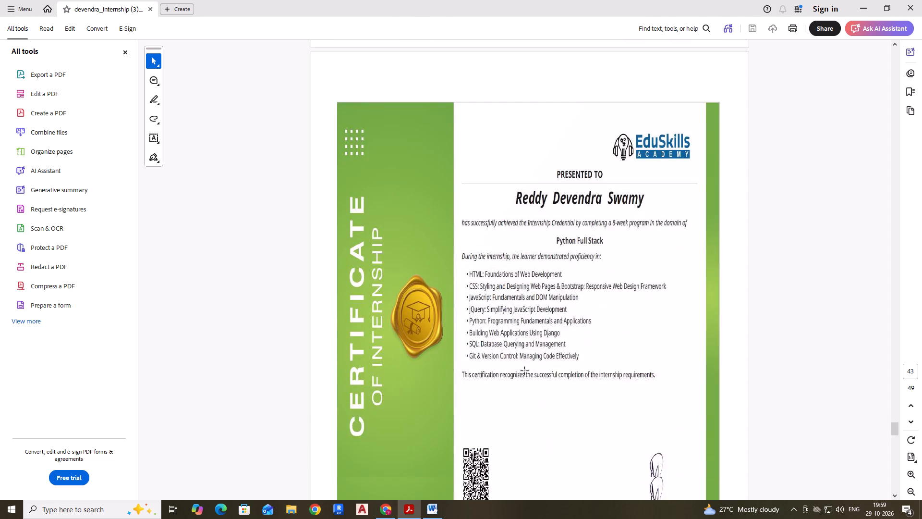
Look through the PDF's remaining pages from Test Cases to the Bibliography and return to the Dashboard Page screenshot.
scroll(525, 371, down, 20)
scroll(525, 371, down, 20)
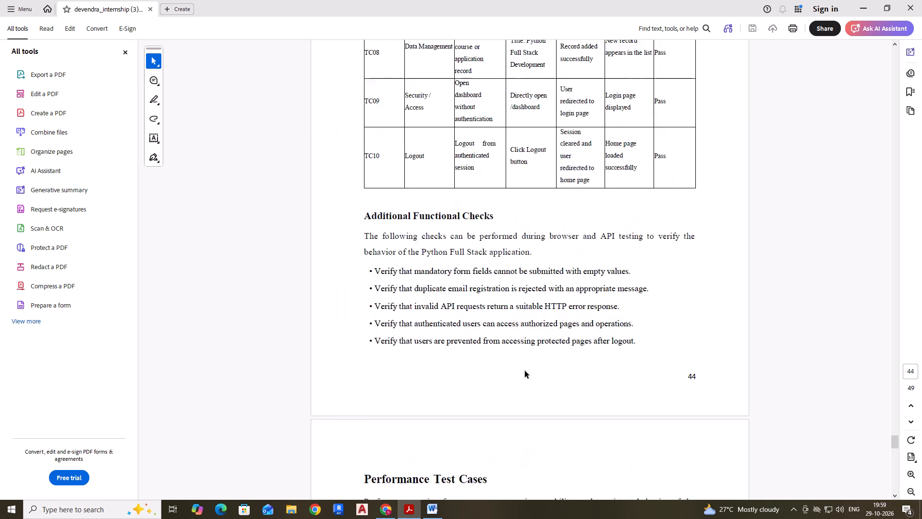
scroll(525, 371, down, 4)
scroll(525, 371, down, 20)
scroll(525, 371, down, 3)
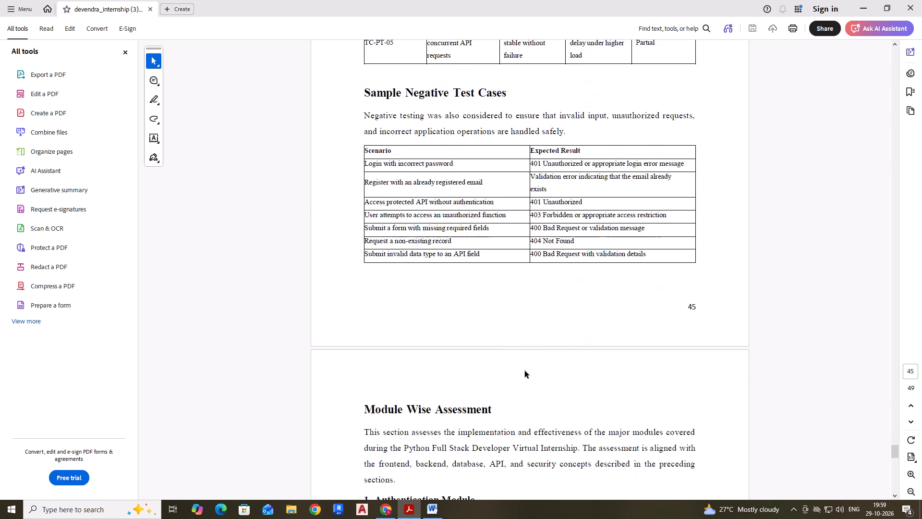
scroll(525, 371, down, 14)
scroll(525, 371, up, 2)
scroll(525, 371, down, 20)
scroll(525, 371, down, 14)
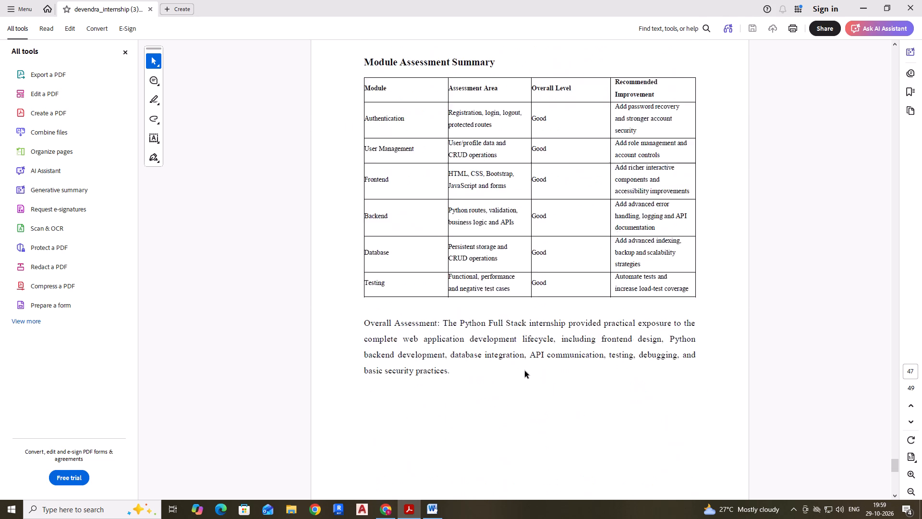
scroll(525, 371, down, 13)
scroll(525, 371, down, 20)
scroll(525, 371, down, 12)
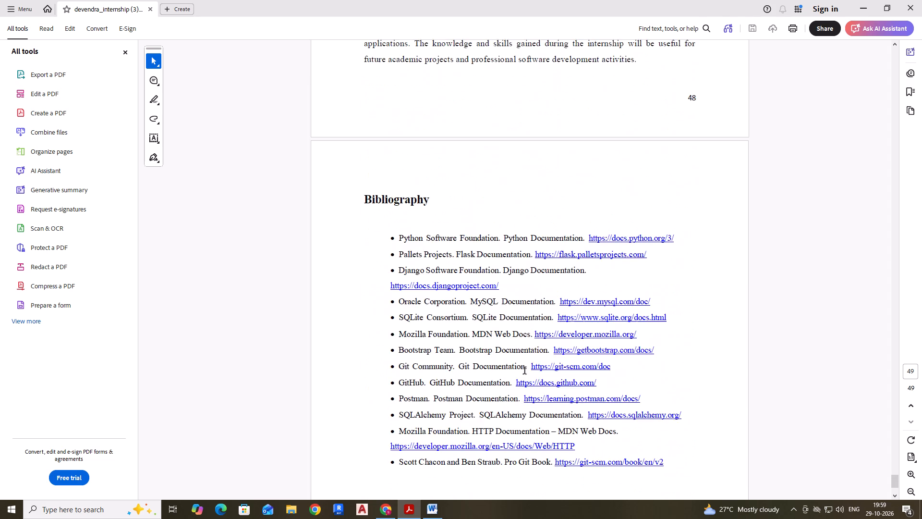
scroll(525, 371, down, 9)
scroll(525, 371, up, 20)
scroll(525, 371, up, 18)
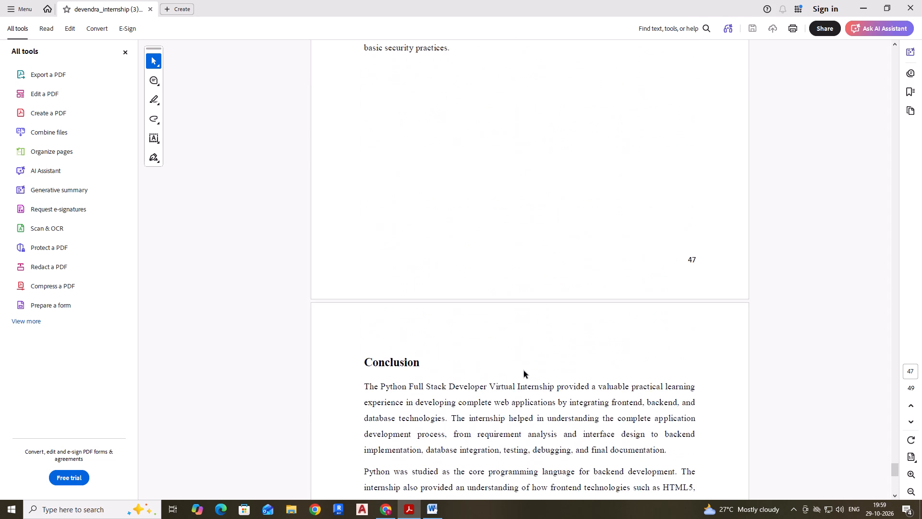
scroll(524, 371, up, 20)
scroll(524, 371, up, 20)
scroll(524, 371, up, 11)
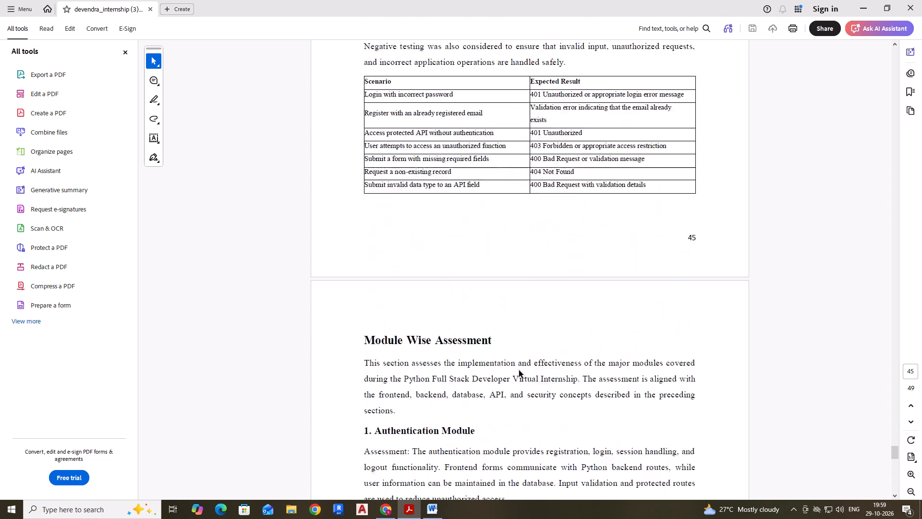
scroll(519, 371, up, 20)
scroll(519, 371, up, 20)
scroll(519, 371, up, 11)
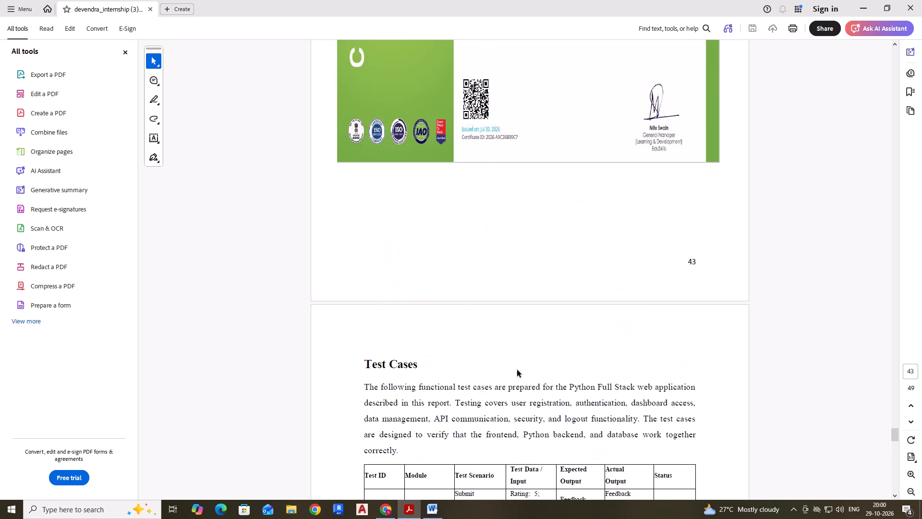
scroll(517, 370, up, 20)
scroll(517, 370, up, 20)
scroll(517, 370, up, 11)
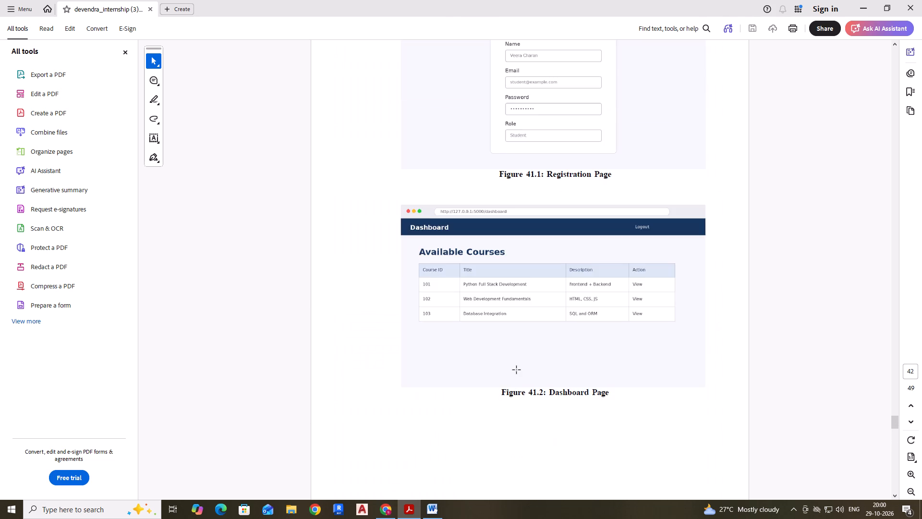
Copy the "Certificate Completion" heading from the internship(1) (1) report in Word and close that report.
click(429, 512)
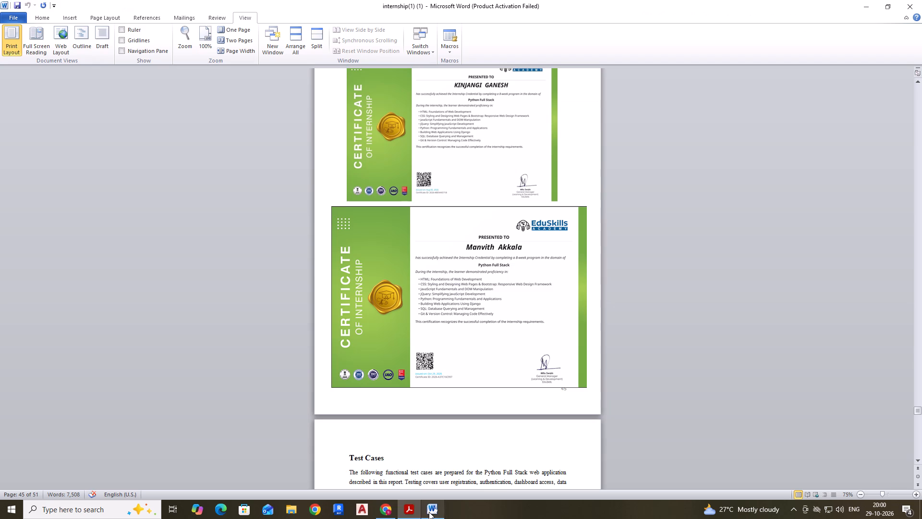
scroll(420, 250, up, 20)
scroll(420, 250, up, 3)
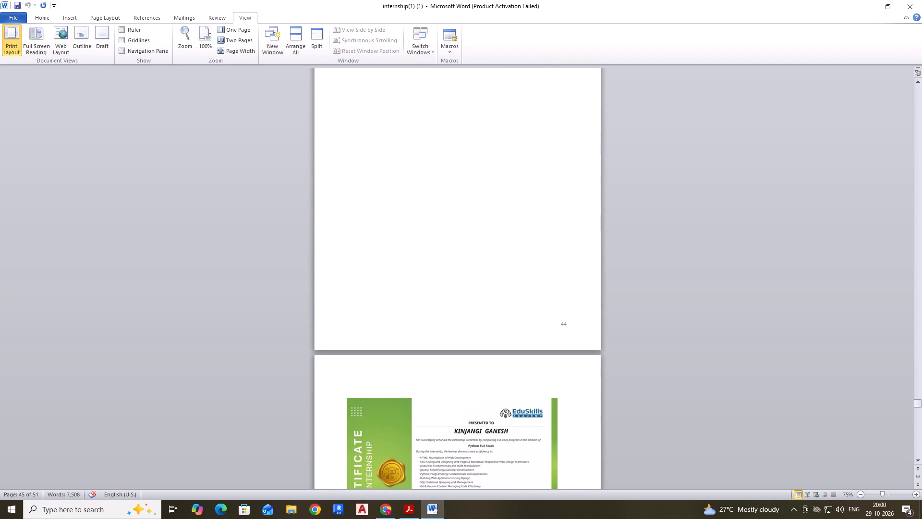
scroll(420, 250, up, 8)
drag(492, 175, 428, 172)
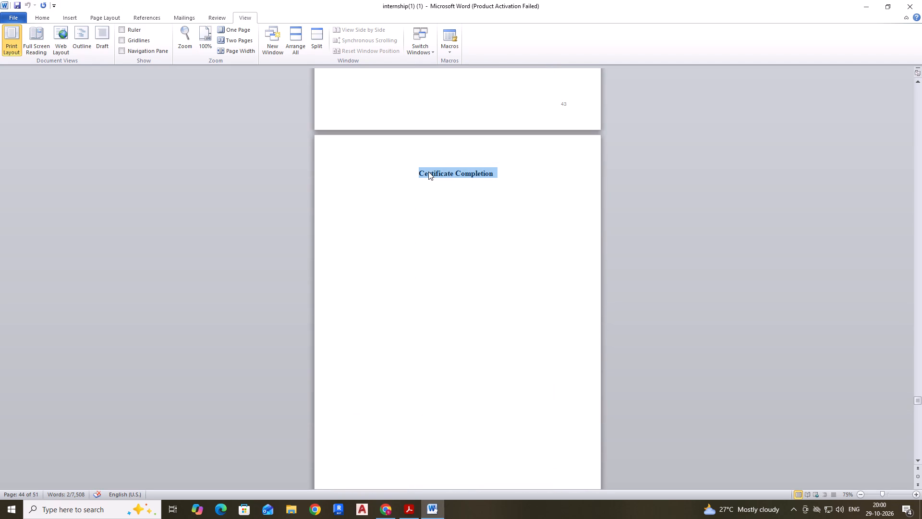
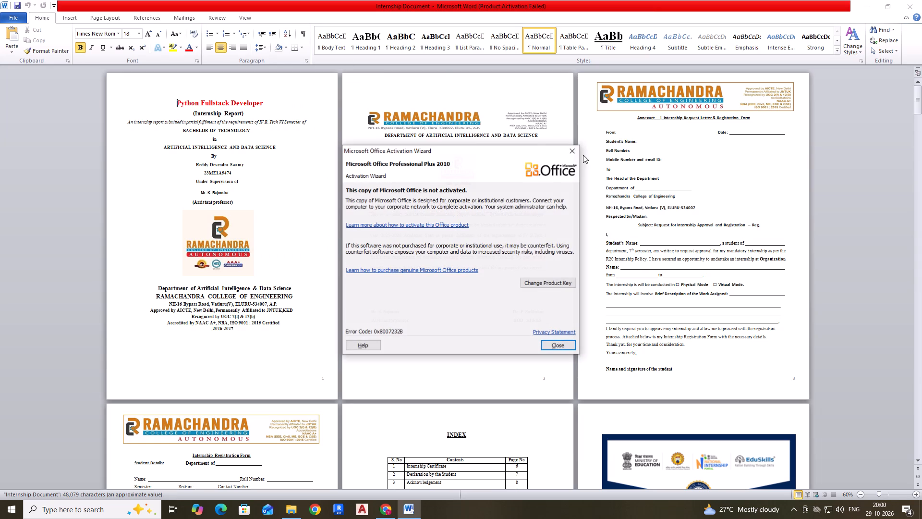
Show the Internship Document report one whole page at a time and examine its Screenshots pages and the EduSkills certificate that follows.
click(568, 150)
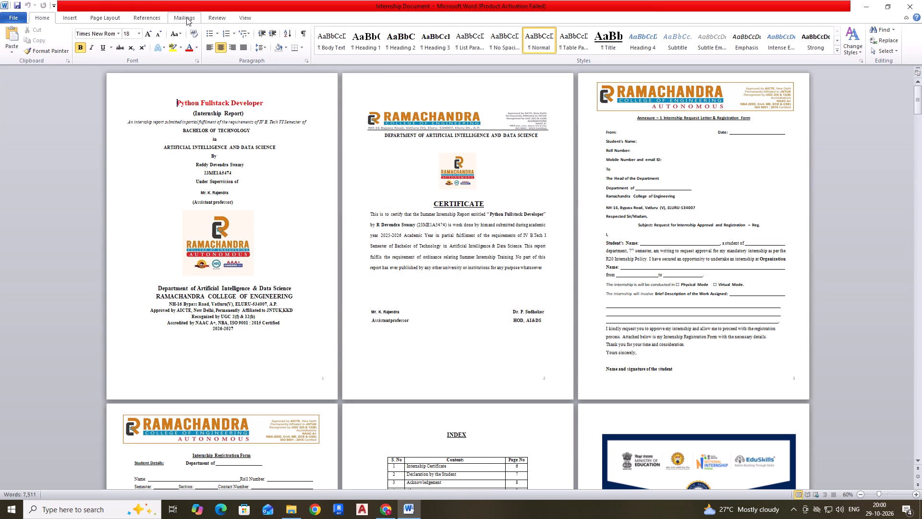
click(237, 23)
click(228, 26)
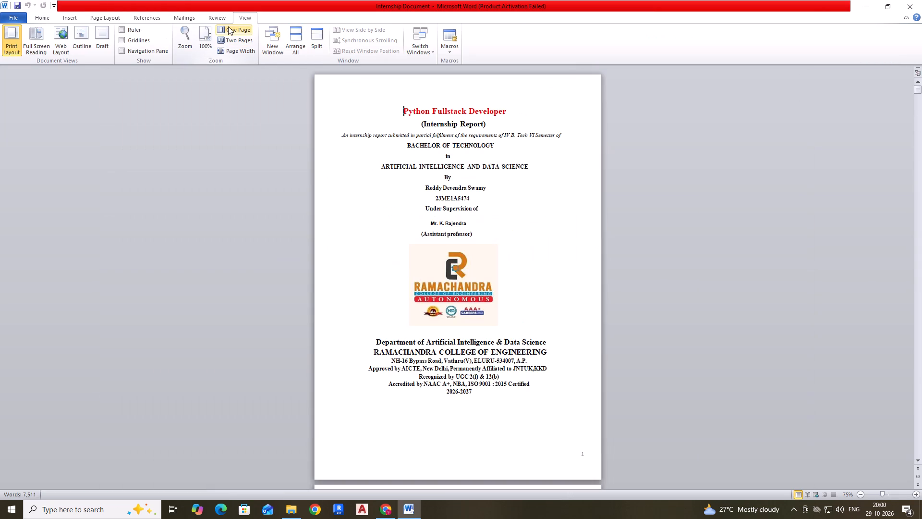
scroll(380, 276, down, 6)
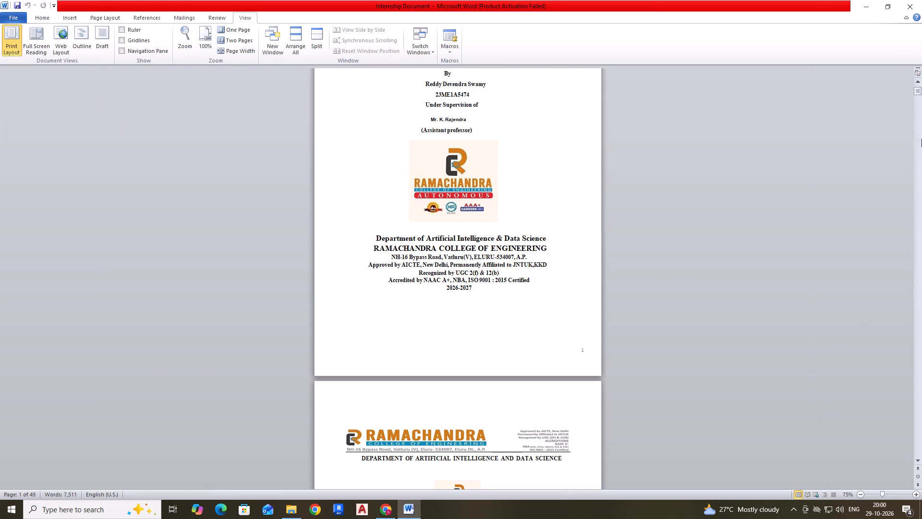
drag(919, 90, 857, 399)
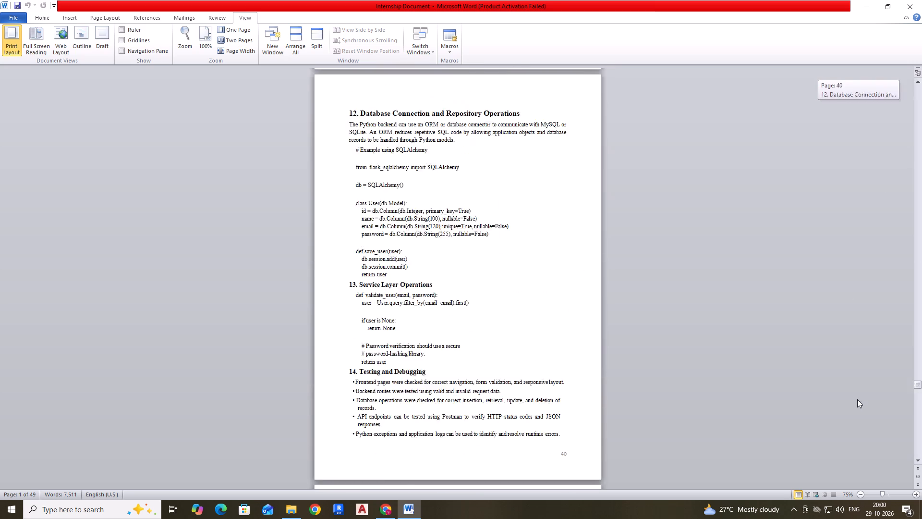
drag(857, 399, 883, 397)
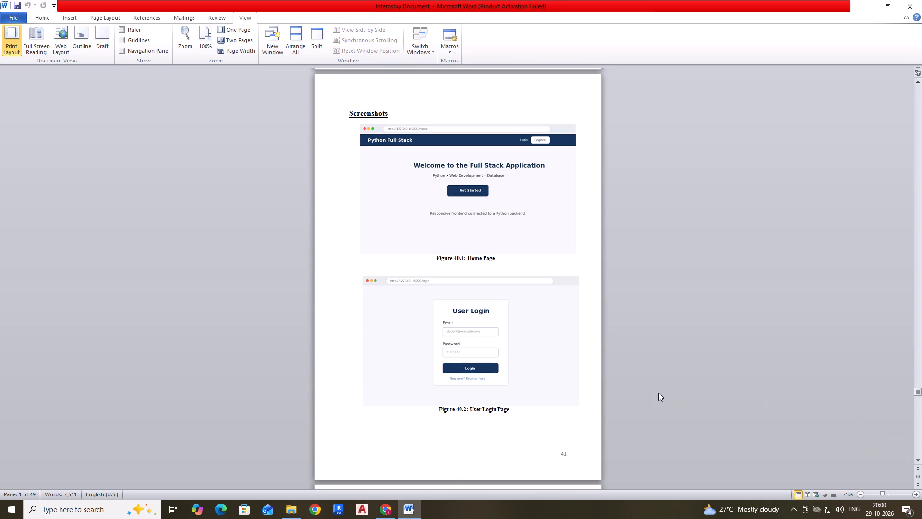
scroll(658, 393, down, 20)
scroll(658, 393, down, 13)
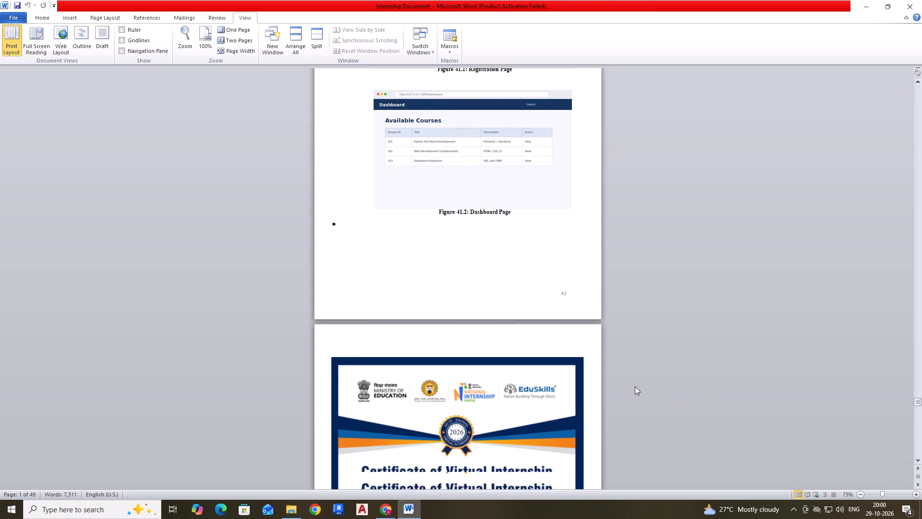
scroll(635, 386, down, 2)
click(416, 308)
click(432, 314)
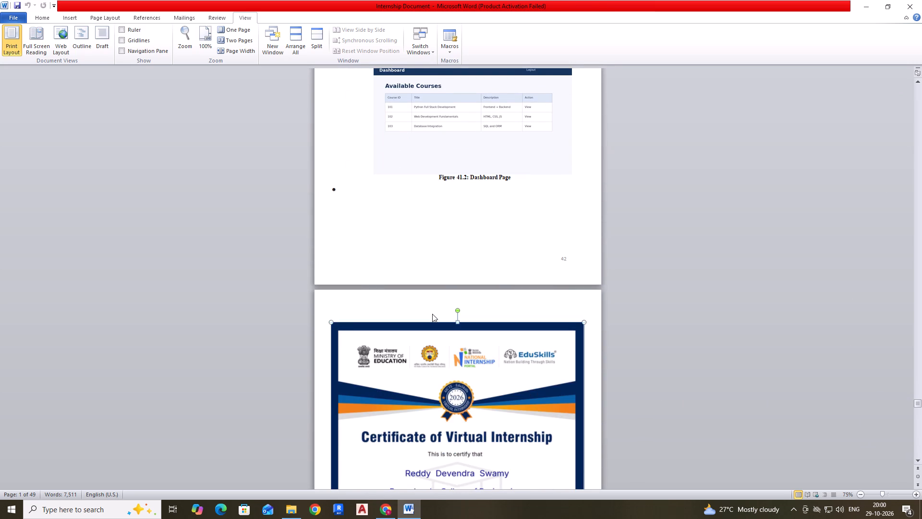
Look through the report's remaining pages from Test Cases to the Bibliography, leaving Word minimized.
scroll(432, 314, down, 12)
scroll(432, 314, down, 16)
scroll(432, 314, down, 7)
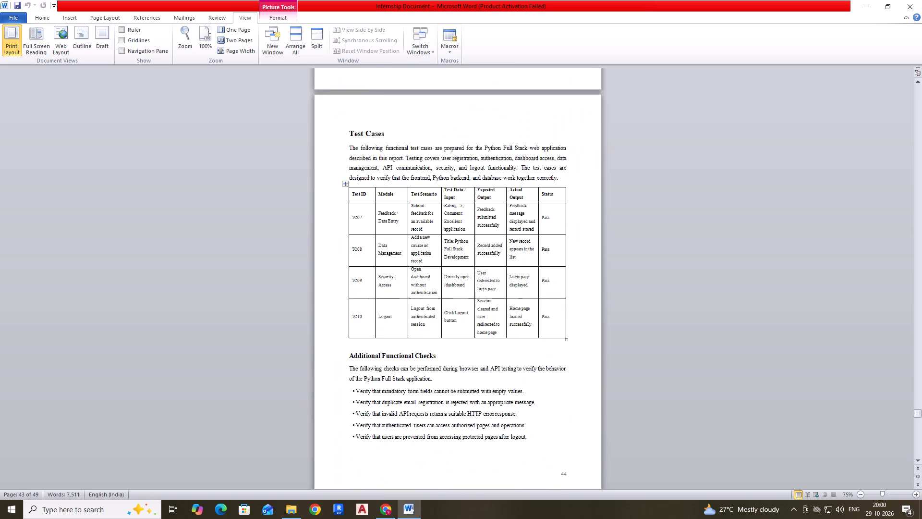
scroll(432, 314, down, 20)
scroll(432, 314, down, 20)
scroll(432, 314, down, 17)
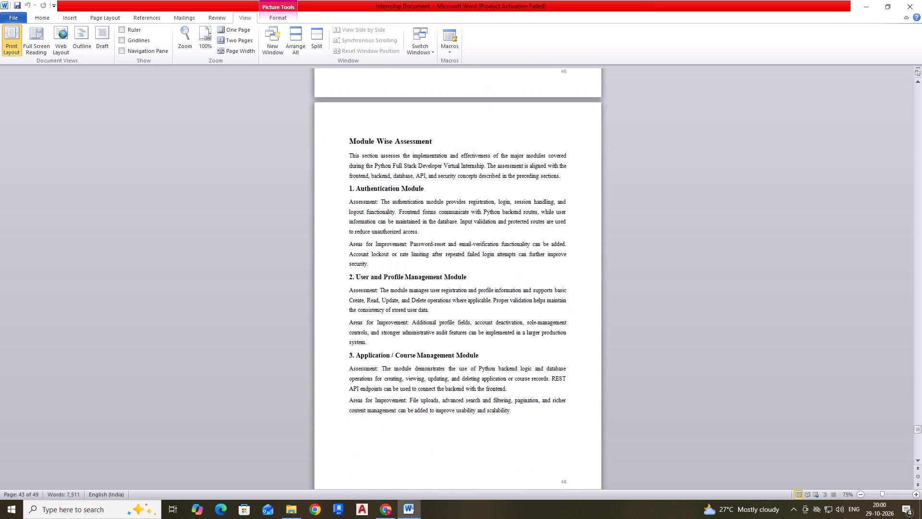
scroll(432, 314, down, 20)
scroll(432, 314, down, 20)
scroll(432, 314, down, 17)
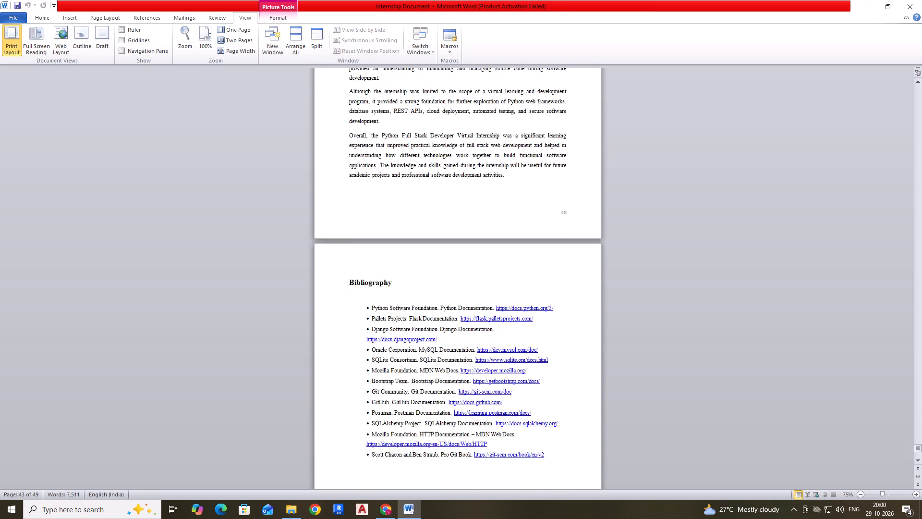
scroll(432, 314, down, 8)
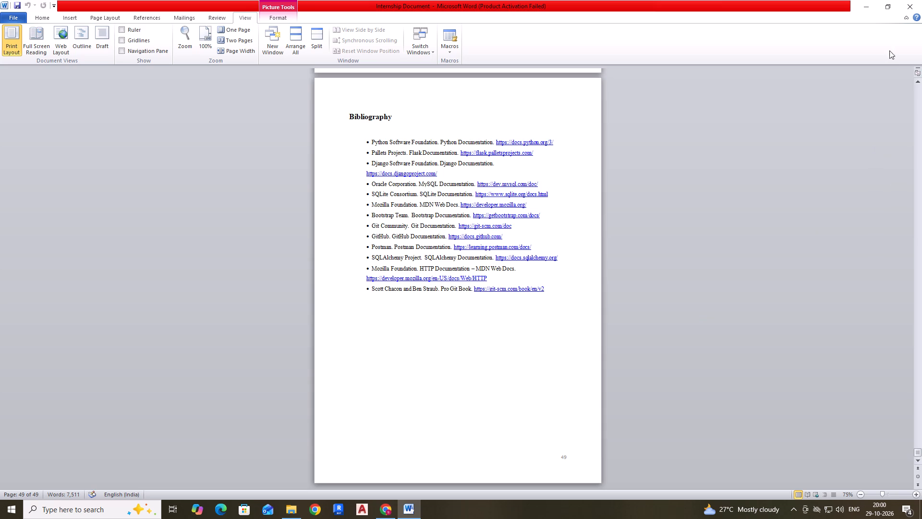
click(871, 0)
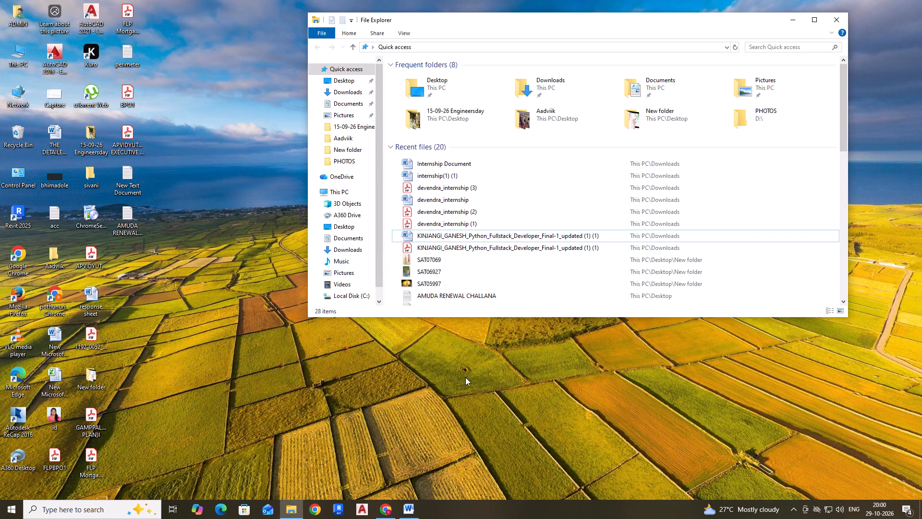
Open the devendra_internship (3) PDF, examine the EduSkills certificate between the Dashboard Page screenshot and Test Cases, and close it.
double_click(471, 184)
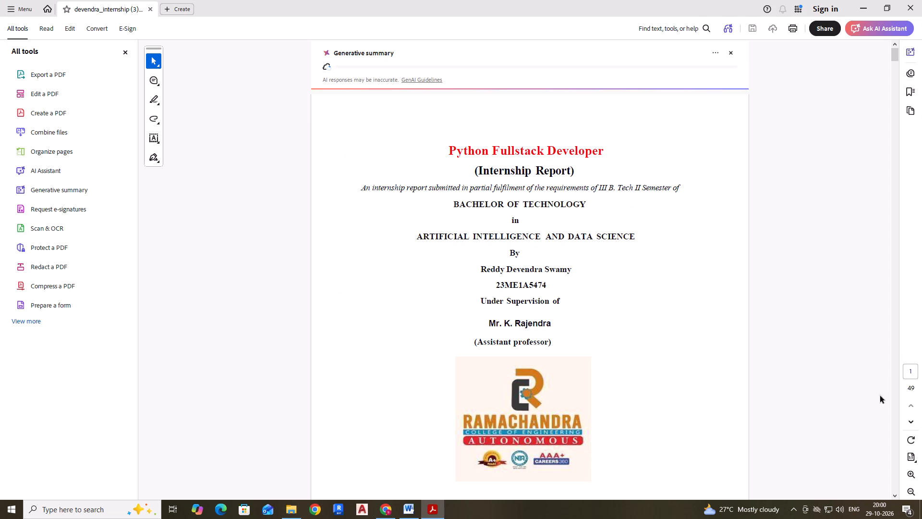
double_click(899, 370)
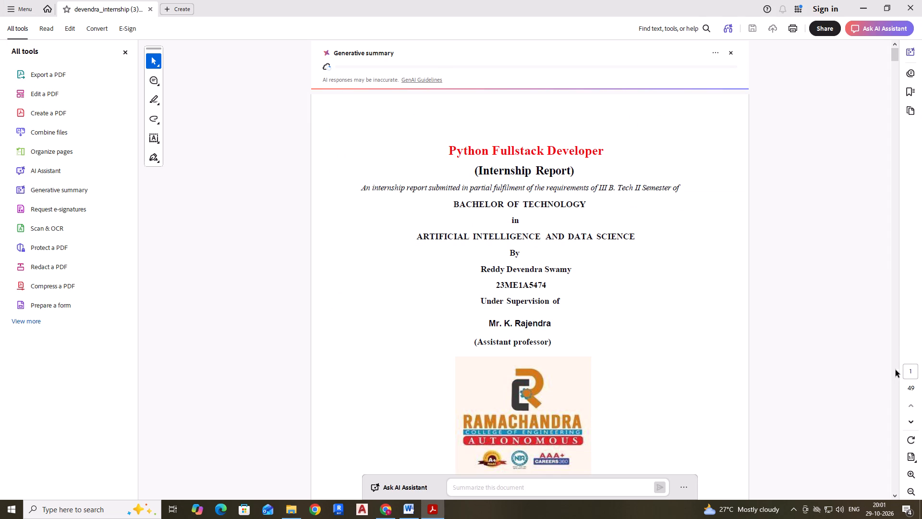
click(891, 368)
click(891, 368)
triple_click(897, 385)
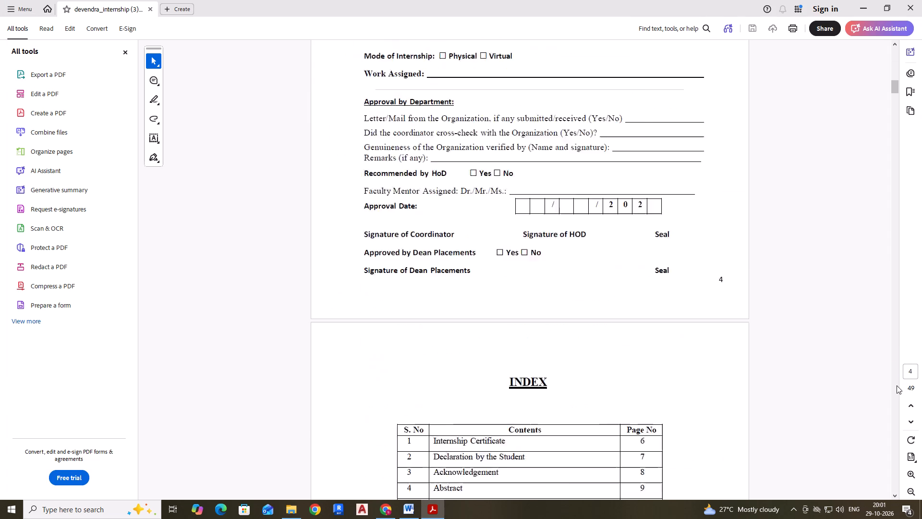
drag(897, 385, 897, 386)
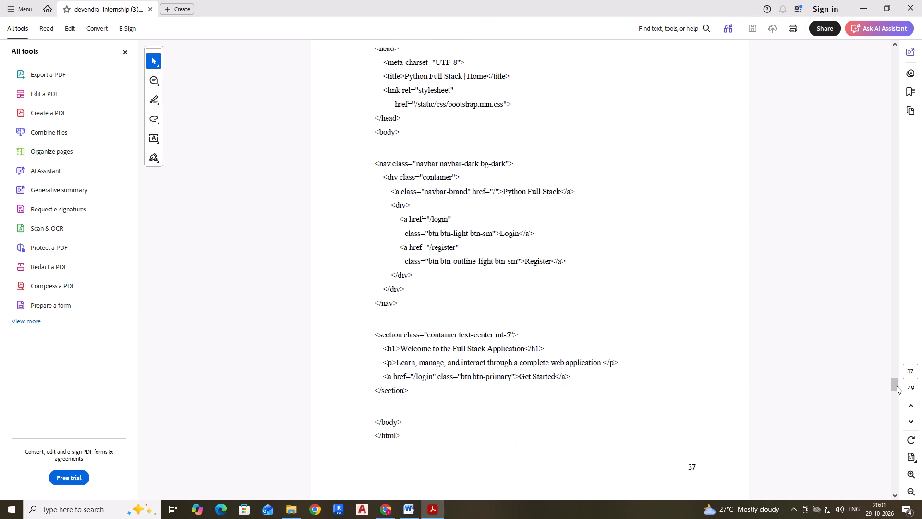
drag(897, 386, 894, 438)
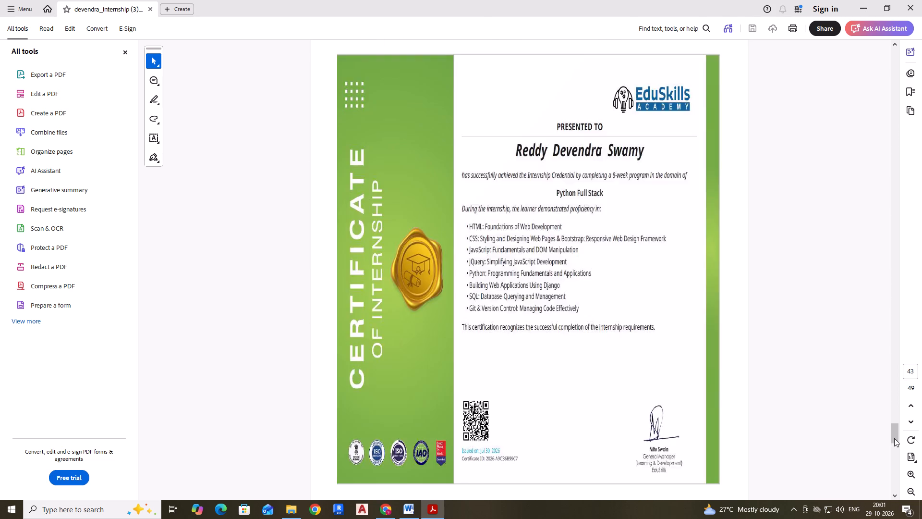
drag(894, 438, 893, 438)
scroll(804, 396, down, 4)
scroll(783, 400, up, 3)
scroll(783, 400, down, 6)
scroll(783, 400, up, 17)
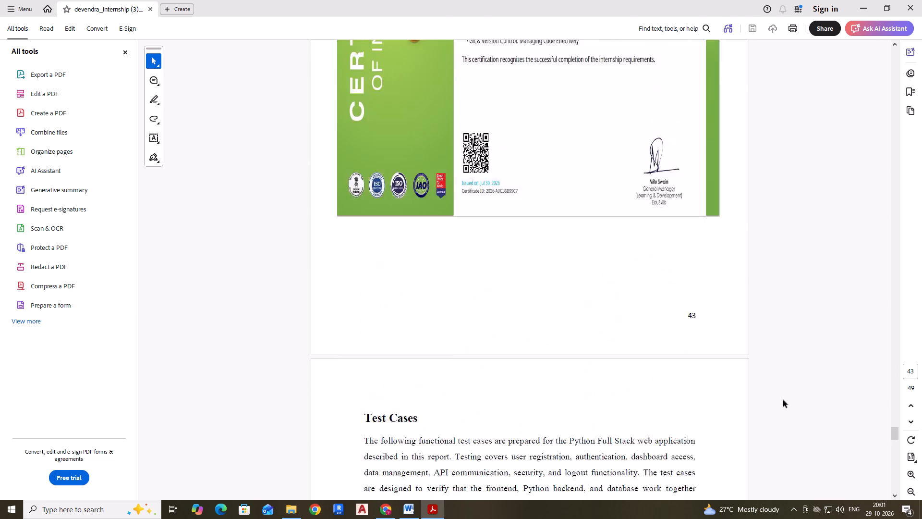
scroll(783, 400, up, 18)
scroll(783, 400, up, 5)
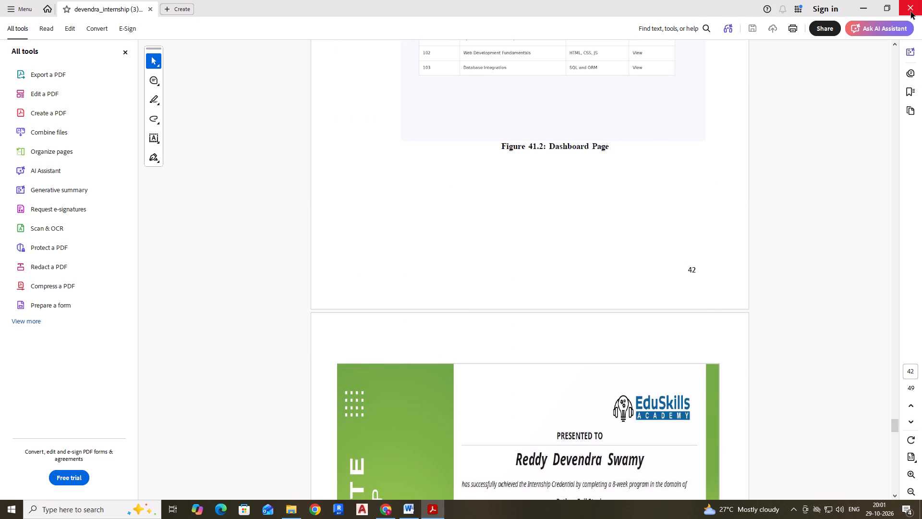
click(912, 10)
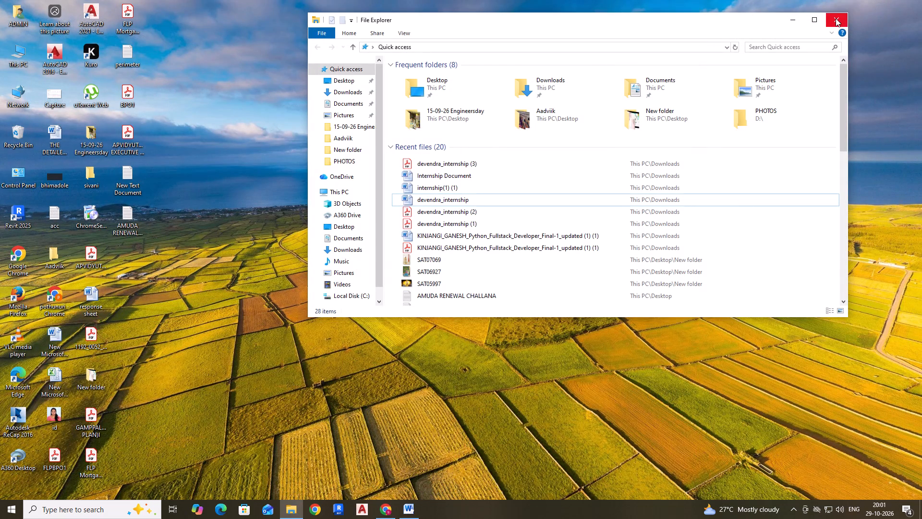
Close File Explorer, the Internship Document in Word and the Chrome window.
click(836, 18)
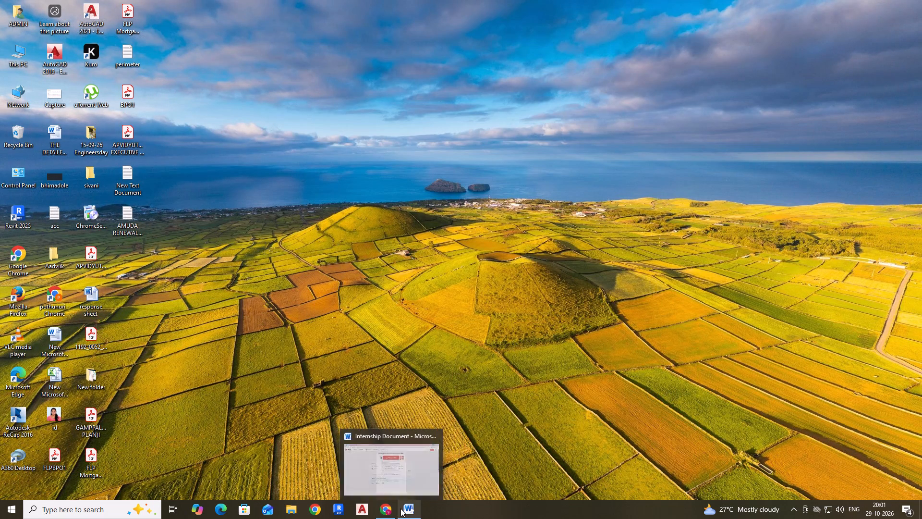
click(448, 437)
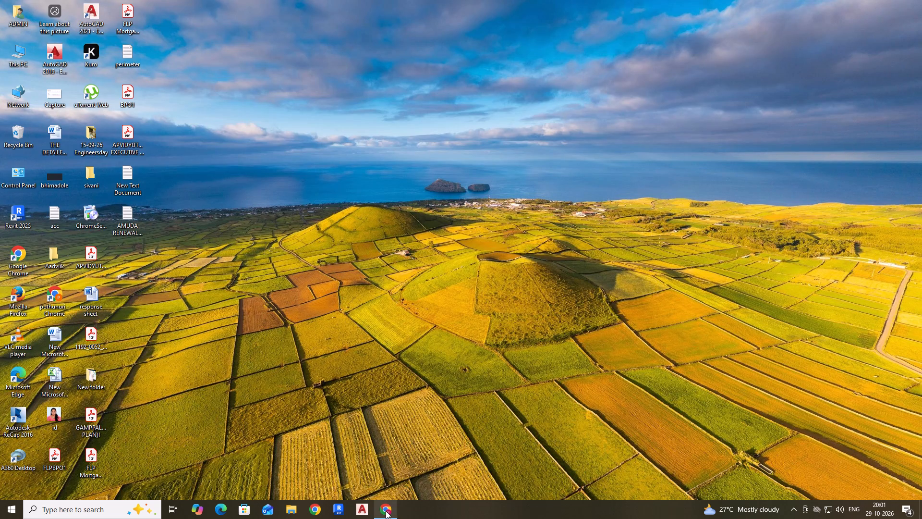
click(425, 432)
Reopen File Explorer.
double_click(294, 505)
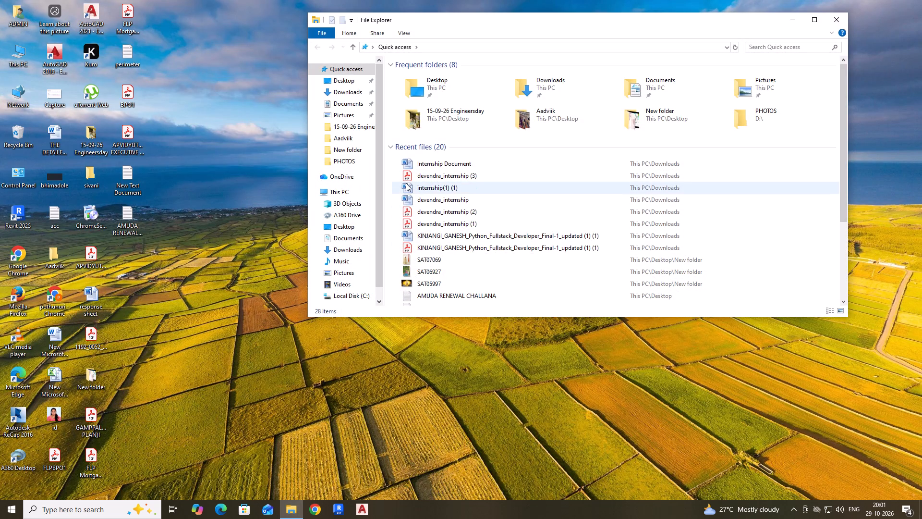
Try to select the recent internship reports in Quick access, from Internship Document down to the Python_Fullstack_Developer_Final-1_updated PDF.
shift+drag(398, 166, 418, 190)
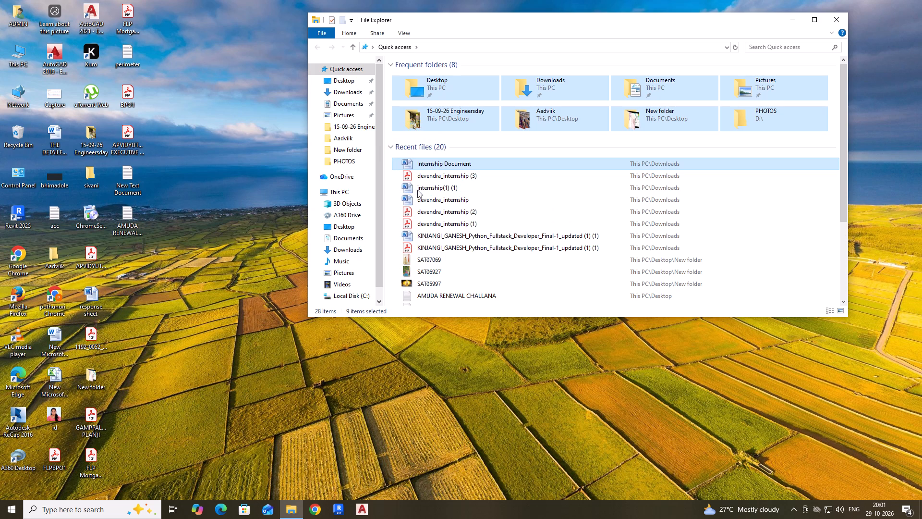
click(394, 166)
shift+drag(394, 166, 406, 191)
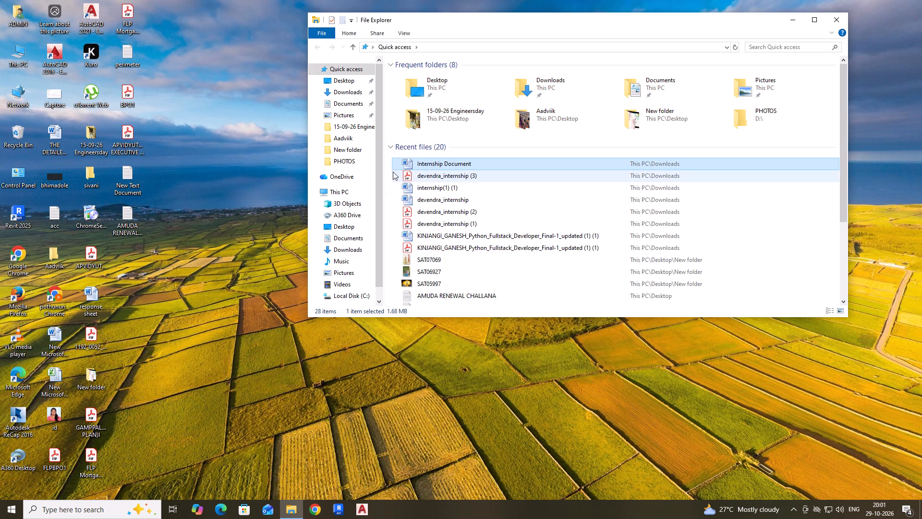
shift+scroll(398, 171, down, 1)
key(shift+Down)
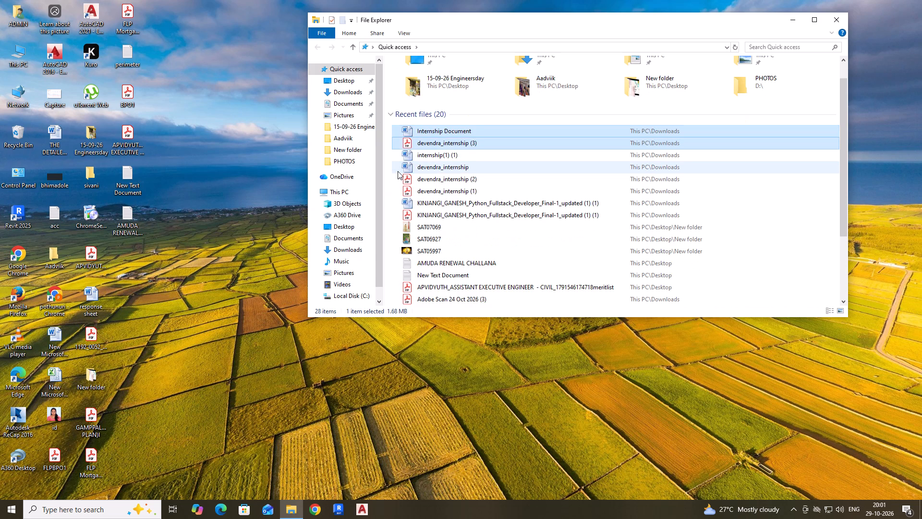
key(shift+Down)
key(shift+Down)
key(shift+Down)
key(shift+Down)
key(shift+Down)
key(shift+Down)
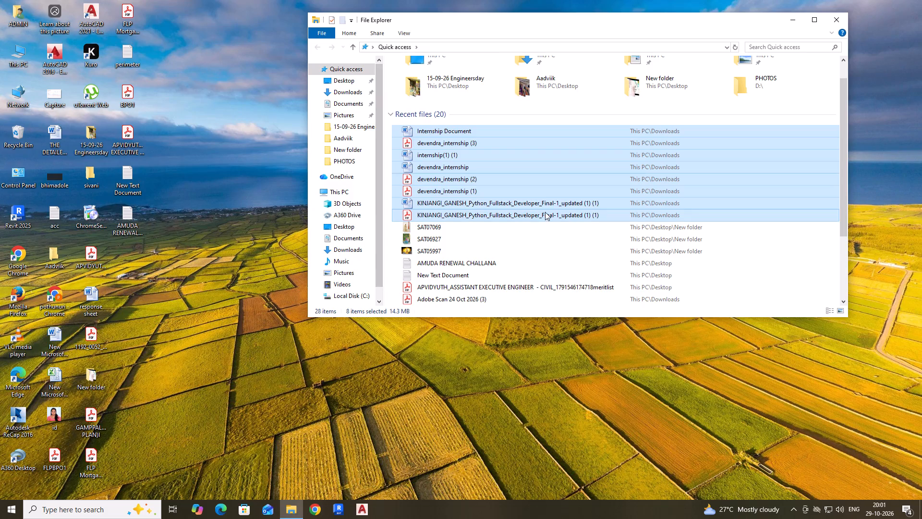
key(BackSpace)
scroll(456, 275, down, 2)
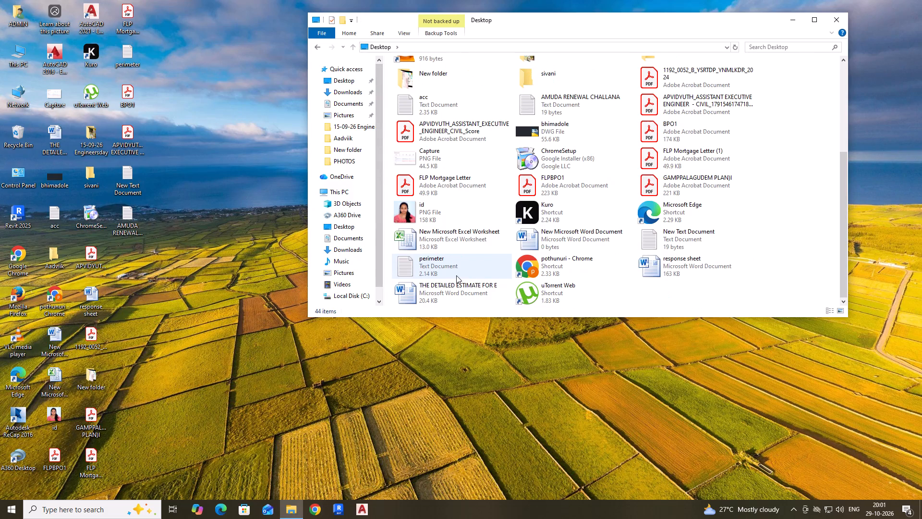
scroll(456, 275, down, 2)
Open the Downloads folder.
click(358, 89)
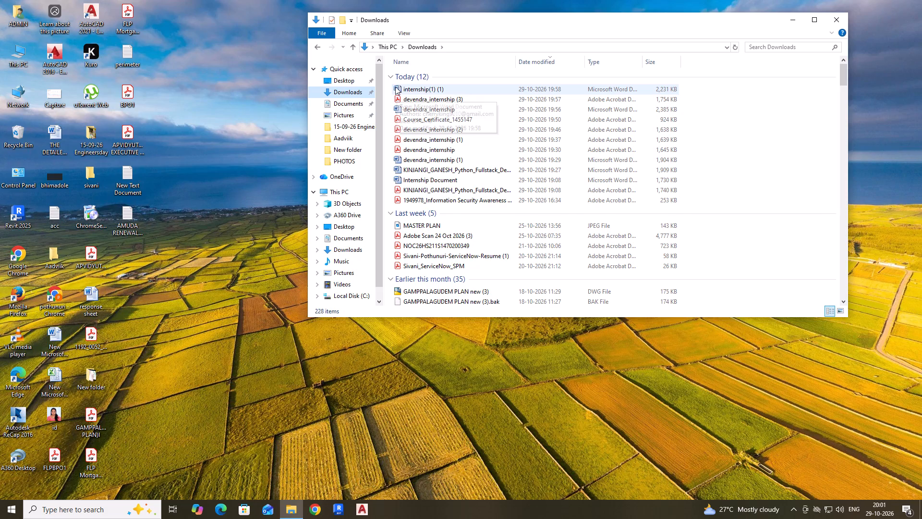
key(shift+Down)
key(shift+Down)
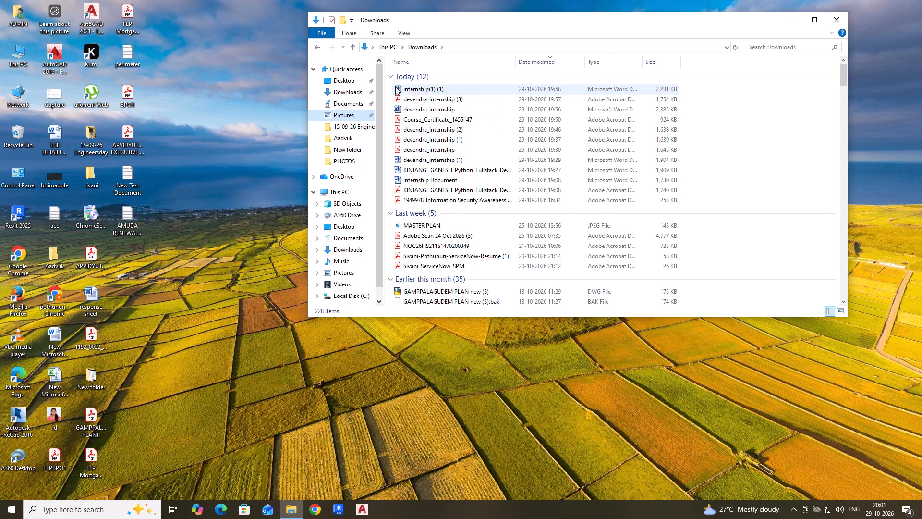
click(341, 95)
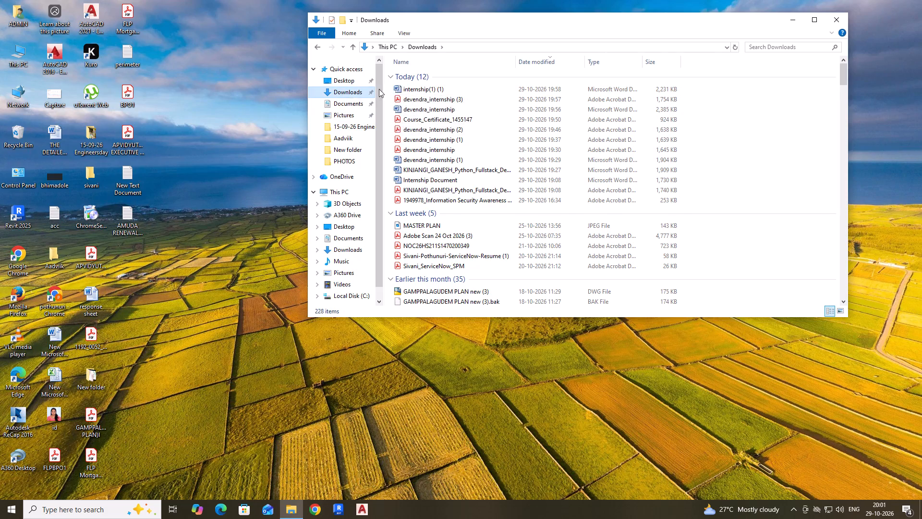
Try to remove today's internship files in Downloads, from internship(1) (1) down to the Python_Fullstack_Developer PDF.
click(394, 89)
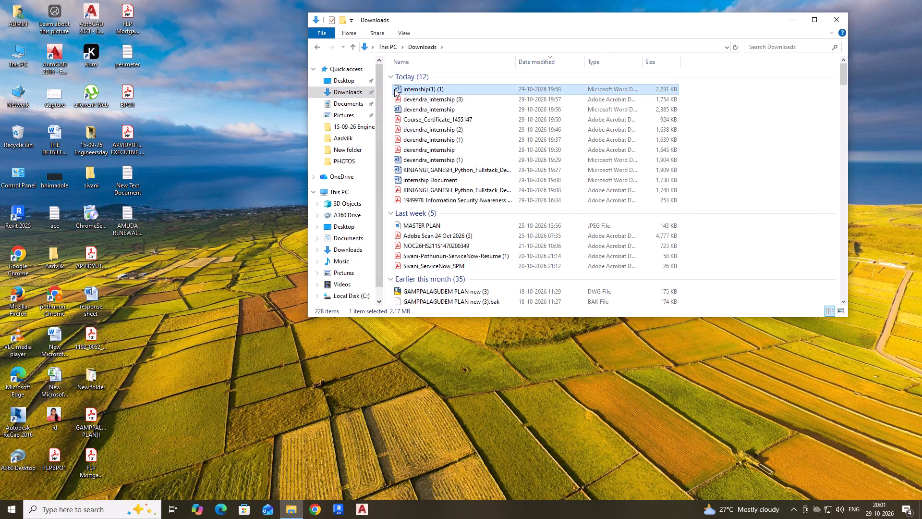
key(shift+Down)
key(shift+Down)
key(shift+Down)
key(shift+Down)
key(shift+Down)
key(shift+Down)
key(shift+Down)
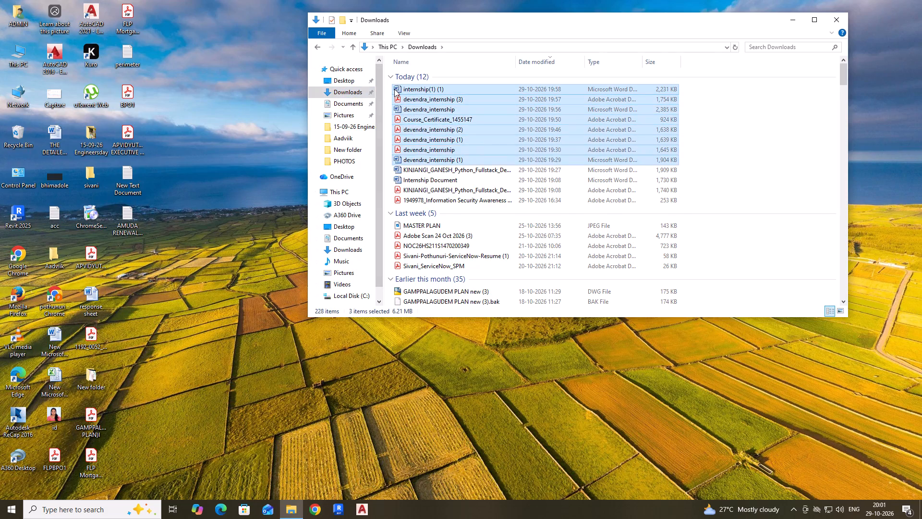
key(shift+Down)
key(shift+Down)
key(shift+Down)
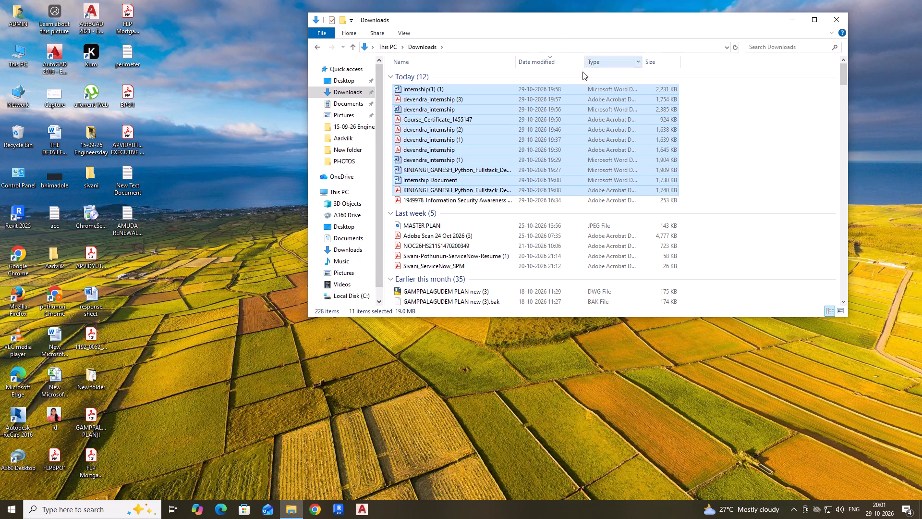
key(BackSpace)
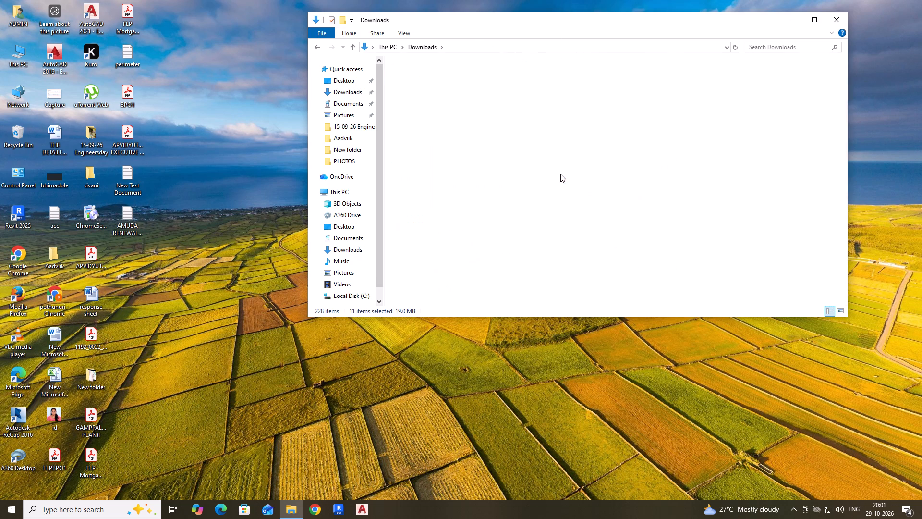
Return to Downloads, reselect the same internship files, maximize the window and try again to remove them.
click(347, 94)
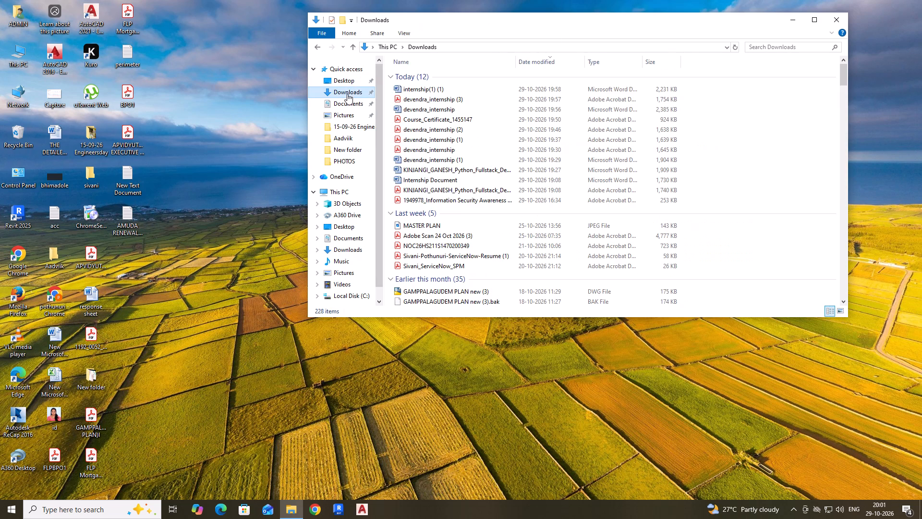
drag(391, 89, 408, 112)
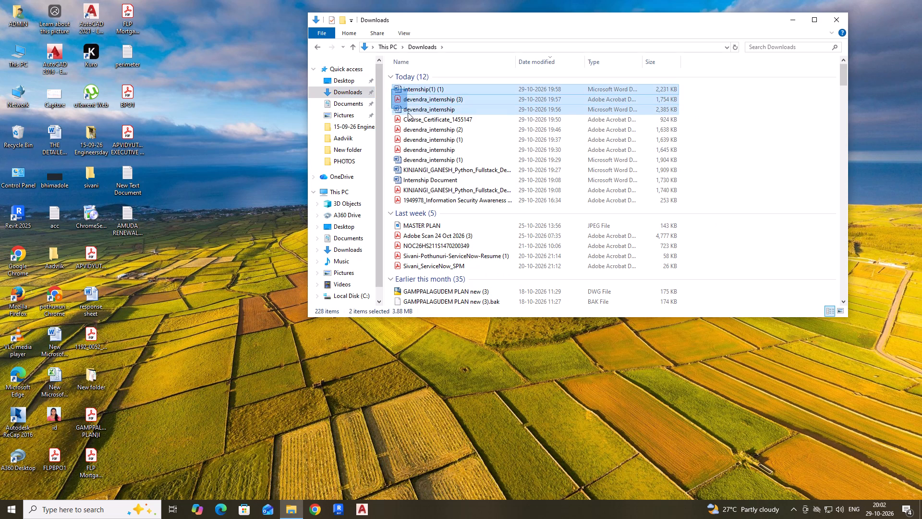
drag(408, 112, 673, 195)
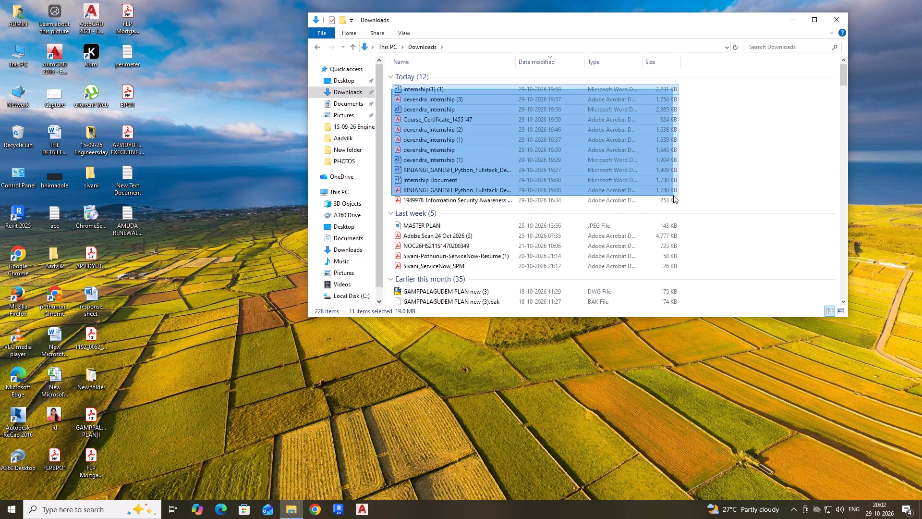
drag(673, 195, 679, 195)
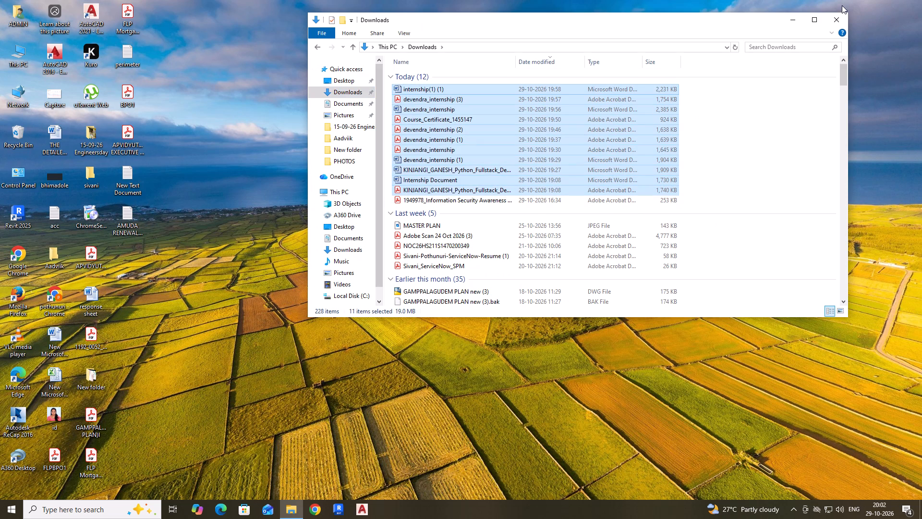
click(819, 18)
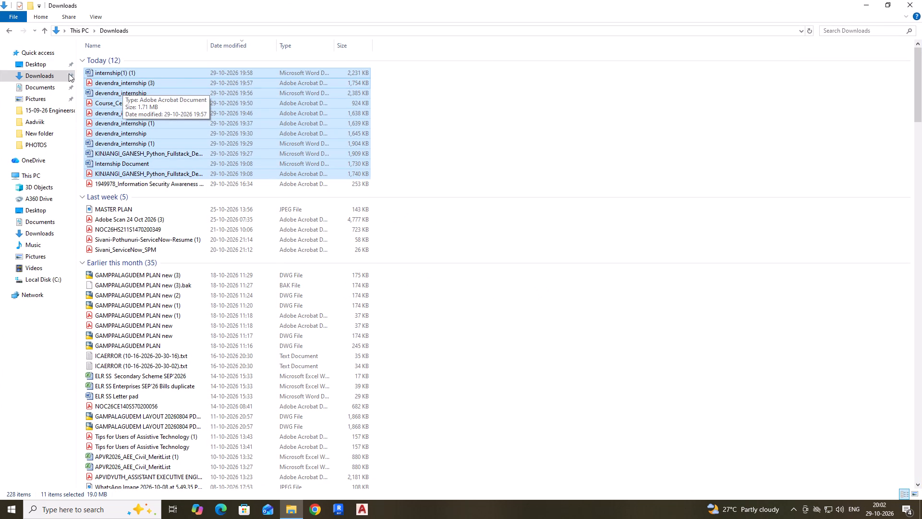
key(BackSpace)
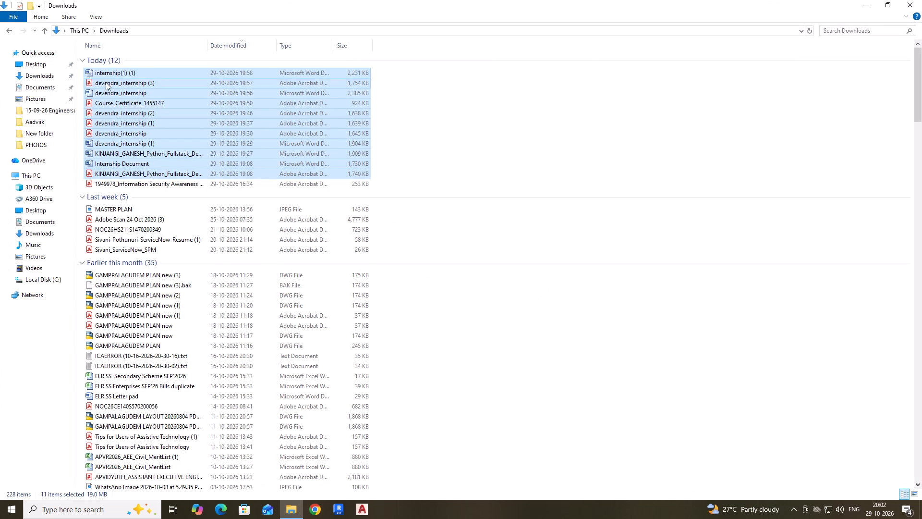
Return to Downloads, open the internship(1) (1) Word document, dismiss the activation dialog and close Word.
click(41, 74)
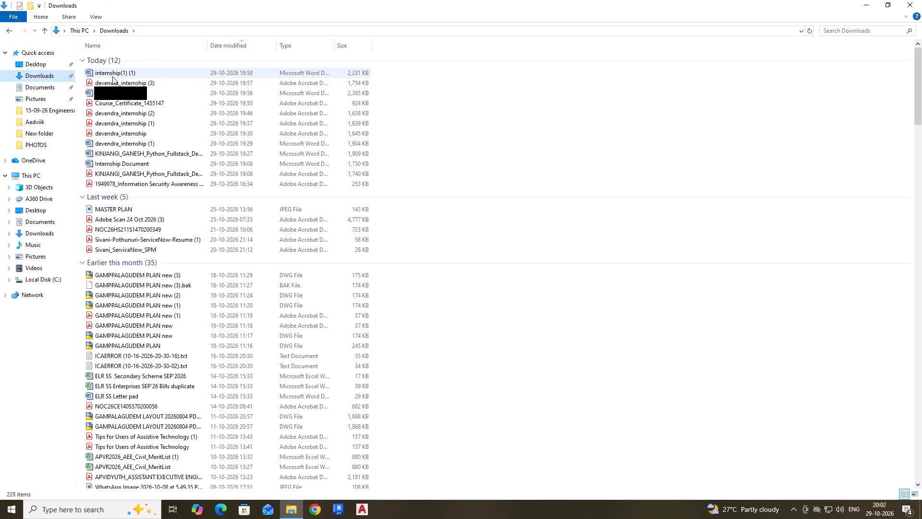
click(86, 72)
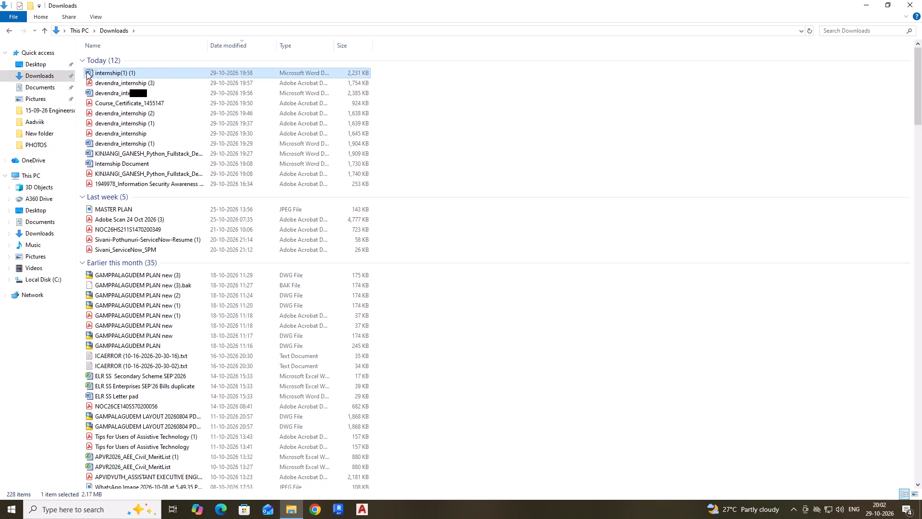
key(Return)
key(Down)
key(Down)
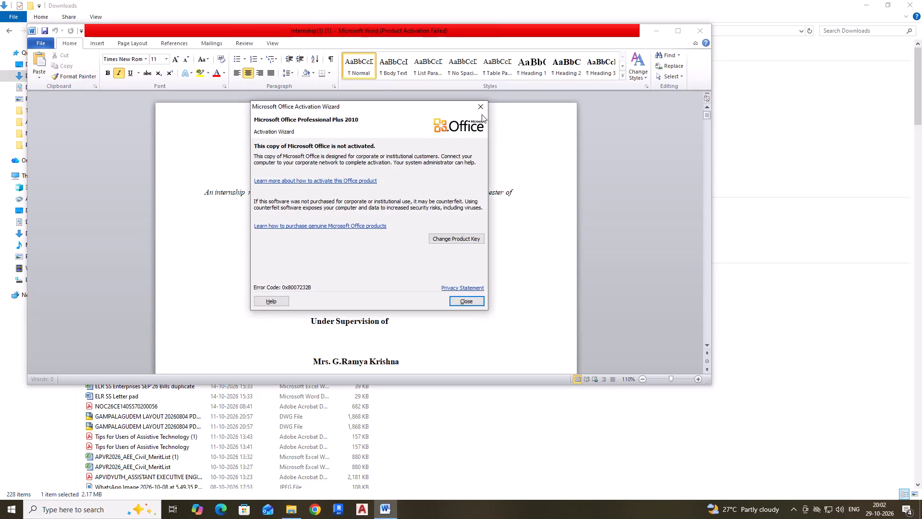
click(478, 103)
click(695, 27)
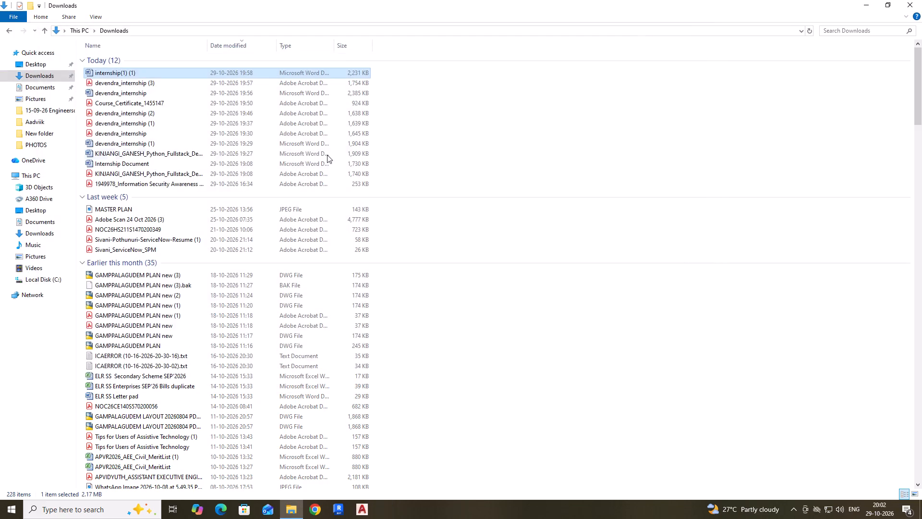
Delete today's internship files from Downloads, from internship(1) (1) down to the Python_Fullstack_Developer PDF, keeping the Information Security Awareness PDF.
drag(87, 71, 114, 89)
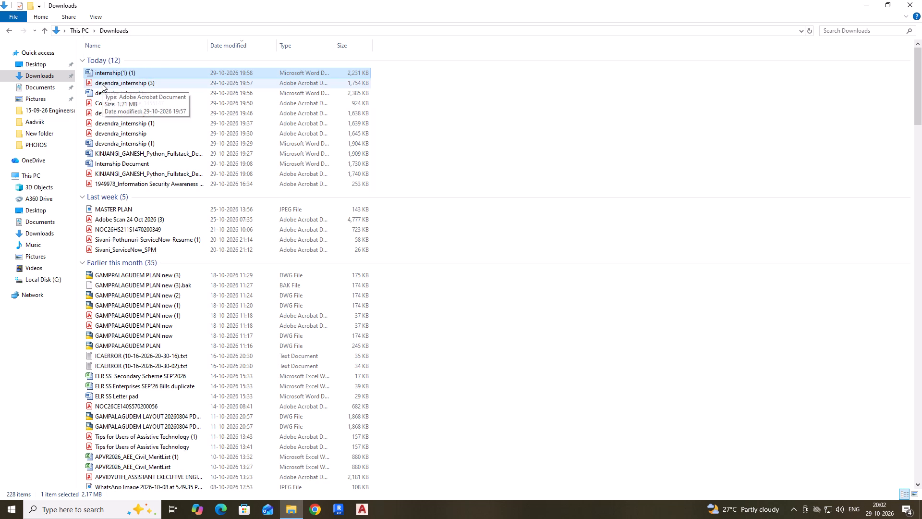
key(shift+Down)
key(shift+Down)
key(shift+Down)
key(shift+Down)
key(shift+Down)
key(shift+Down)
key(shift+Down)
key(shift+Down)
key(shift+Down)
key(shift+Down)
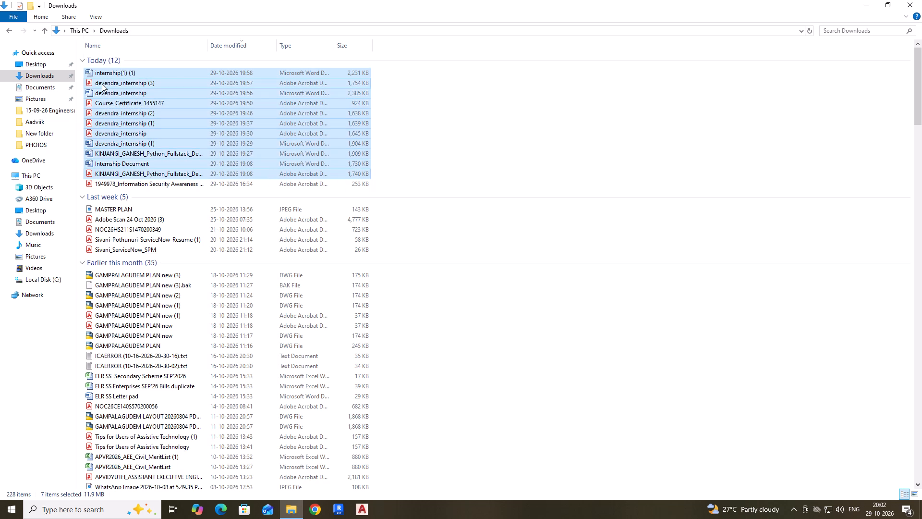
key(Delete)
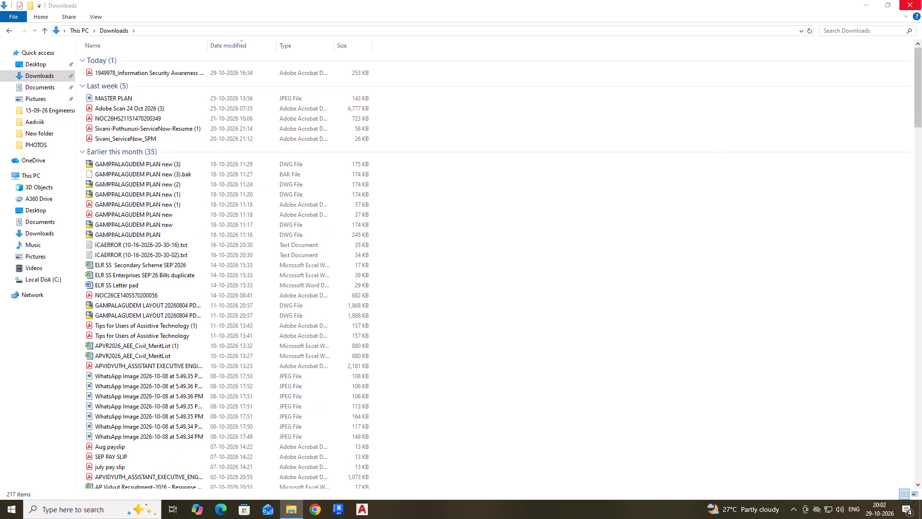
Close File Explorer.
click(904, 0)
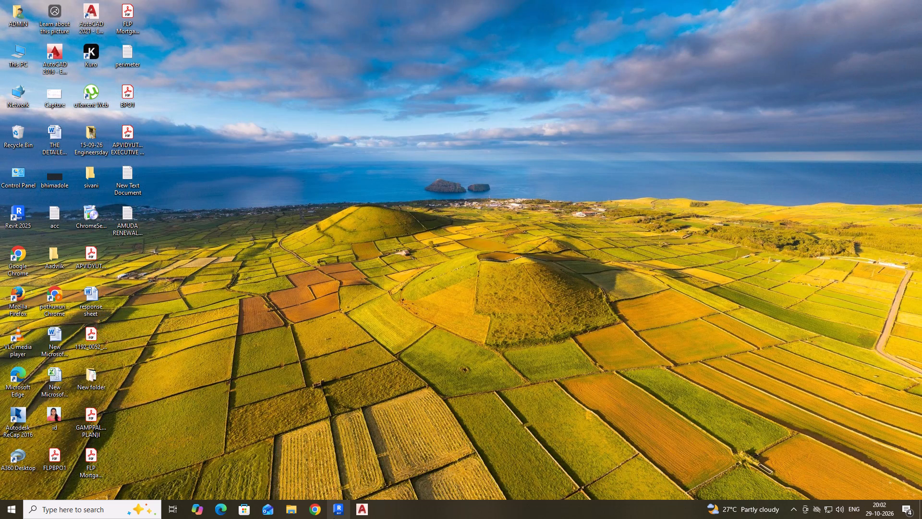